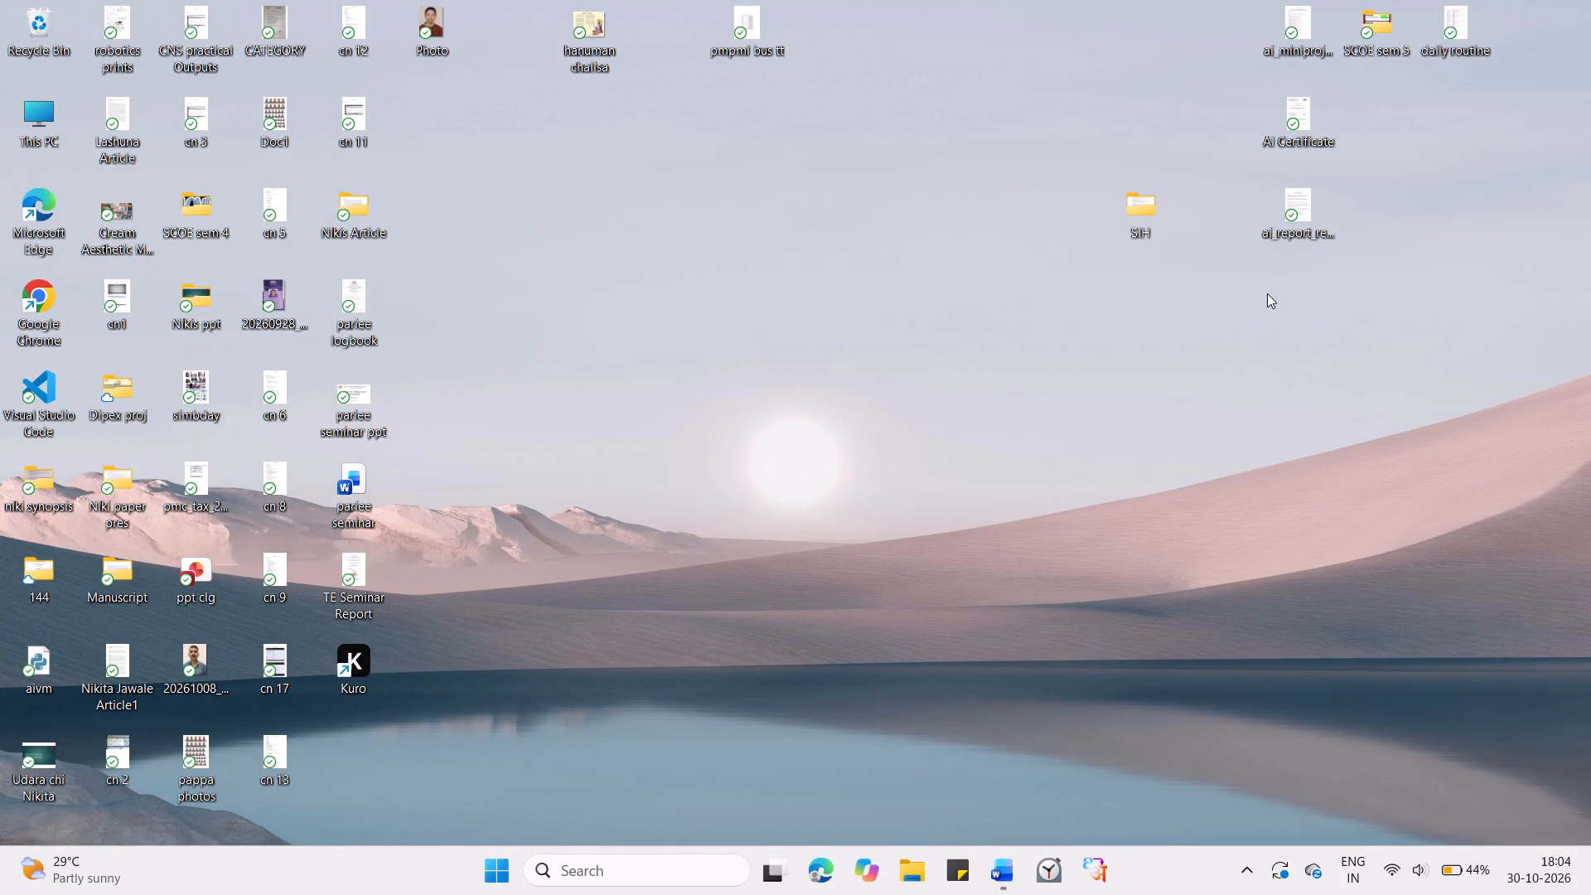
Switch to the seminar report in Word and insert ten blank lines before "Chapter : 4" so the chapter starts on a new page.
{"action": "left_click", "coordinate": [994, 861]}
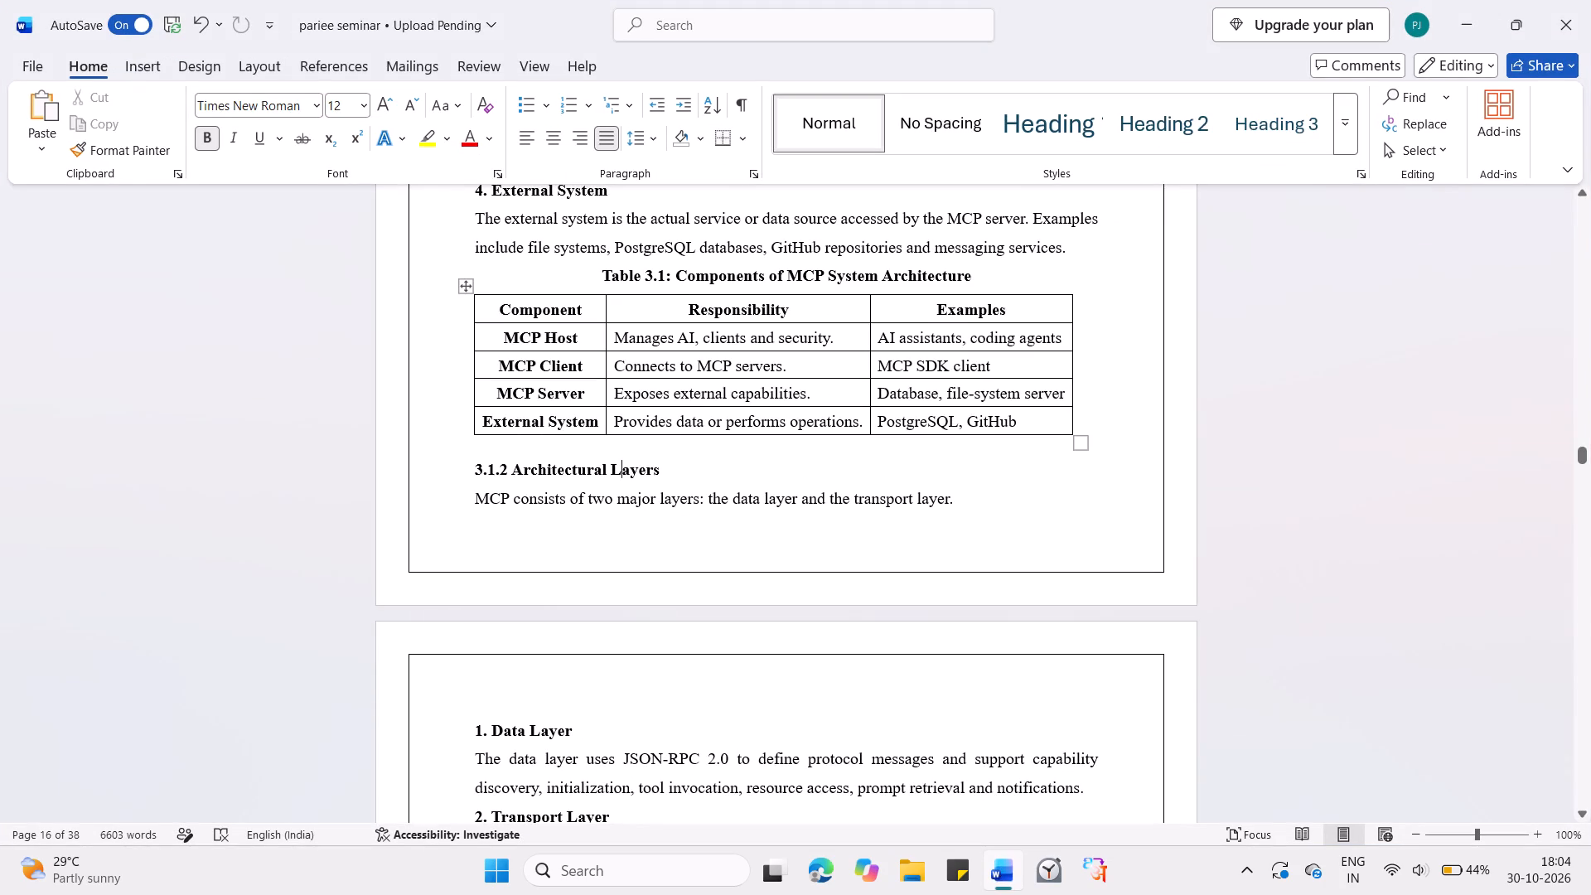
{"action": "scroll", "coordinate": [761, 481], "scroll_direction": "down", "scroll_amount": 10}
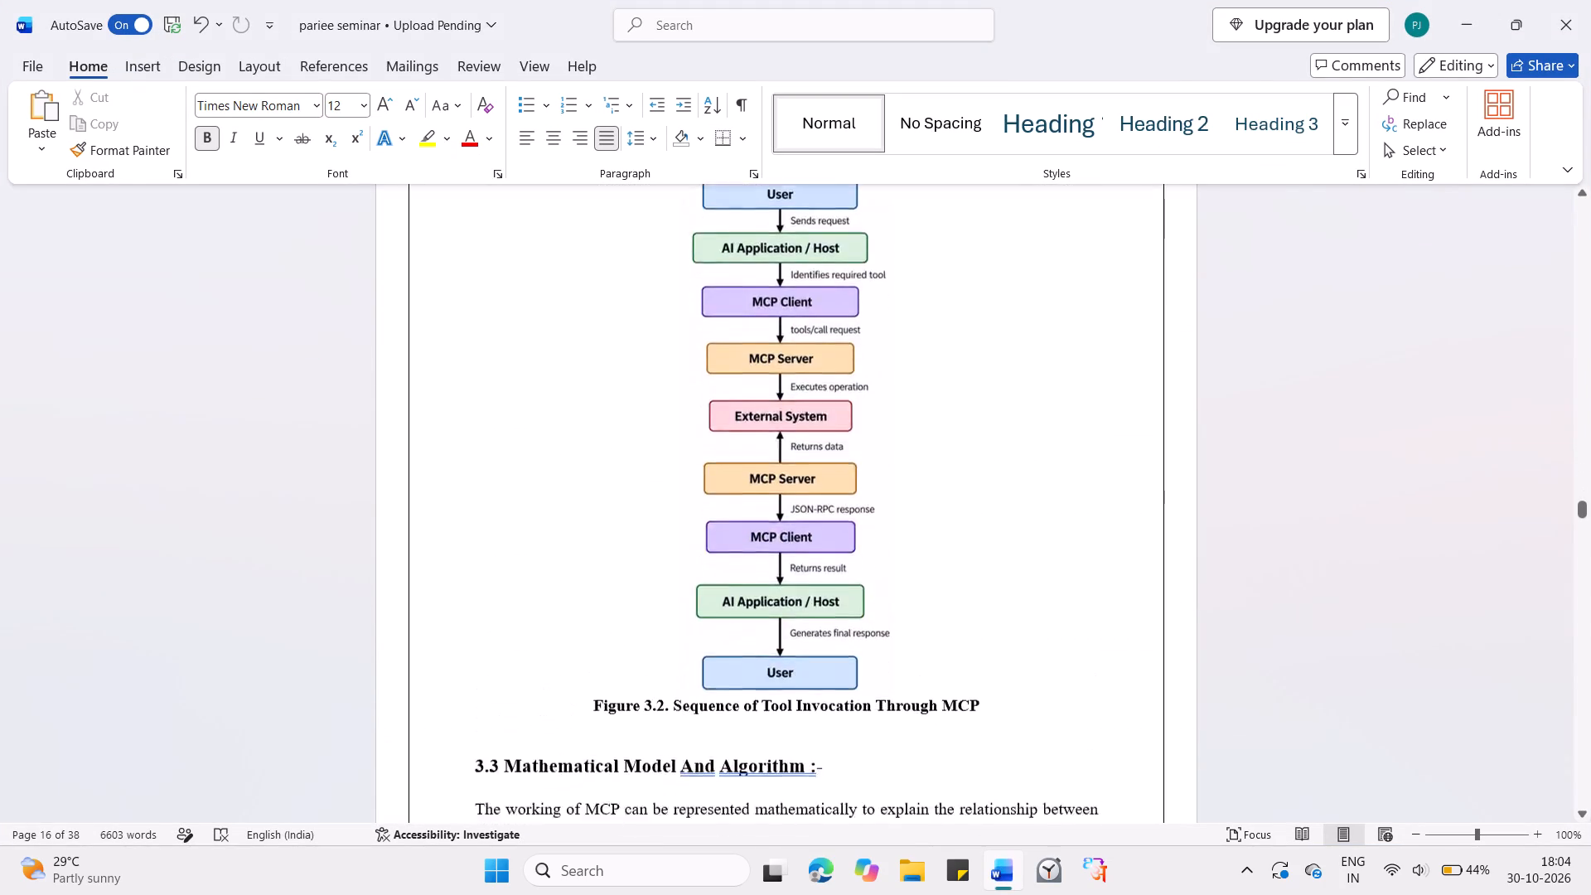
{"action": "scroll", "coordinate": [761, 481], "scroll_direction": "down", "scroll_amount": 10}
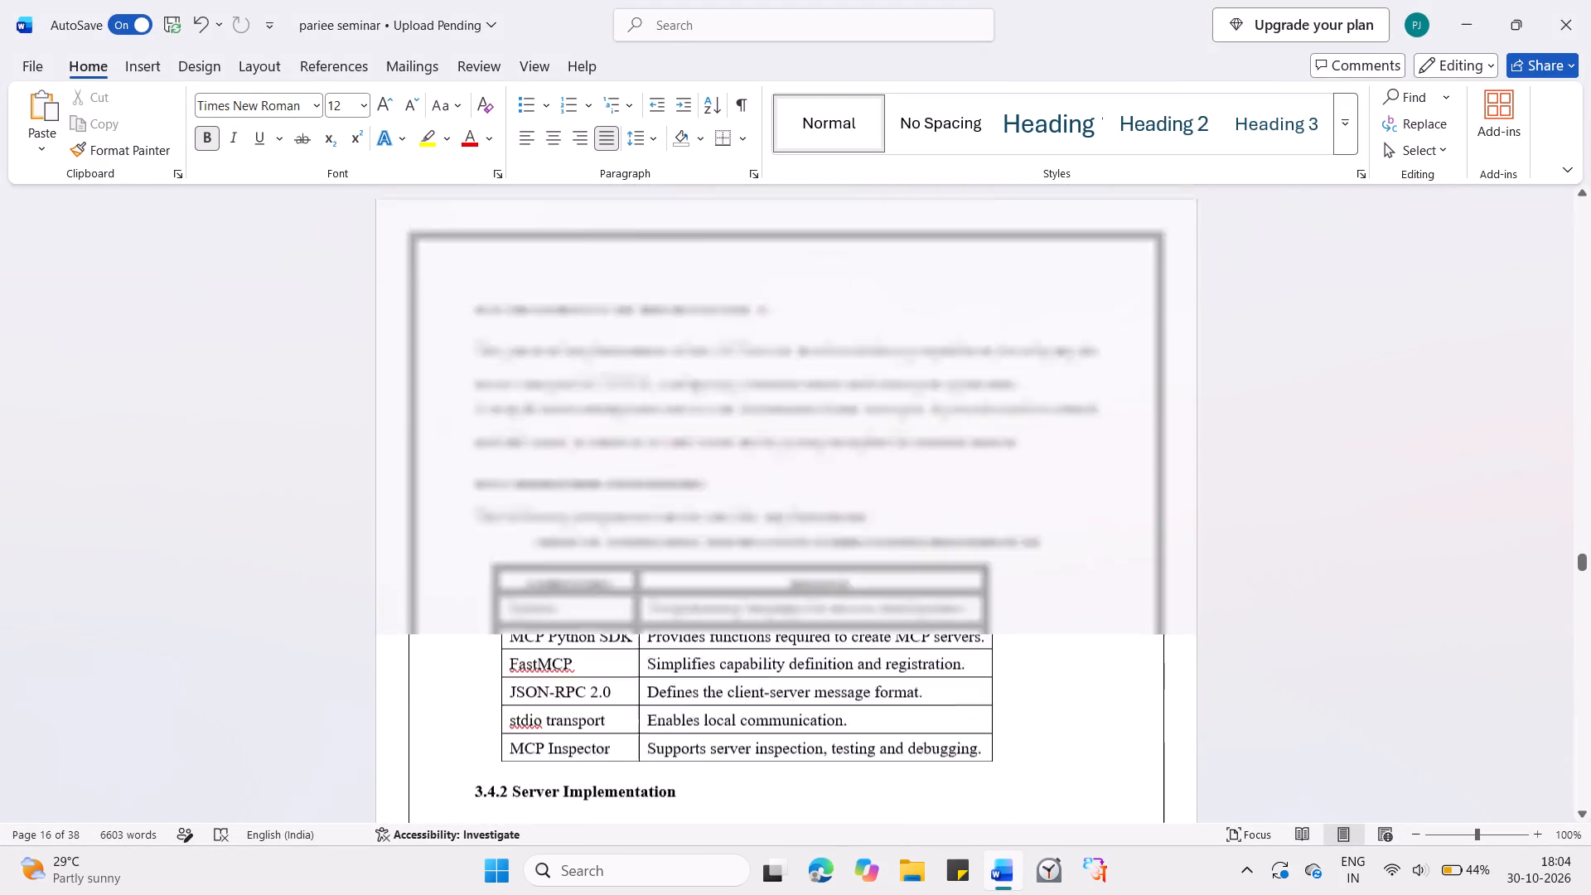
{"action": "scroll", "coordinate": [761, 481], "scroll_direction": "down", "scroll_amount": 9}
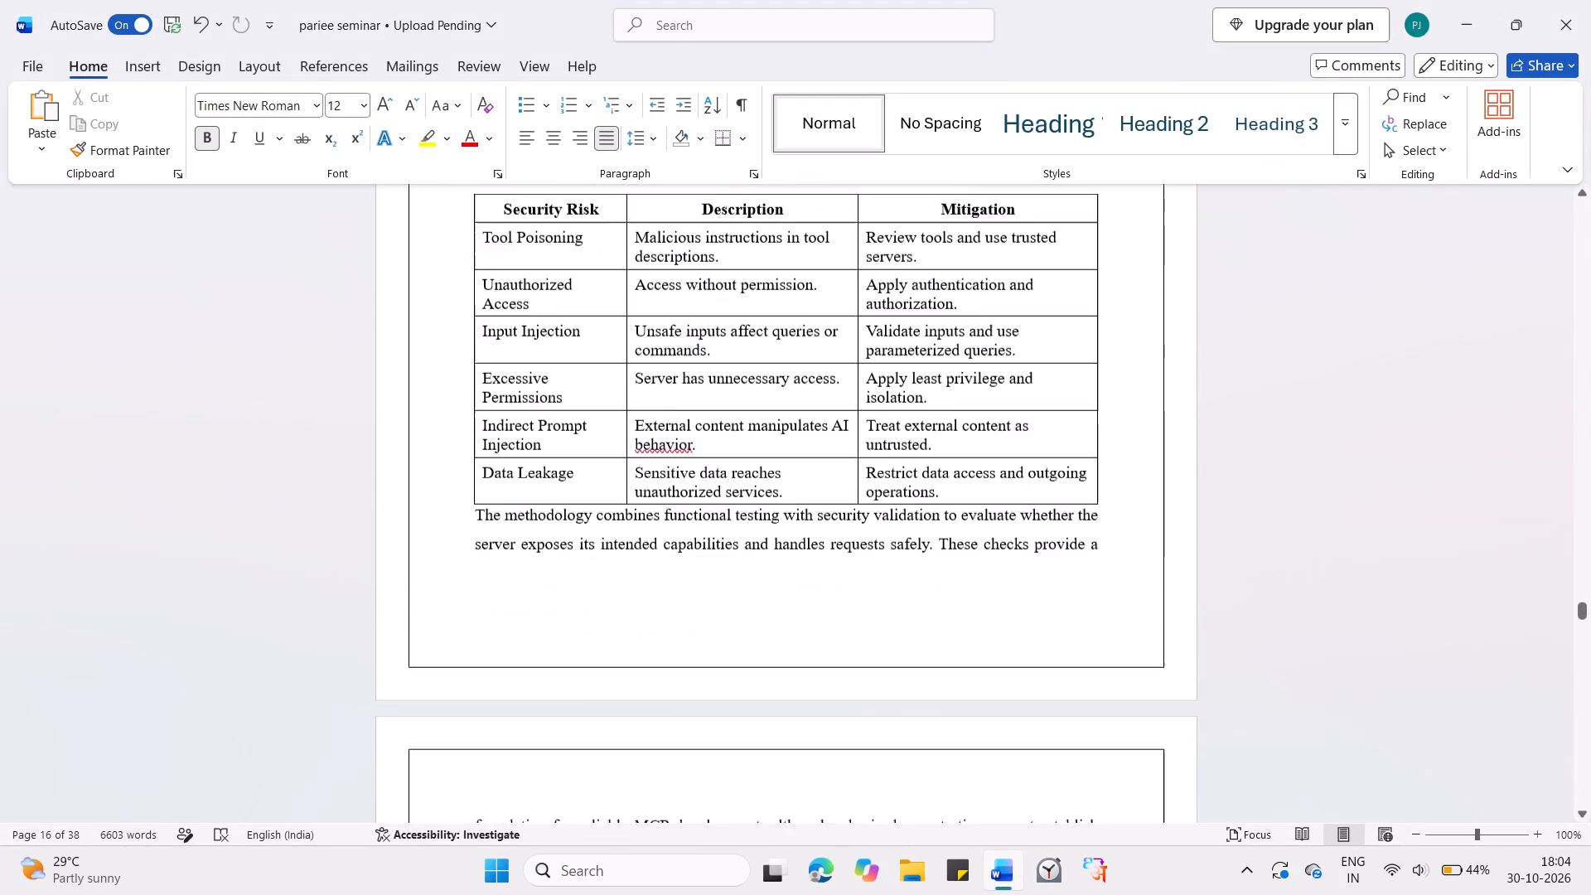
{"action": "scroll", "coordinate": [761, 481], "scroll_direction": "down", "scroll_amount": 6}
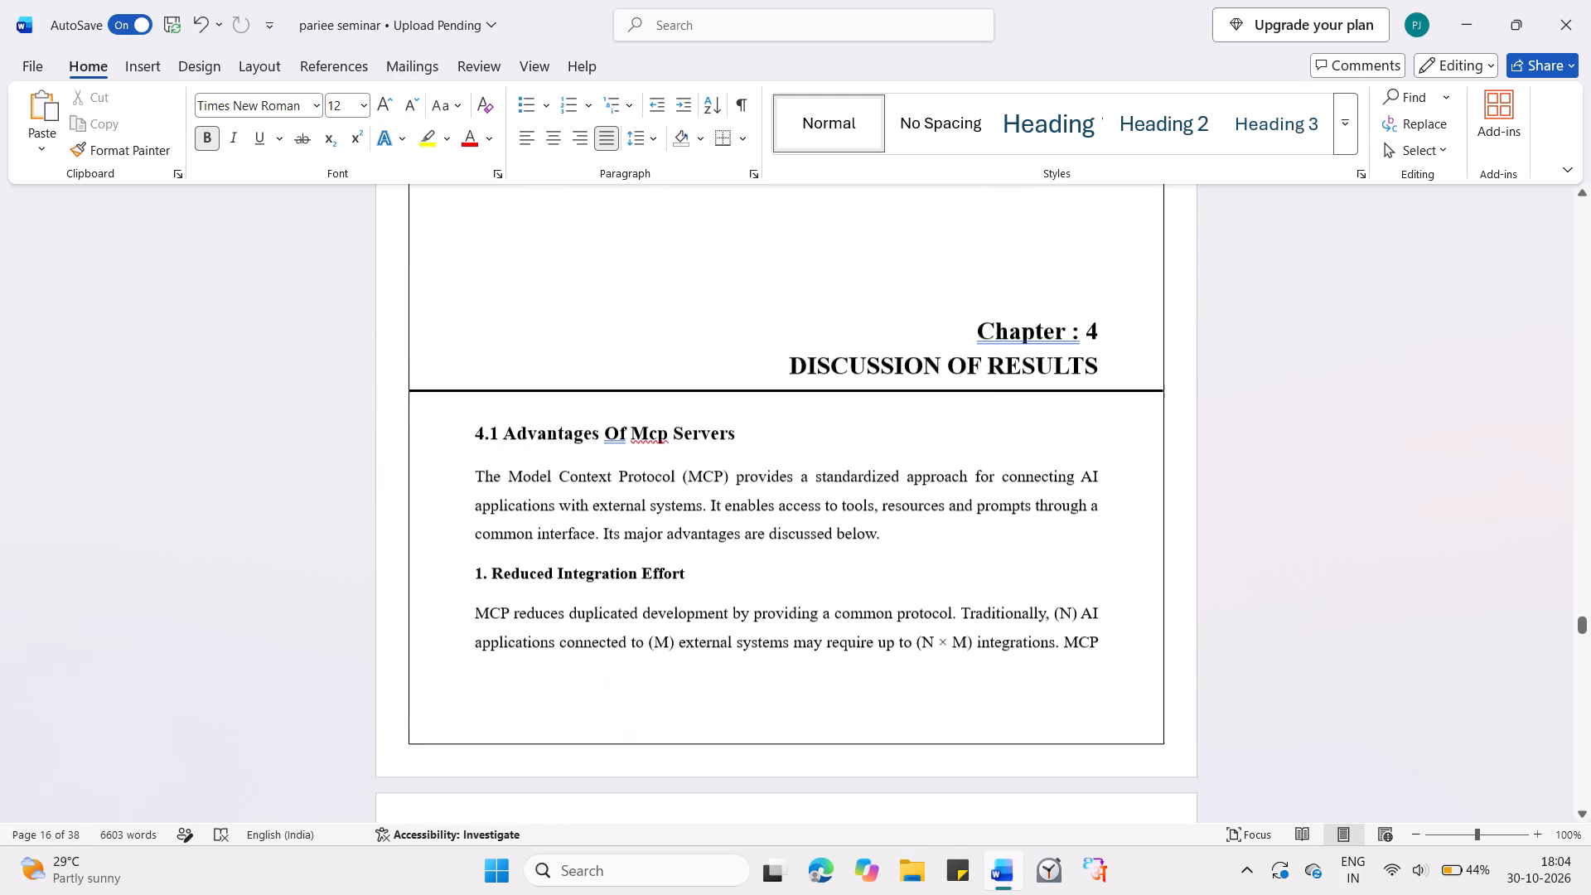
{"action": "scroll", "coordinate": [761, 481], "scroll_direction": "down", "scroll_amount": 1}
{"action": "scroll", "coordinate": [761, 481], "scroll_direction": "up", "scroll_amount": 1}
{"action": "left_click", "coordinate": [975, 522]}
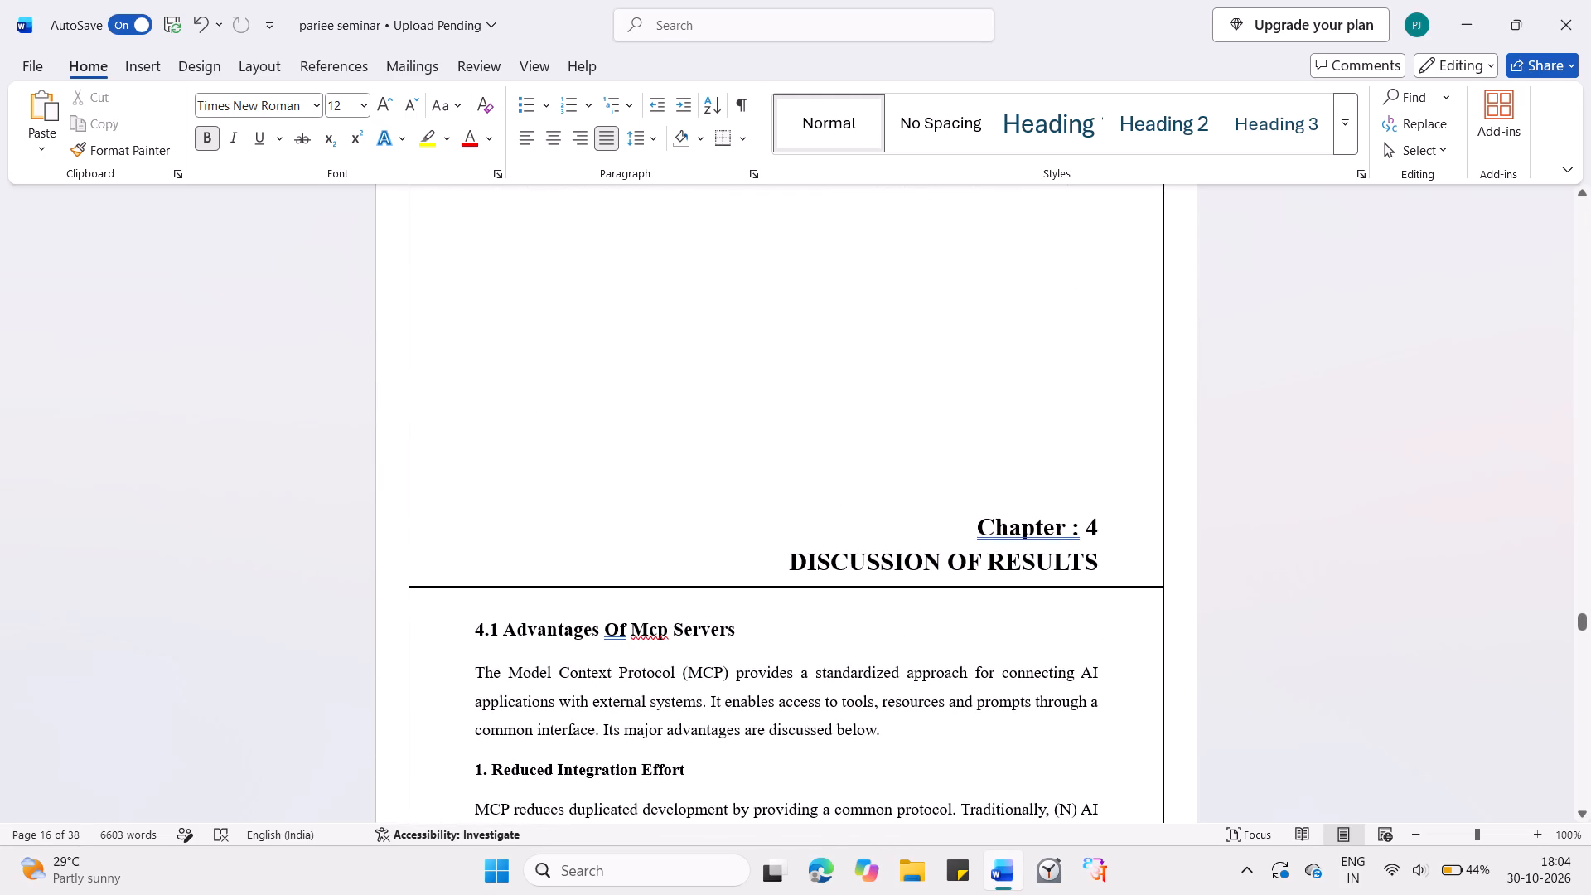
{"action": "key", "text": "Return"}
{"action": "key", "text": "Return"}
{"action": "key", "text": "Return"}
{"action": "key", "text": "Return"}
{"action": "scroll", "coordinate": [975, 522], "scroll_direction": "down", "scroll_amount": 2}
{"action": "key", "text": "Return"}
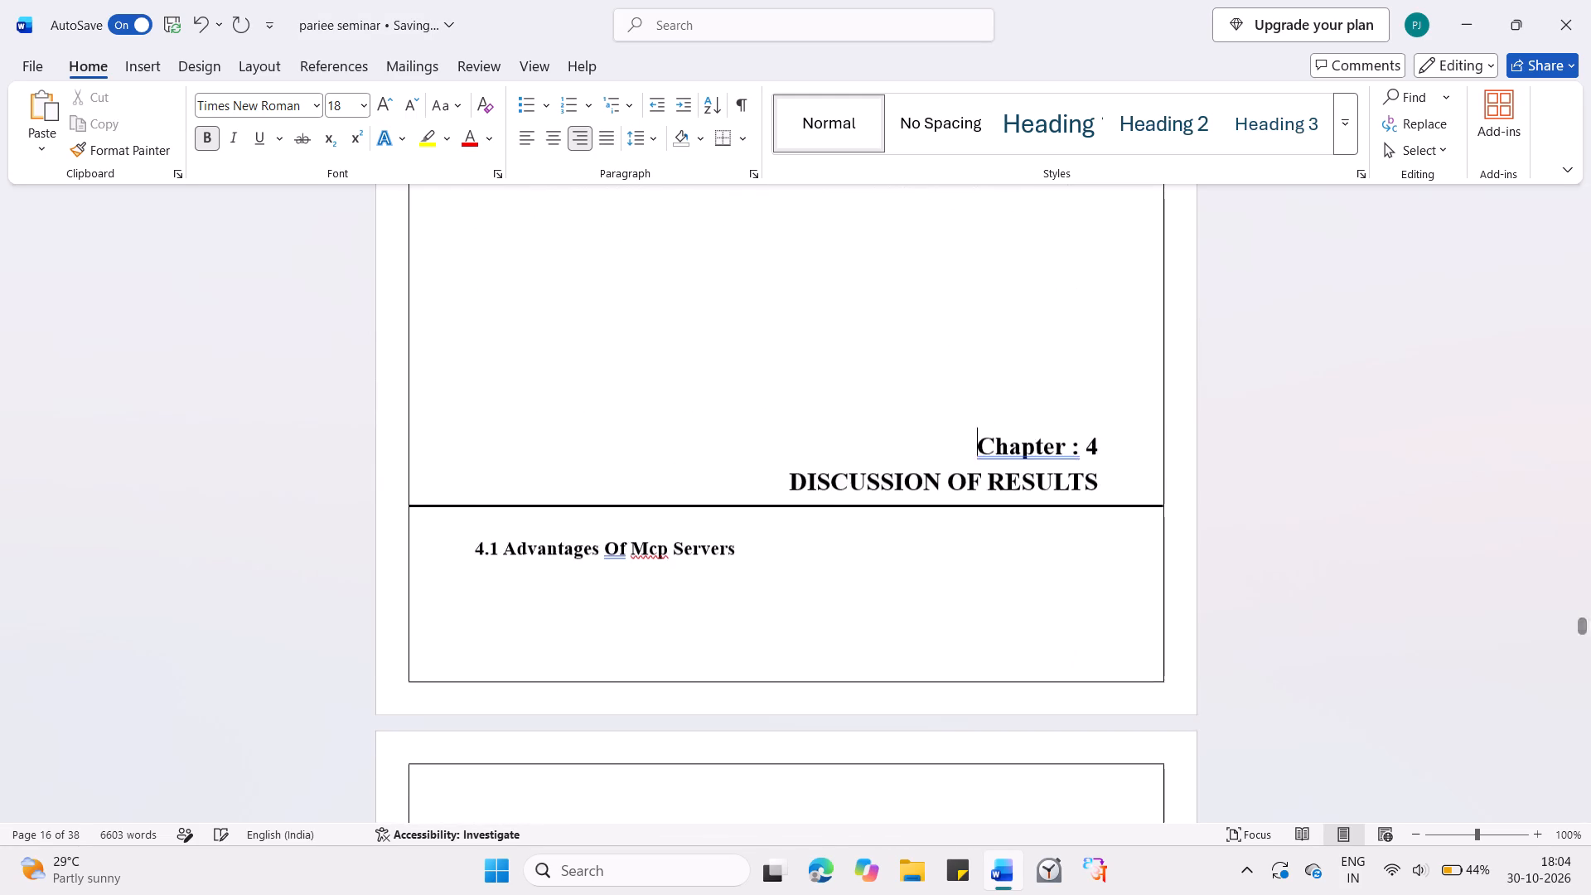
{"action": "key", "text": "Return"}
{"action": "key", "text": "Return"}
{"action": "key", "text": "Return"}
{"action": "key", "text": "Return"}
{"action": "key", "text": "Return"}
{"action": "scroll", "coordinate": [975, 522], "scroll_direction": "down", "scroll_amount": 2}
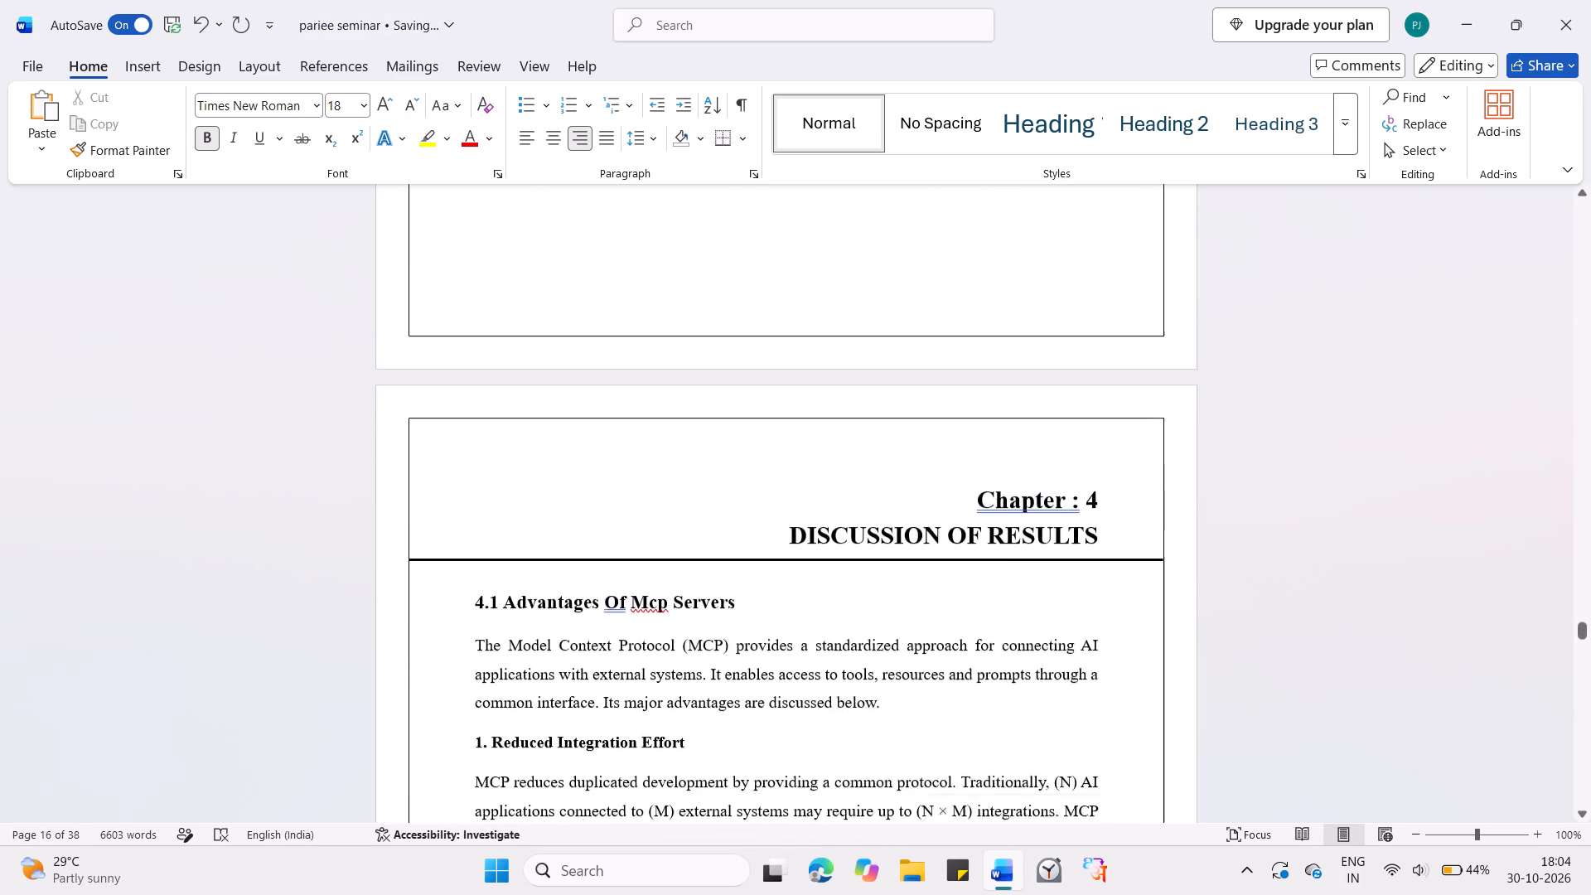
Remove the paragraph spacing after the "1. Reduced Integration Effort" heading in section 4.1.
{"action": "scroll", "coordinate": [975, 522], "scroll_direction": "down", "scroll_amount": 2}
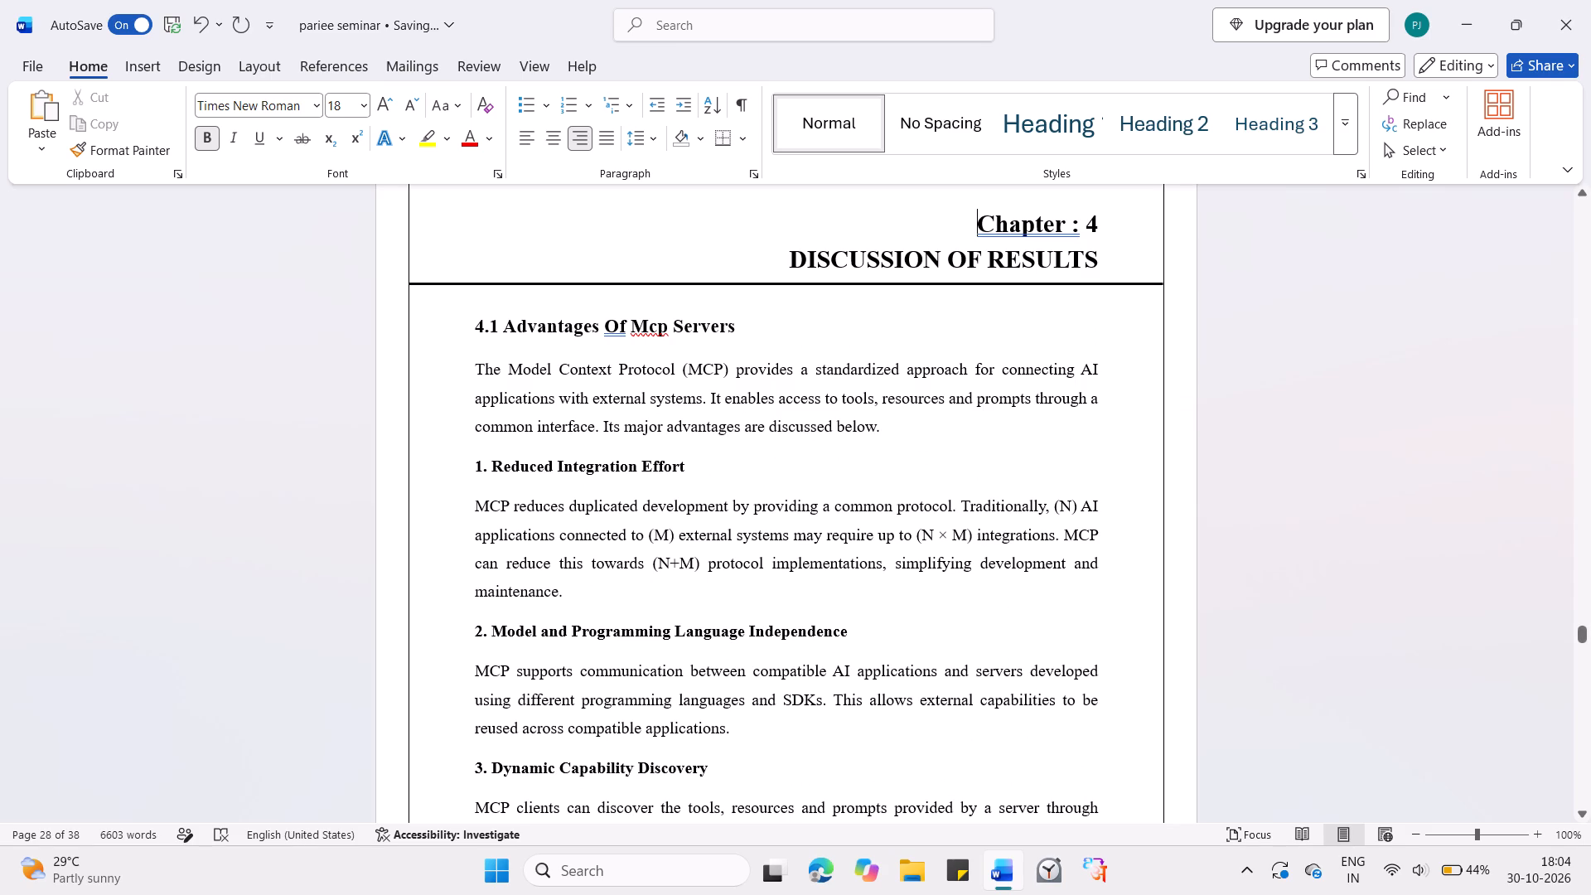
{"action": "left_click", "coordinate": [586, 467]}
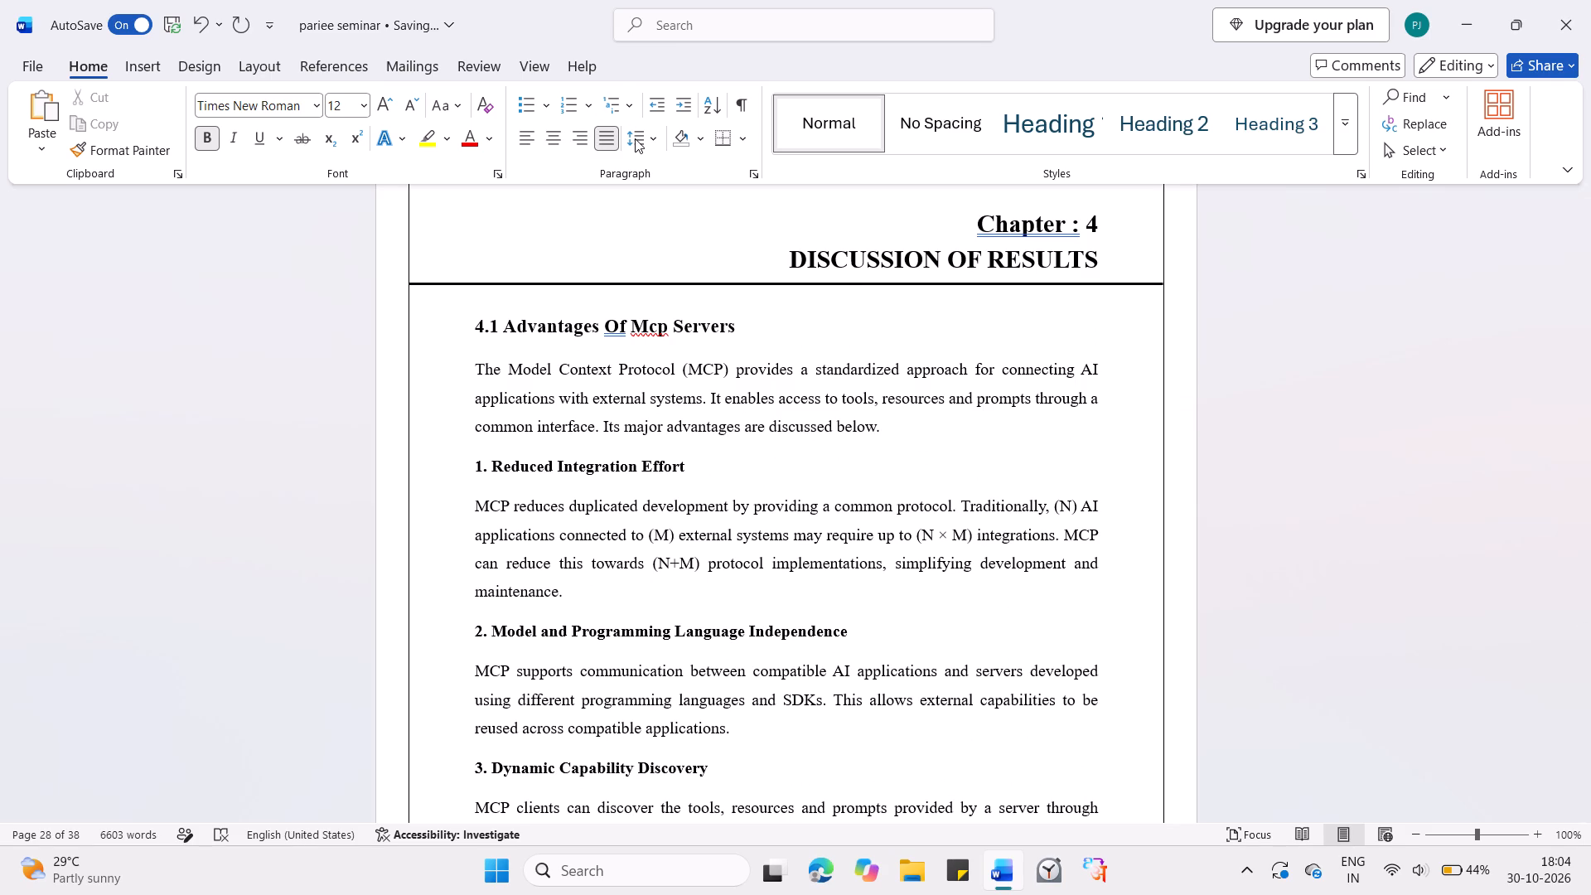
{"action": "left_click", "coordinate": [636, 142]}
{"action": "left_click", "coordinate": [696, 397]}
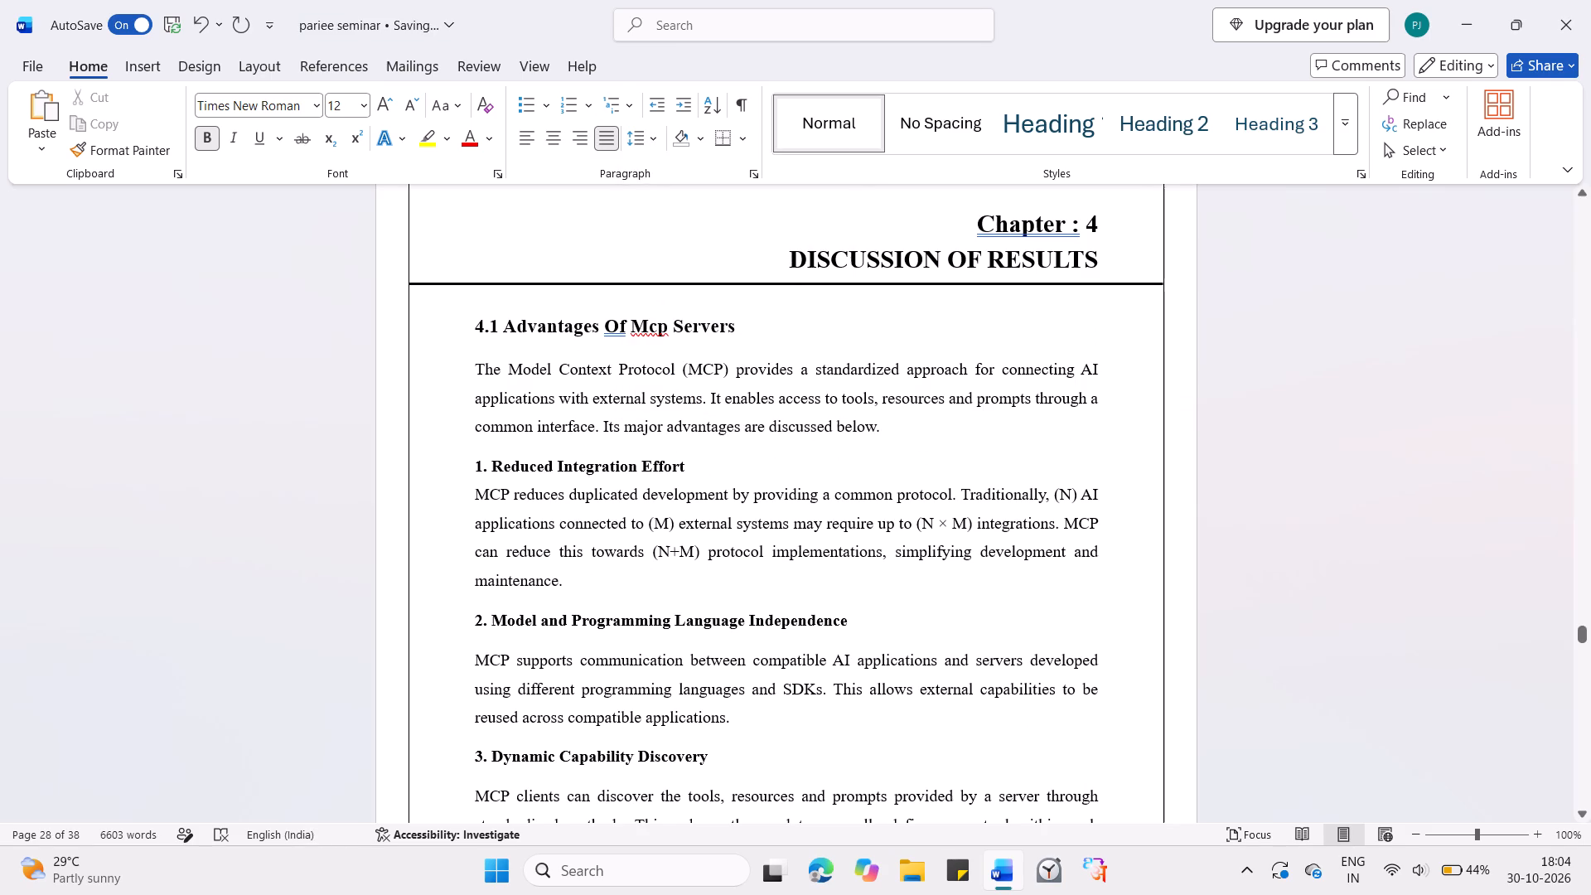
Place the cursor in the "2. Model and Programming Language Independence" heading.
{"action": "left_click", "coordinate": [539, 627]}
Remove the paragraph spacing after the "2. Model and Programming Language Independence" heading in section 4.1.
{"action": "left_click", "coordinate": [633, 140]}
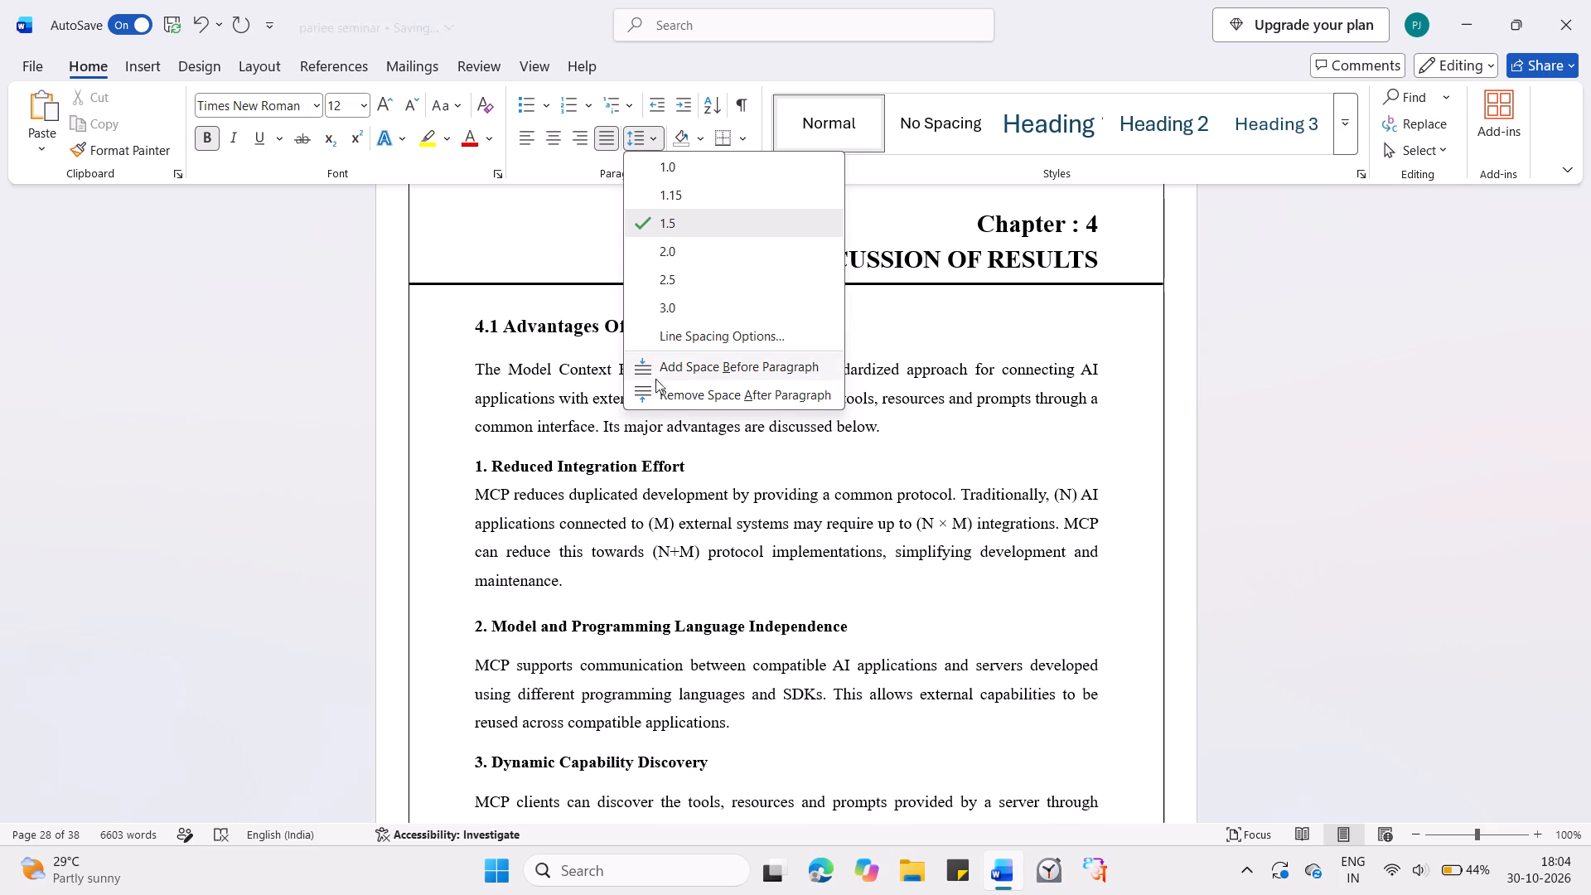
{"action": "left_click", "coordinate": [655, 391]}
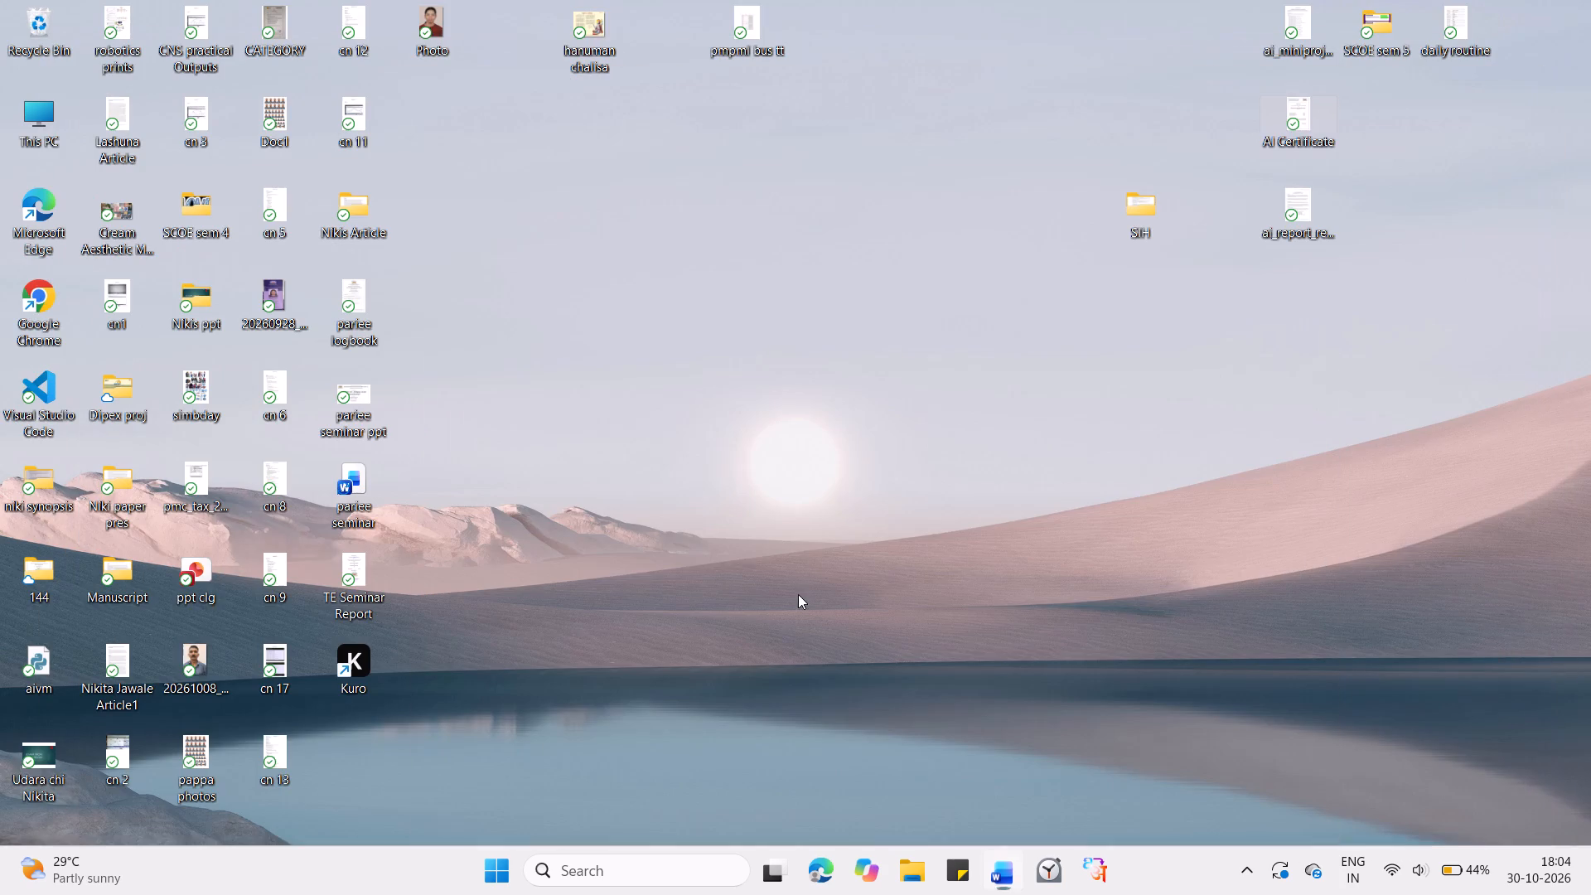
Switch to Microsoft Edge, go to Instagram and open the direct messages inbox.
{"action": "left_click", "coordinate": [825, 865]}
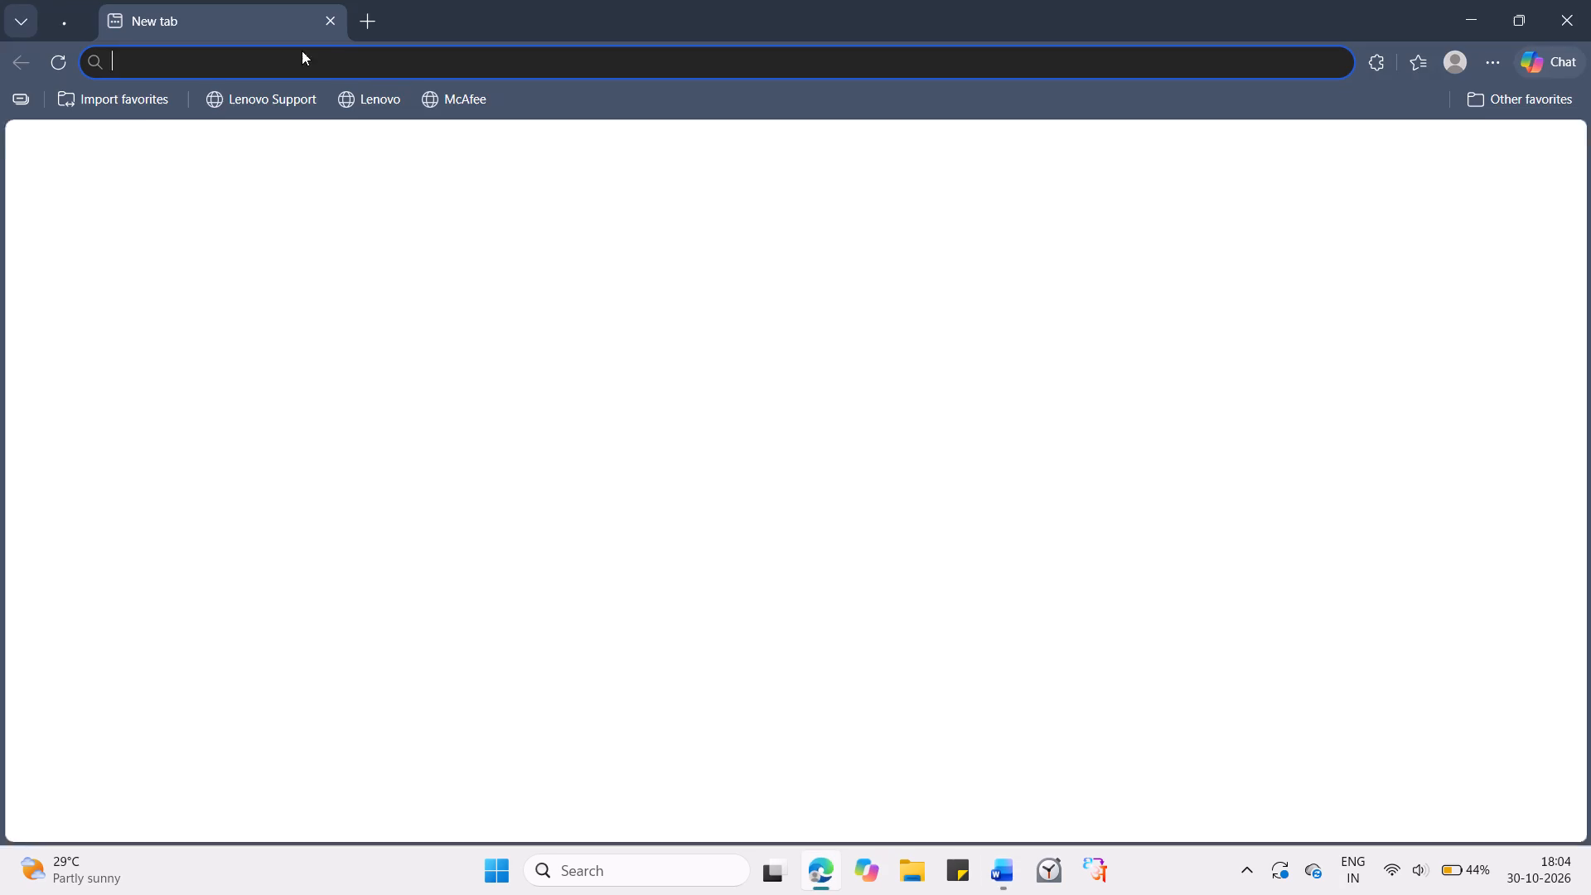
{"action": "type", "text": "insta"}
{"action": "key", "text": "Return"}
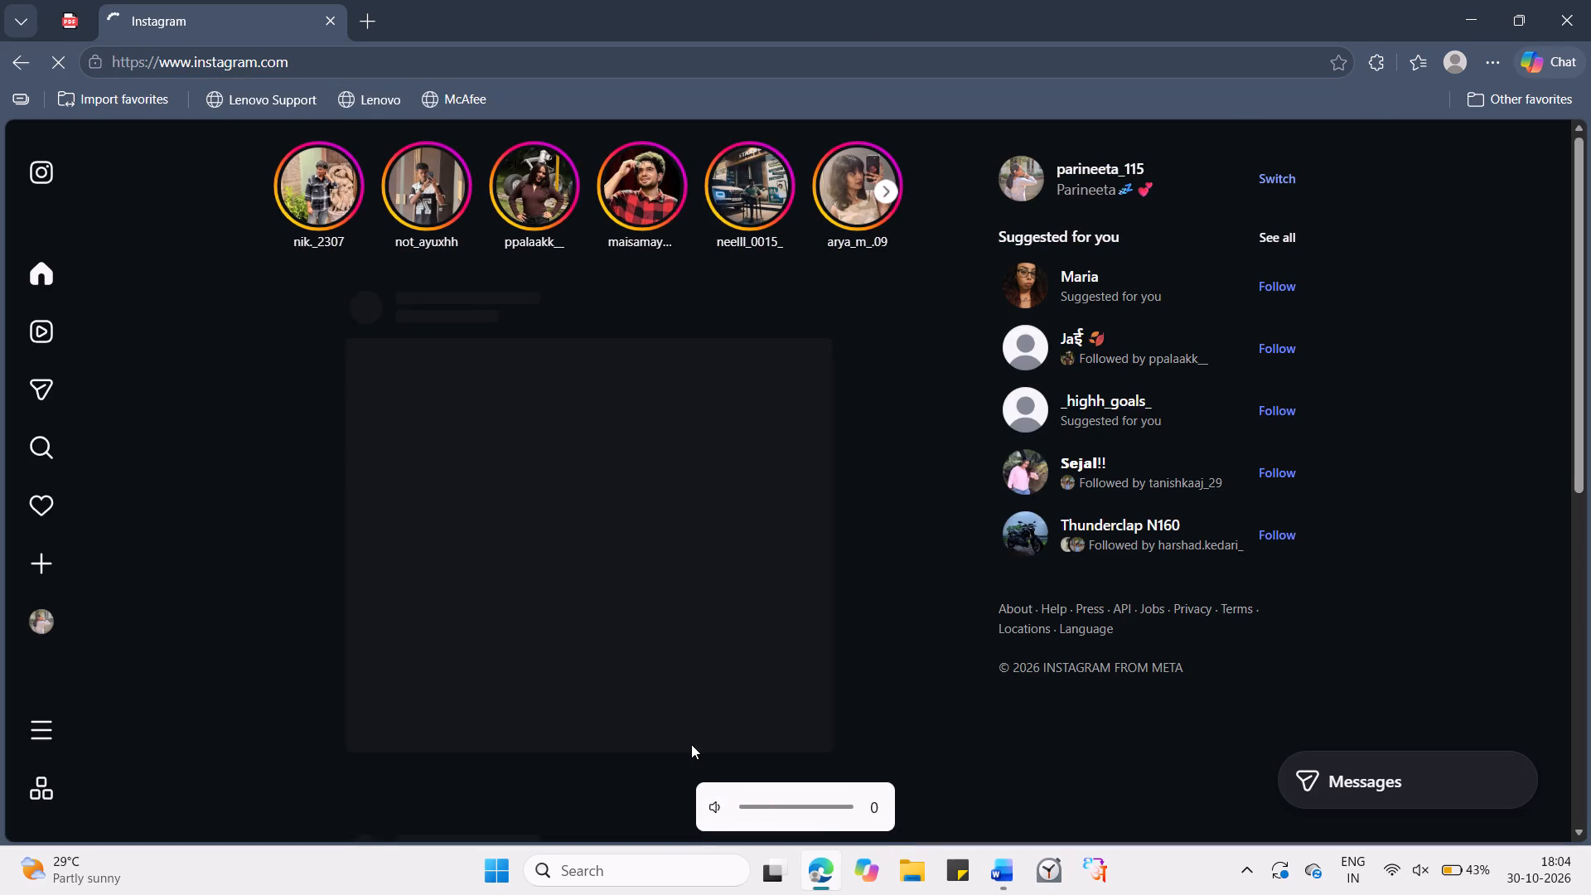
{"action": "left_click", "coordinate": [36, 393]}
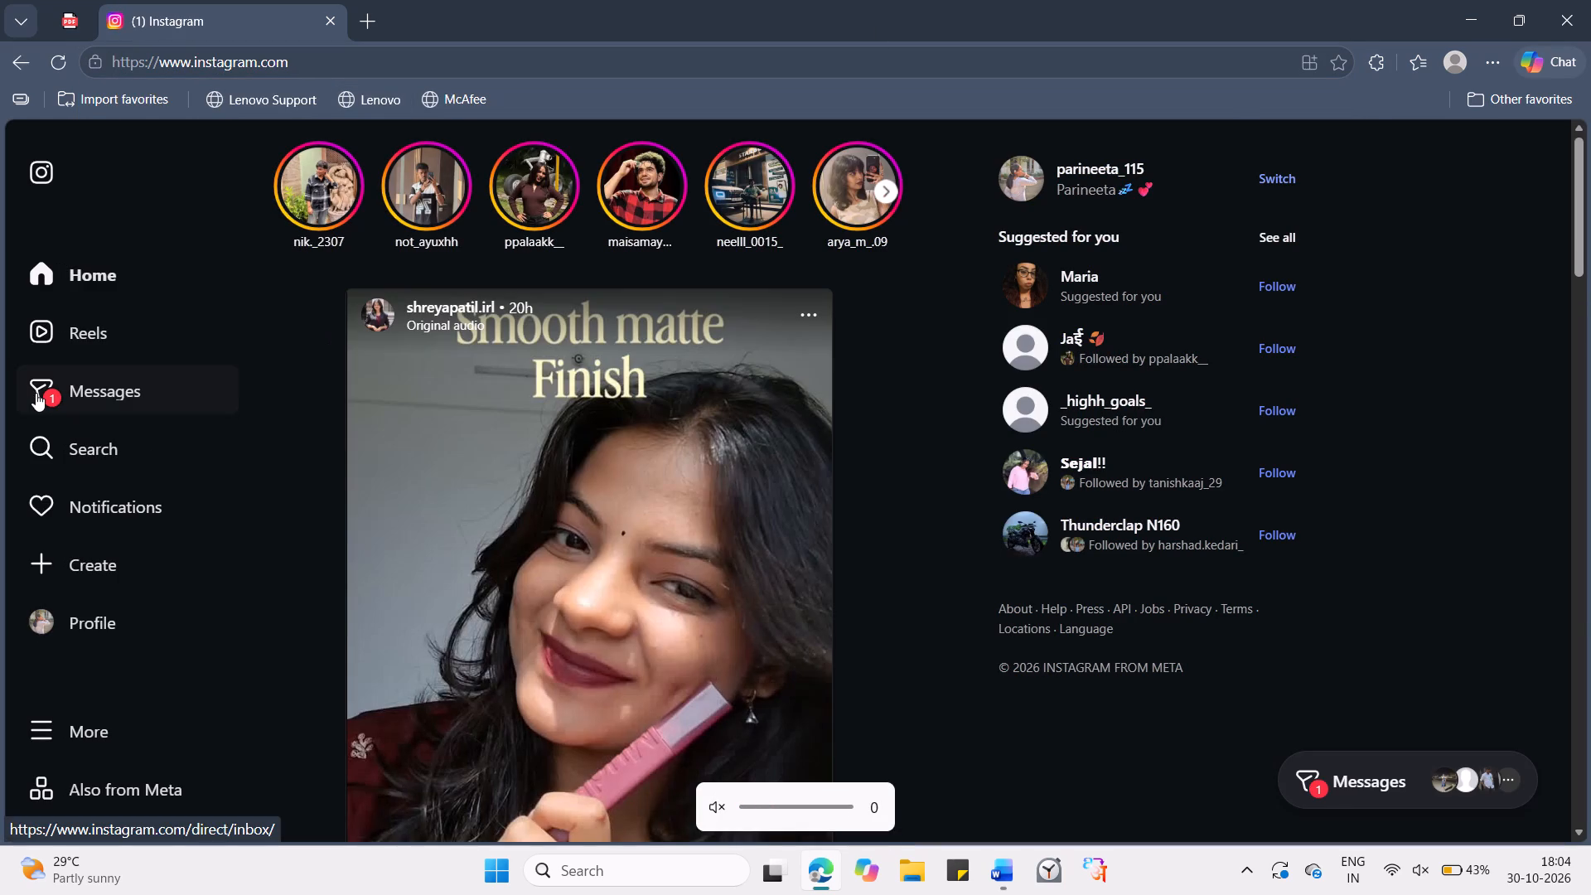
{"action": "left_click", "coordinate": [118, 382]}
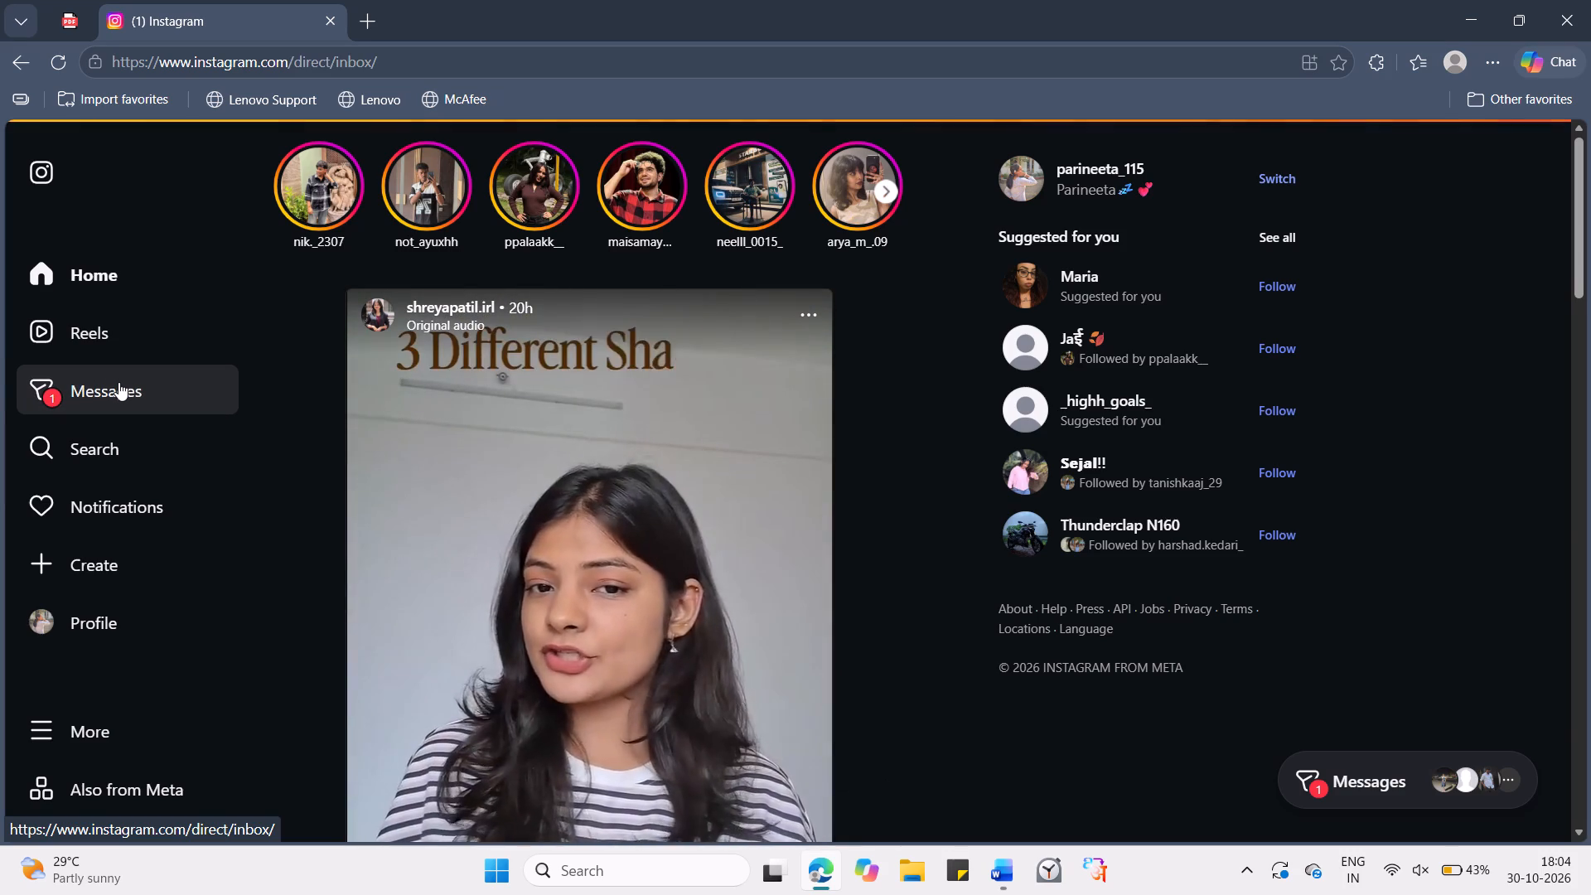
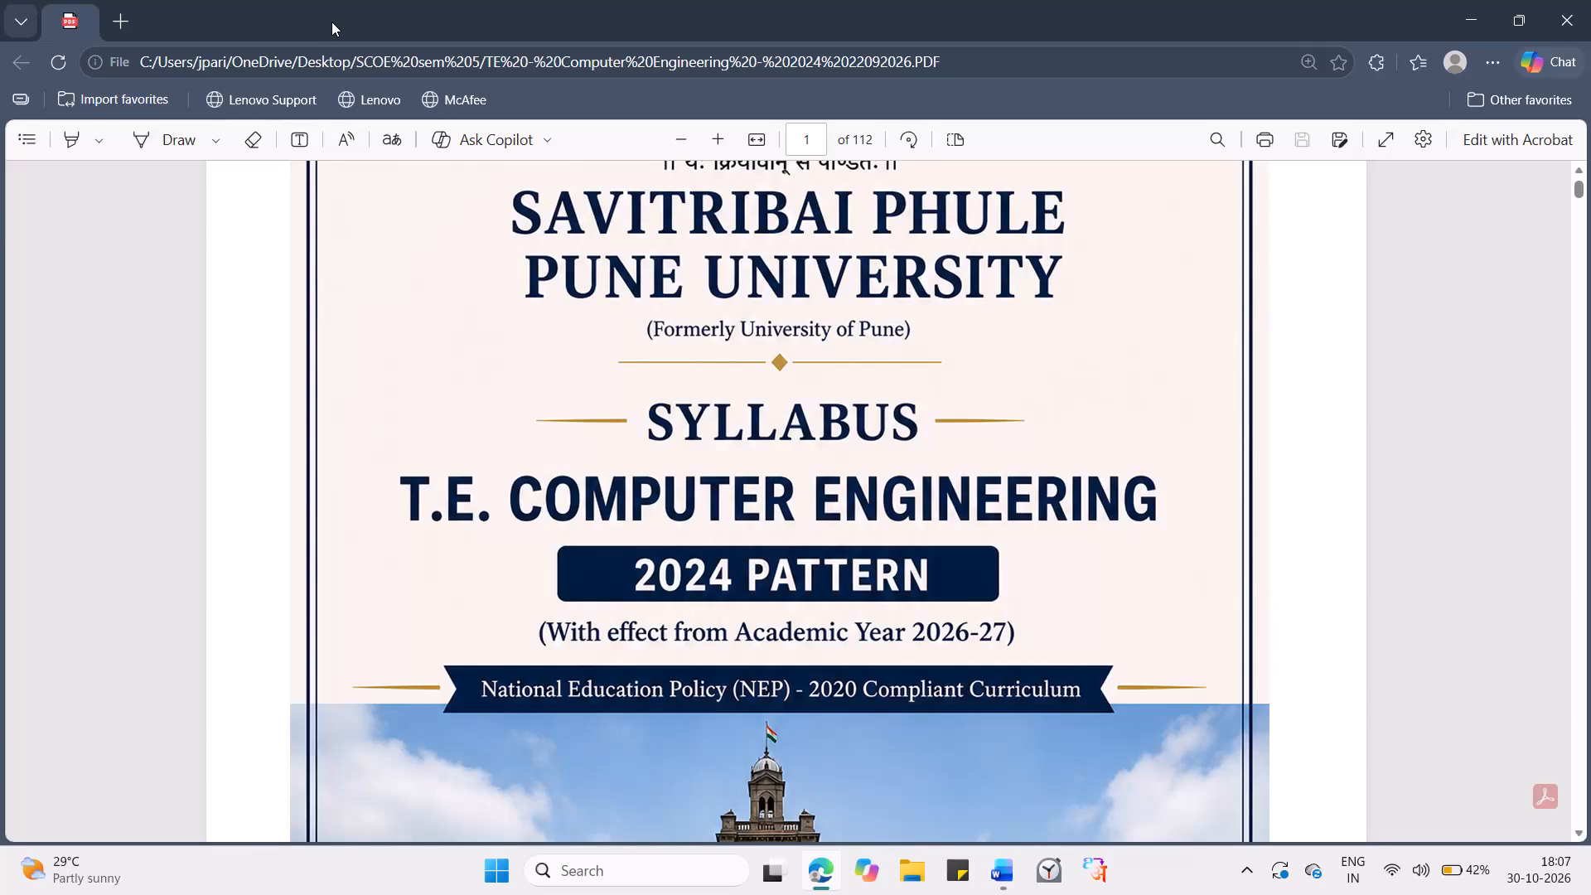
Switch from the syllabus PDF in Edge back to the seminar report in Word.
{"action": "key", "text": "alt+Tab"}
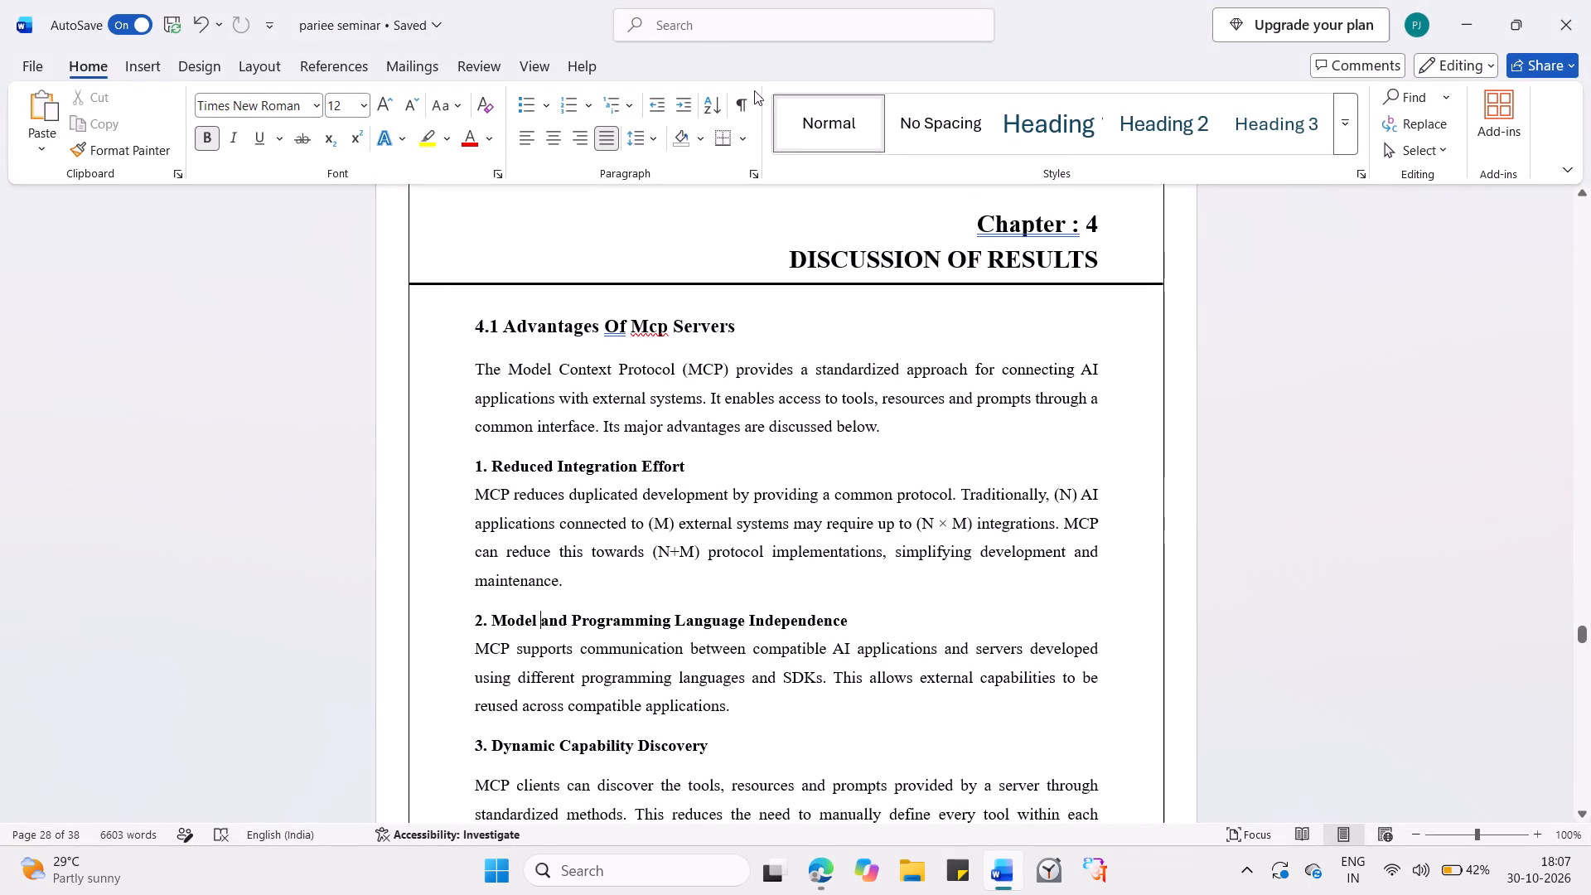
Remove the paragraph spacing after the "3. Dynamic Capability Discovery" and "4. Unified Access to Tools, Resources and Prompts" headings in section 4.1.
{"action": "scroll", "coordinate": [601, 535], "scroll_direction": "down", "scroll_amount": 1}
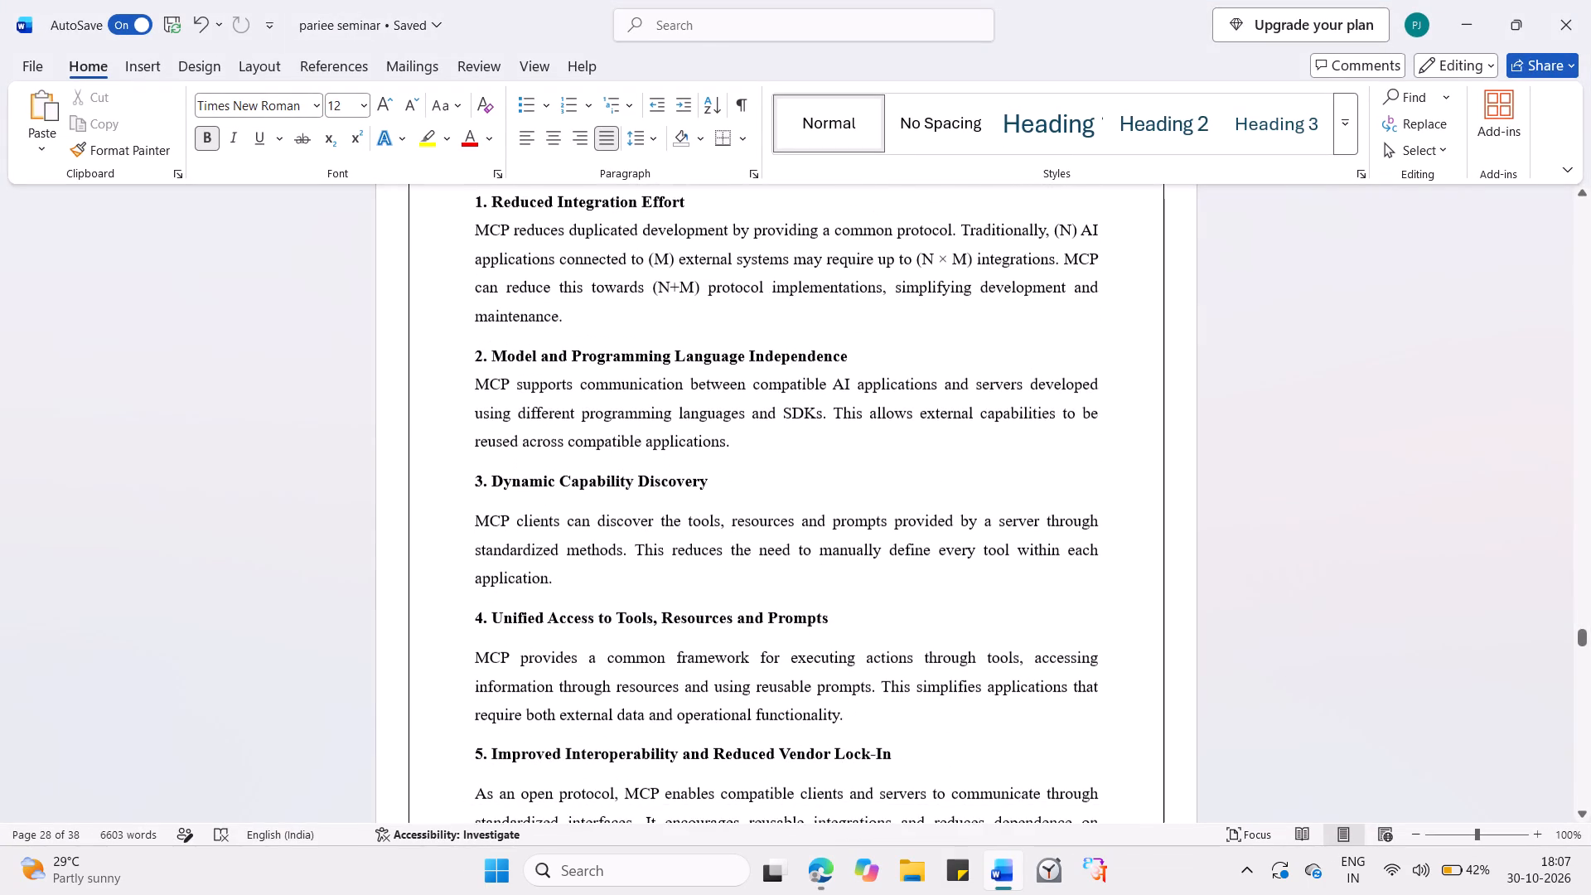
{"action": "left_click", "coordinate": [573, 472]}
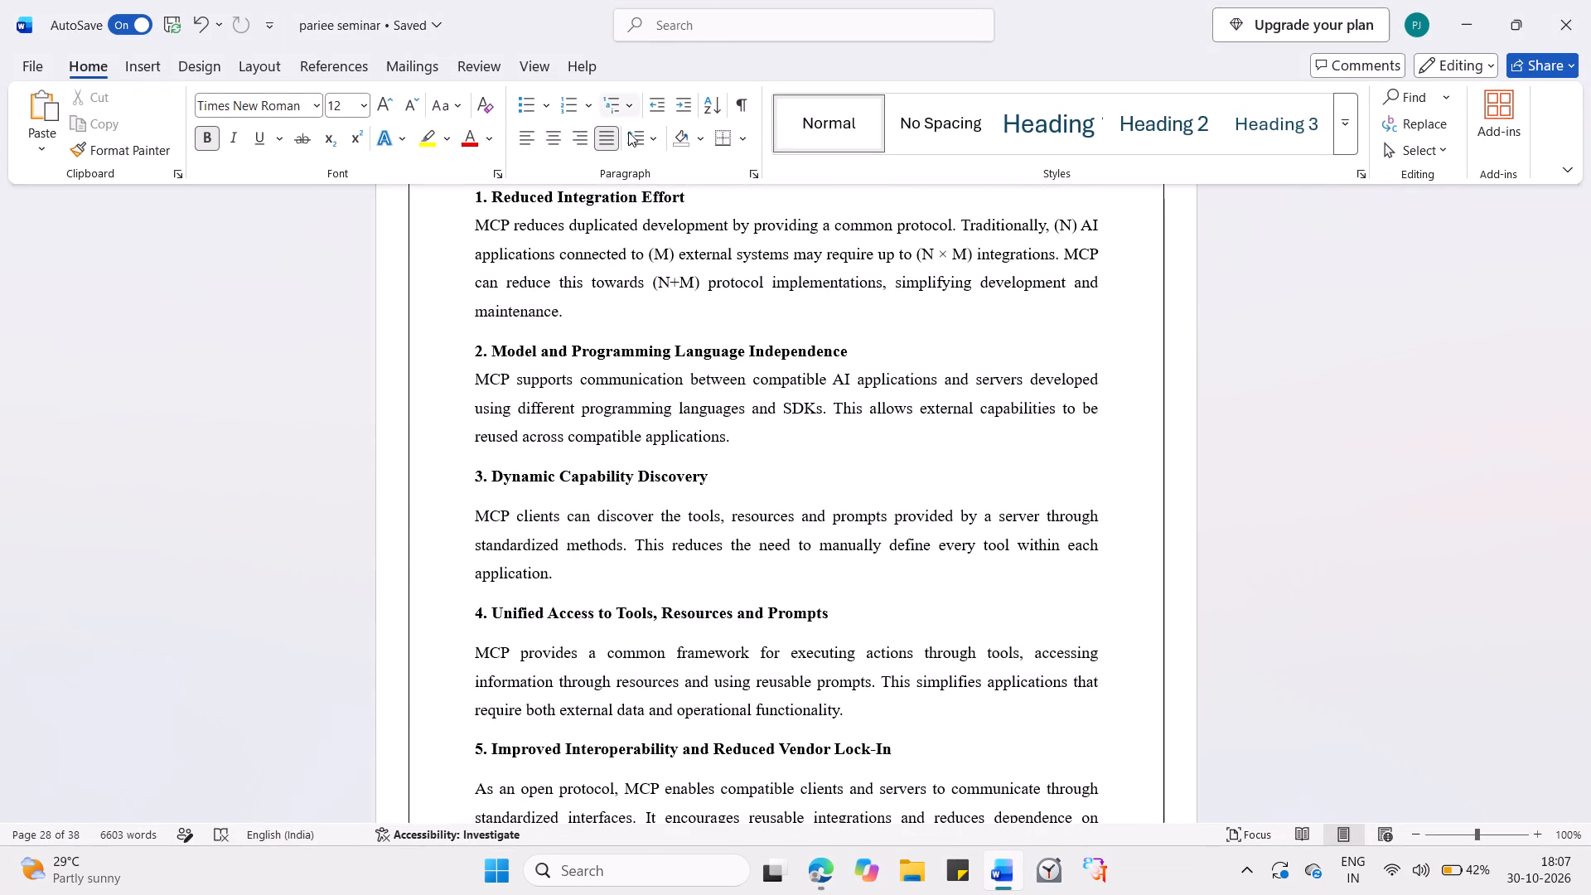
{"action": "left_click", "coordinate": [639, 126]}
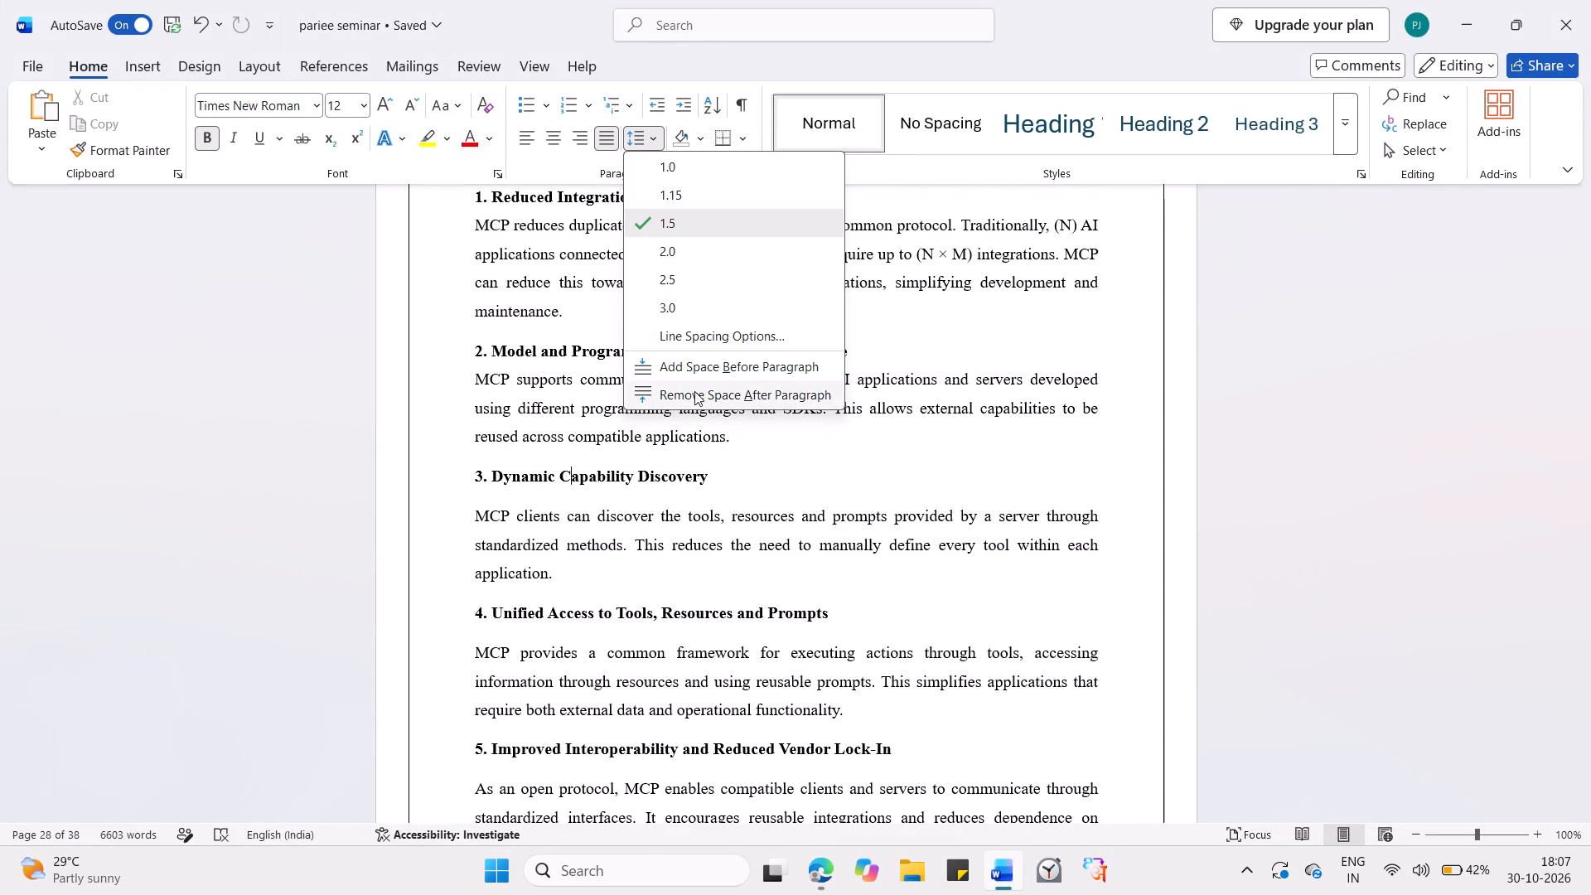
{"action": "left_click", "coordinate": [694, 391]}
{"action": "left_click", "coordinate": [650, 597]}
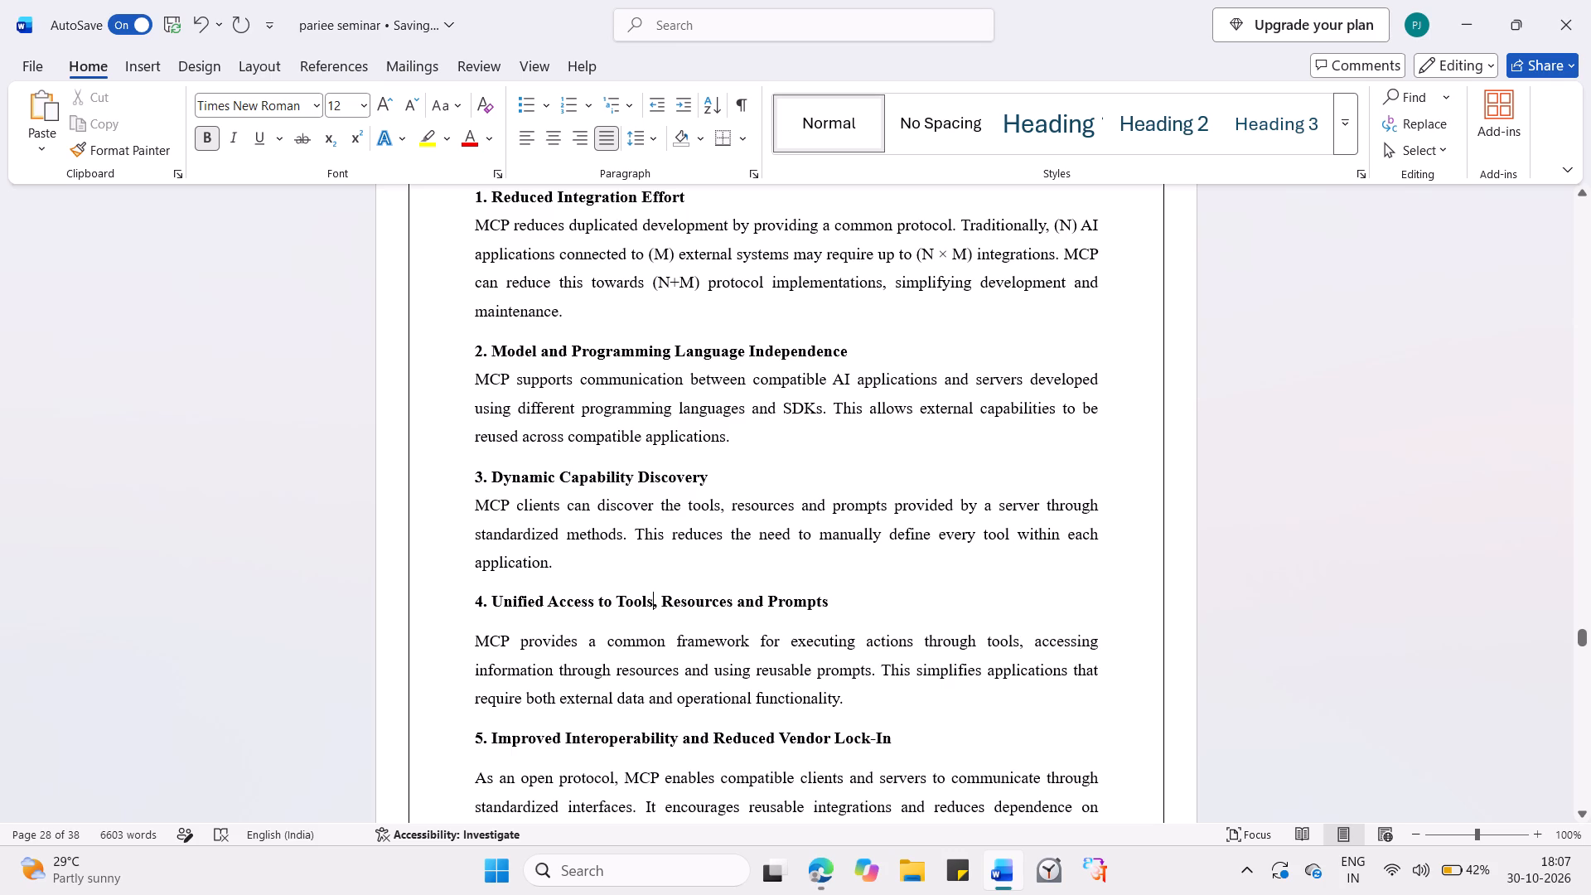
{"action": "left_click", "coordinate": [635, 144]}
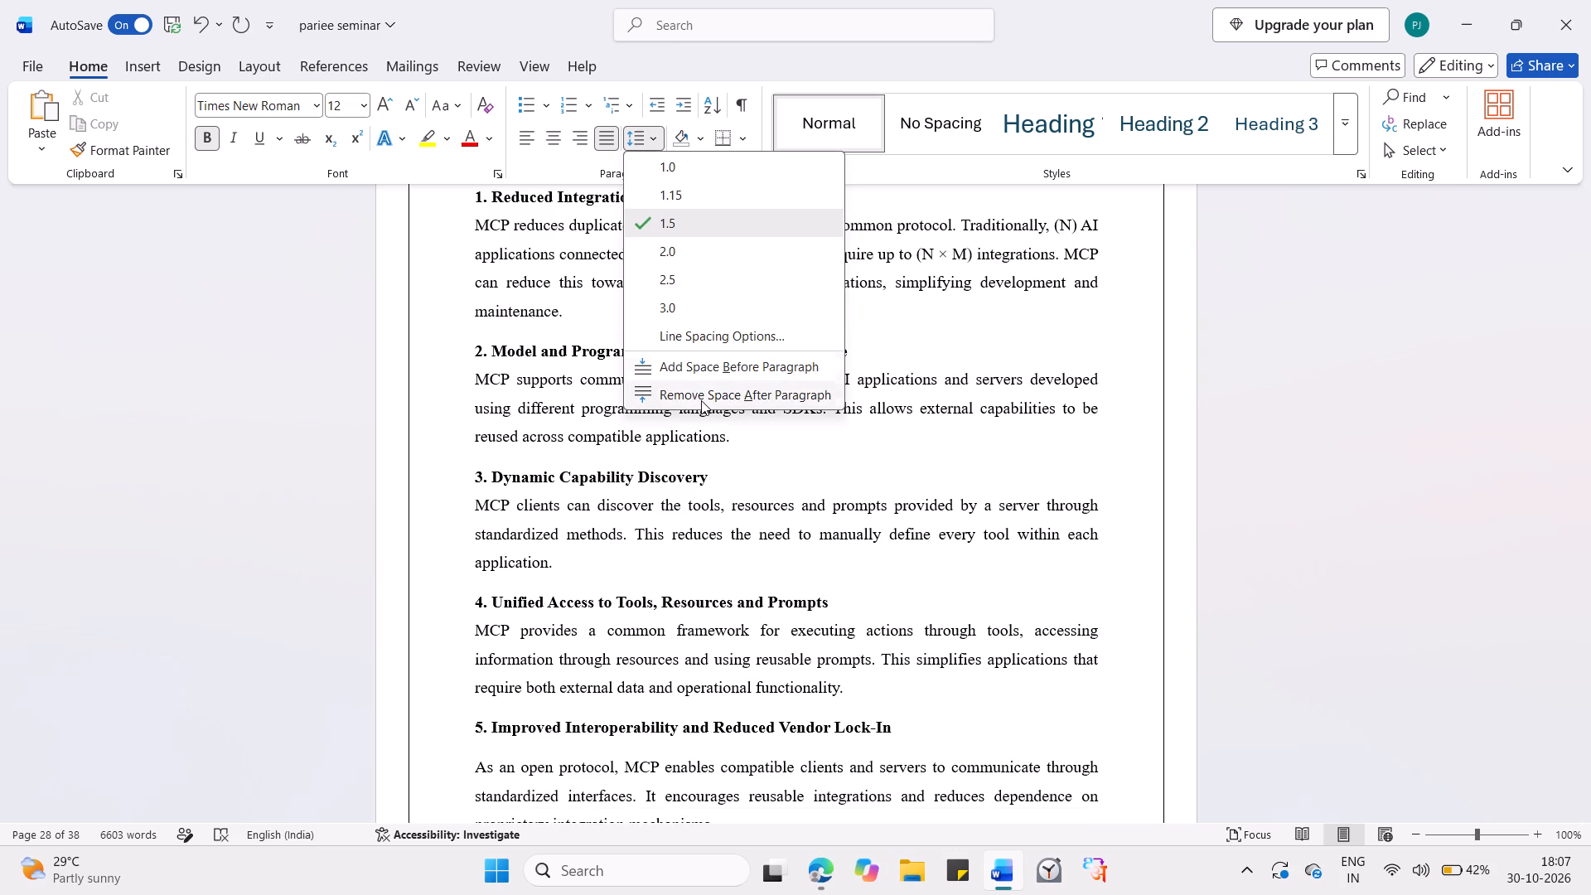
{"action": "left_click", "coordinate": [701, 400]}
Remove the paragraph spacing after the "5. Improved Interoperability and Reduced Vendor Lock-In" and "6. Support for Different Deployment Environments" headings.
{"action": "scroll", "coordinate": [679, 511], "scroll_direction": "down", "scroll_amount": 2}
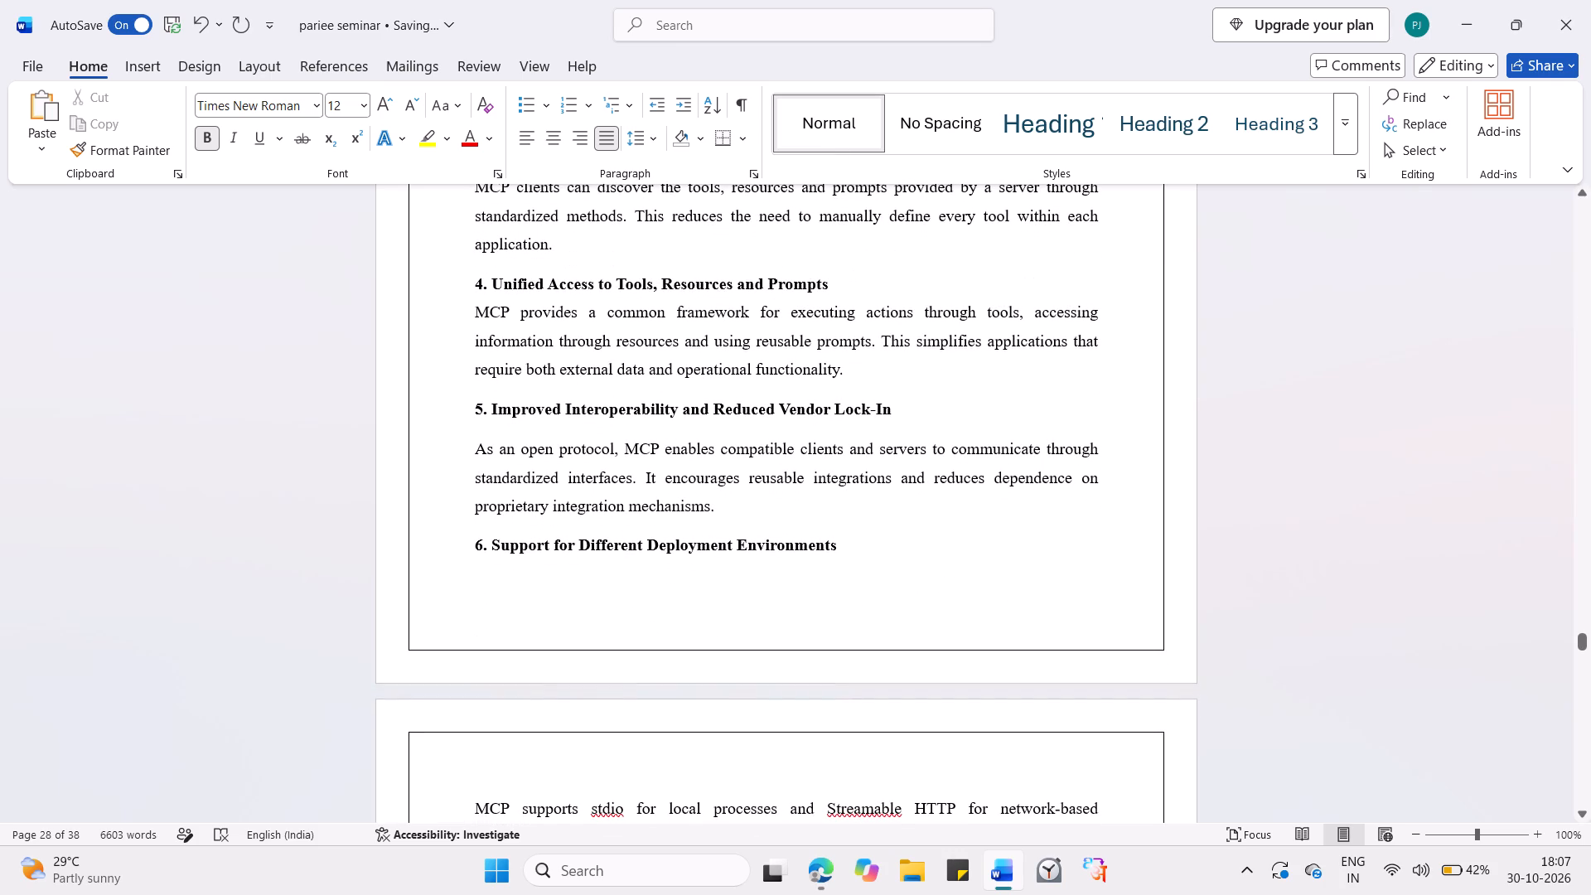
{"action": "left_click", "coordinate": [556, 409]}
{"action": "left_click", "coordinate": [639, 124]}
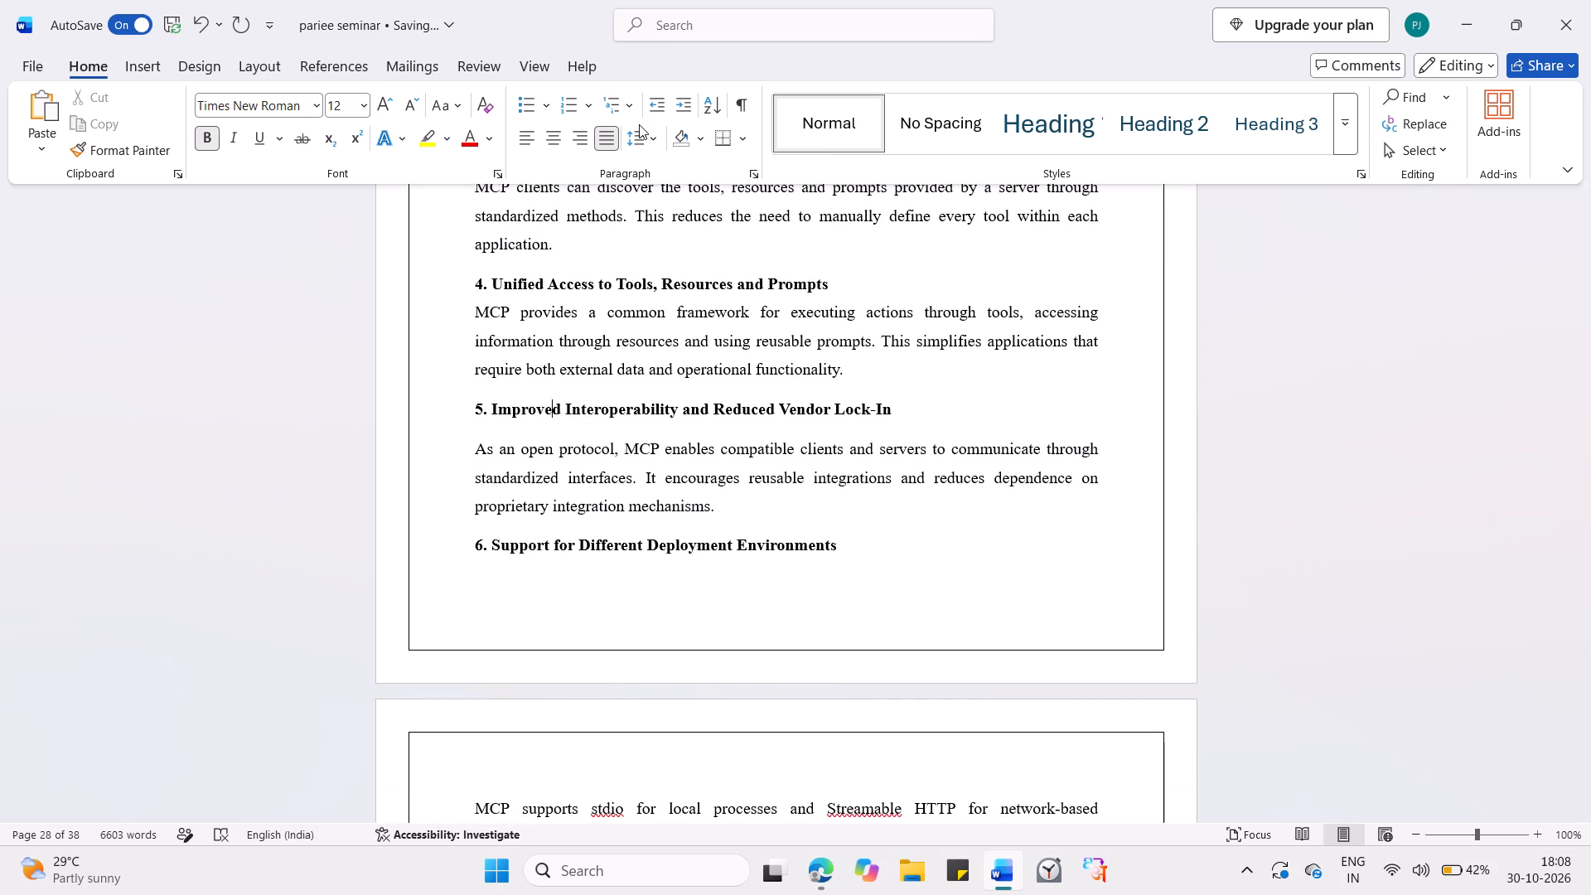
{"action": "left_click", "coordinate": [632, 129]}
{"action": "left_click", "coordinate": [675, 386]}
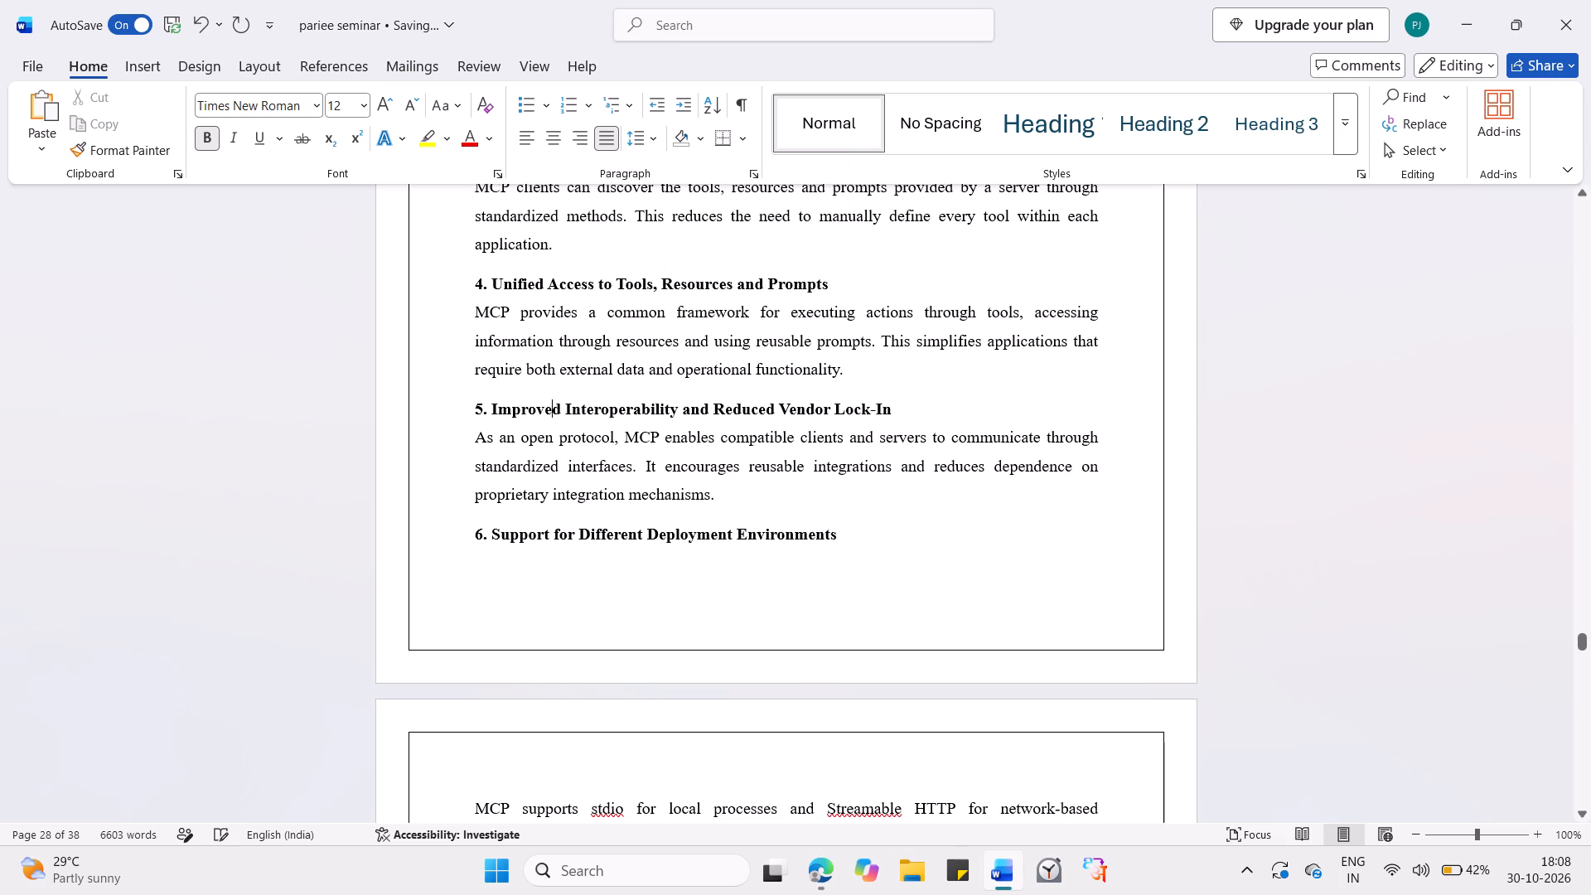
{"action": "scroll", "coordinate": [670, 477], "scroll_direction": "down", "scroll_amount": 1}
{"action": "left_click", "coordinate": [619, 418]}
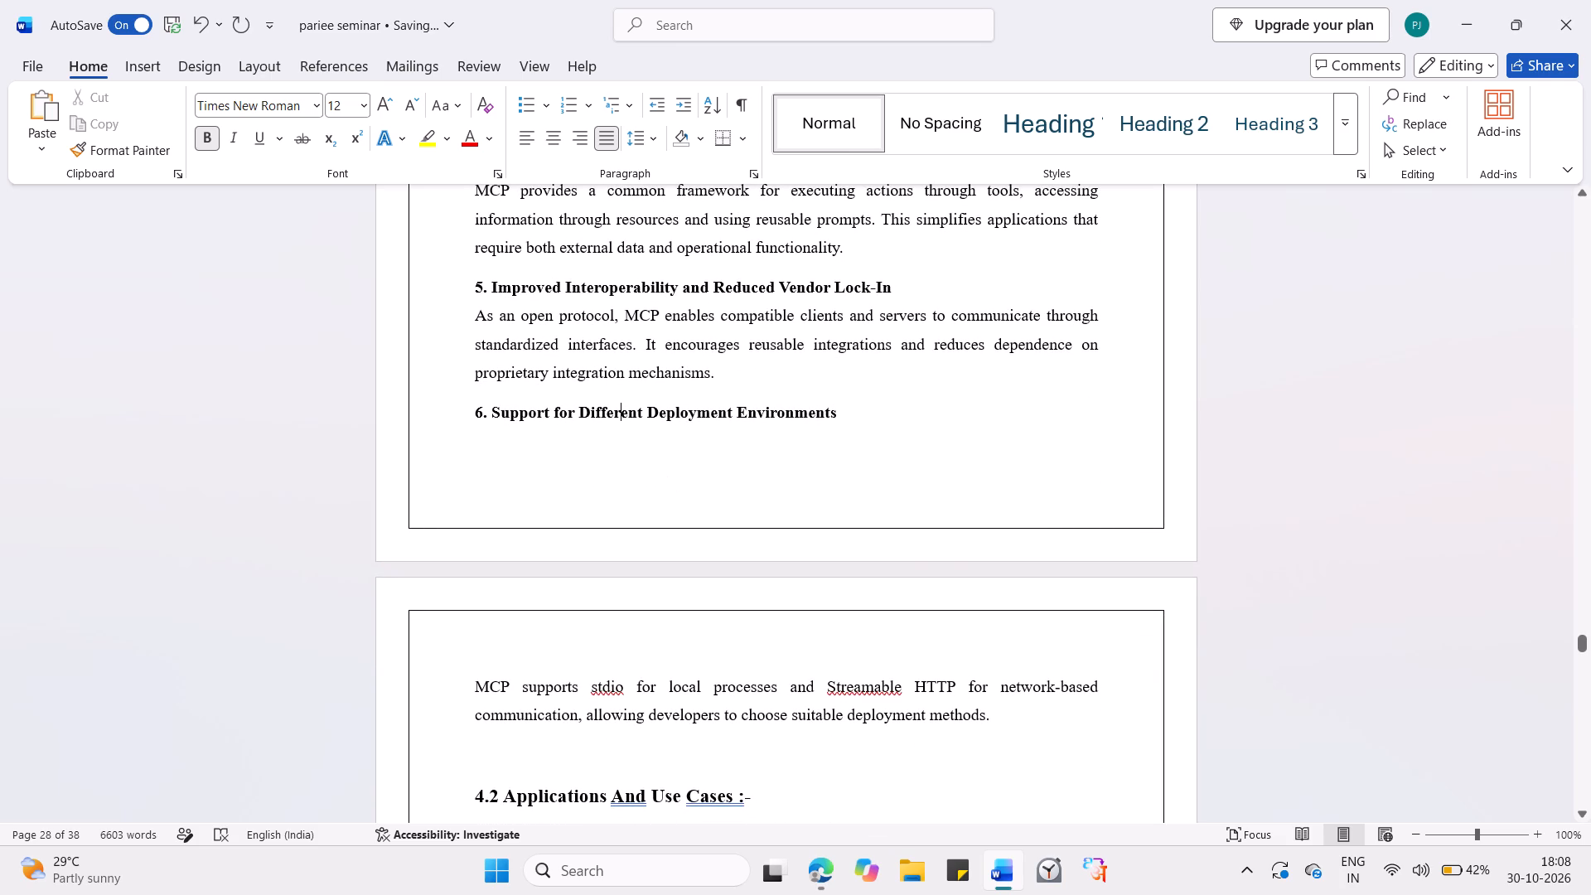
{"action": "left_click", "coordinate": [641, 126]}
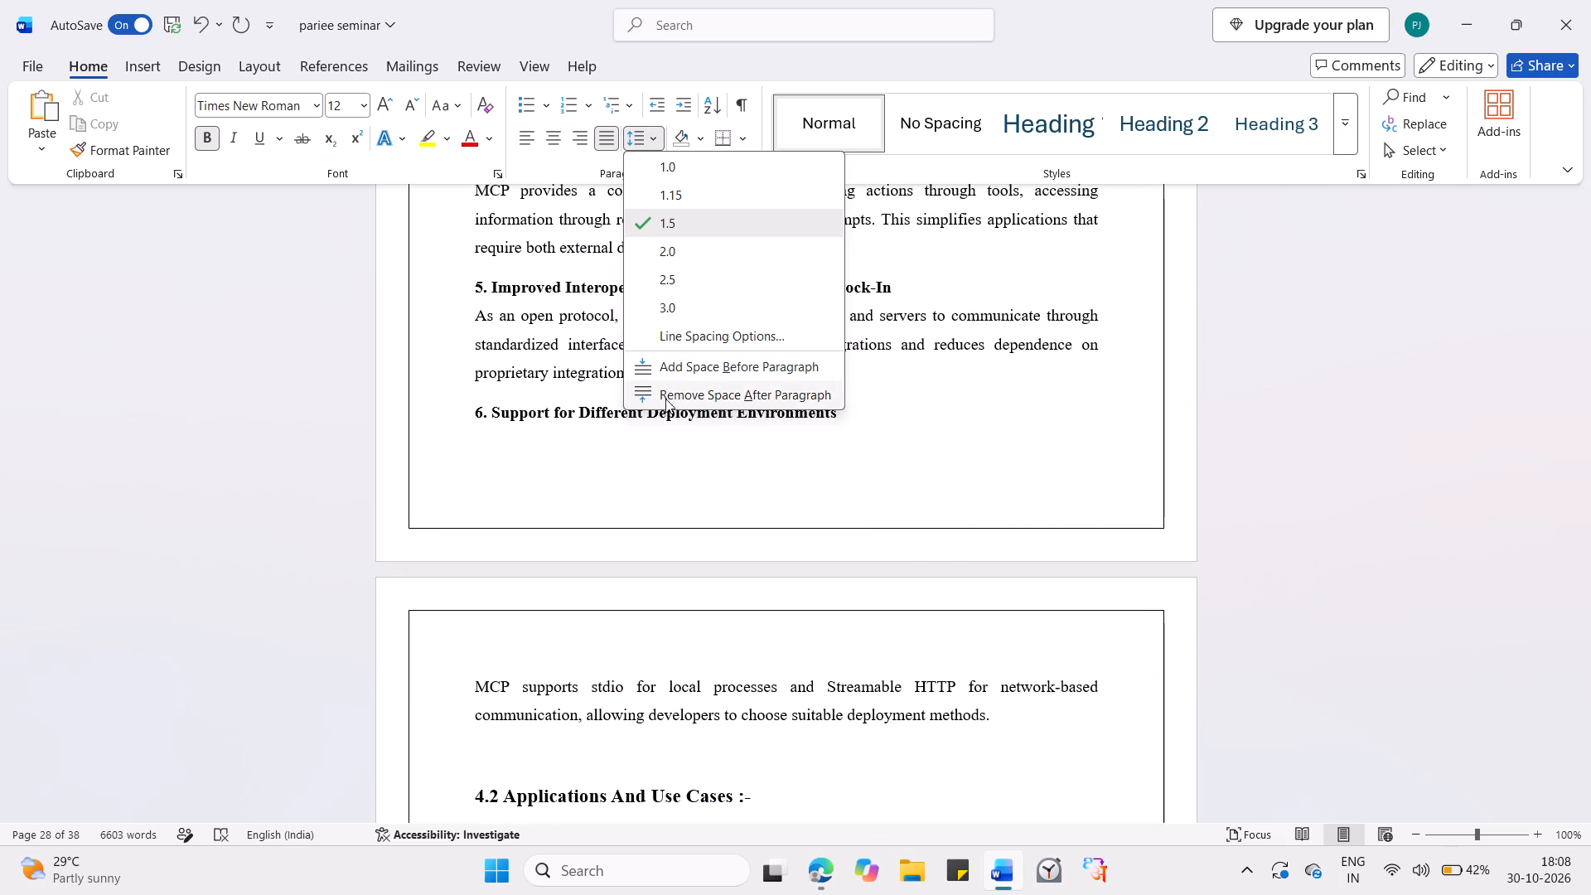
{"action": "left_click", "coordinate": [665, 399]}
Remove the paragraph spacing after the "4.1 Advantages Of Mcp Servers" section heading.
{"action": "scroll", "coordinate": [792, 472], "scroll_direction": "up", "scroll_amount": 1}
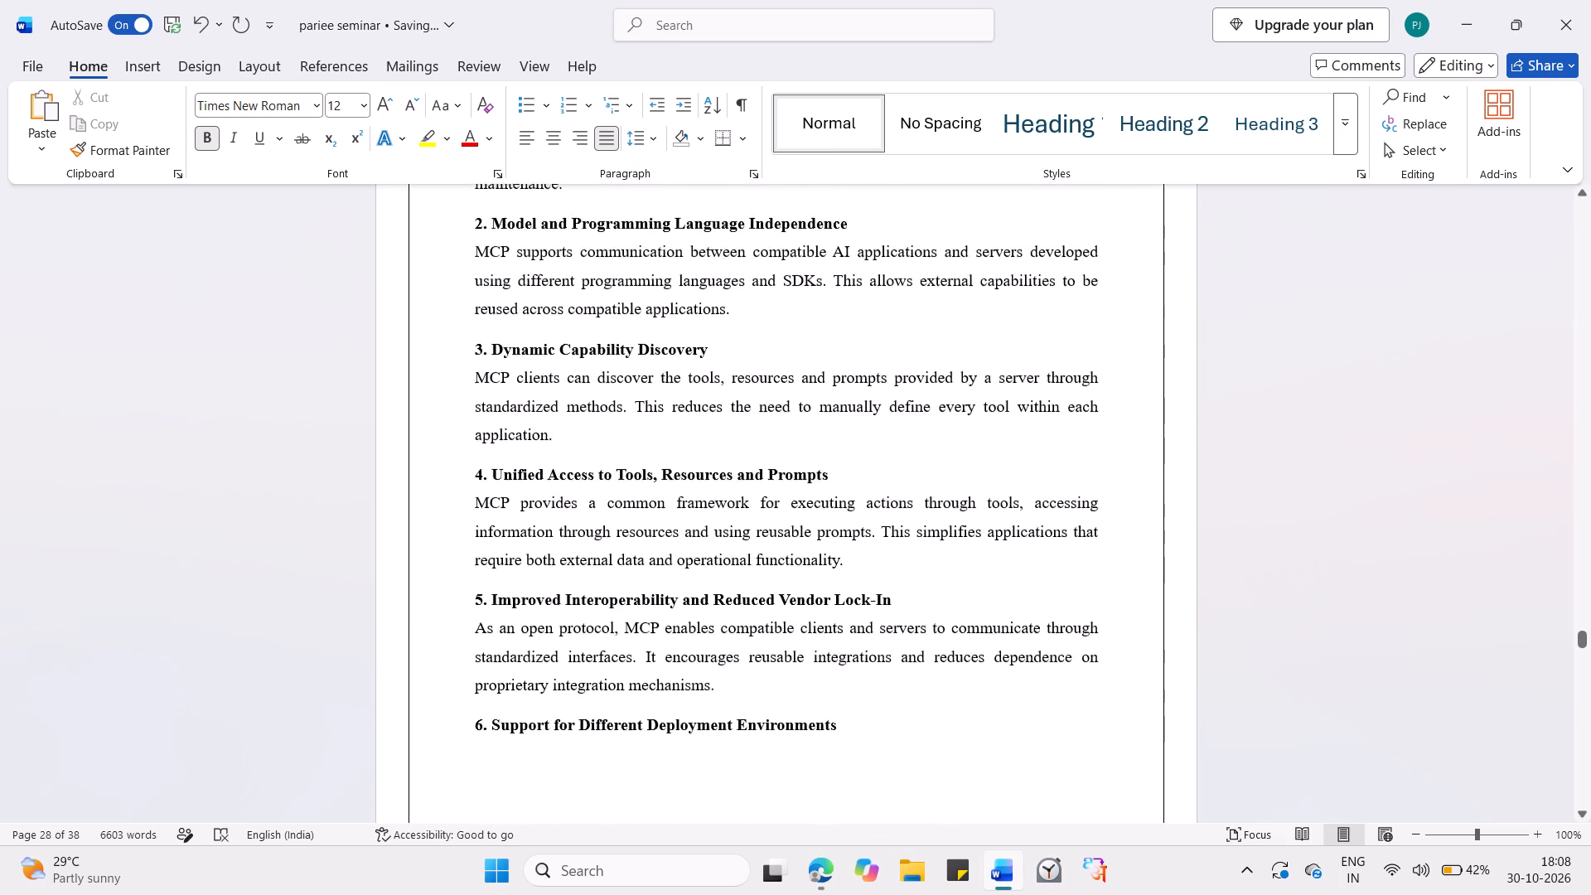
{"action": "scroll", "coordinate": [792, 472], "scroll_direction": "up", "scroll_amount": 2}
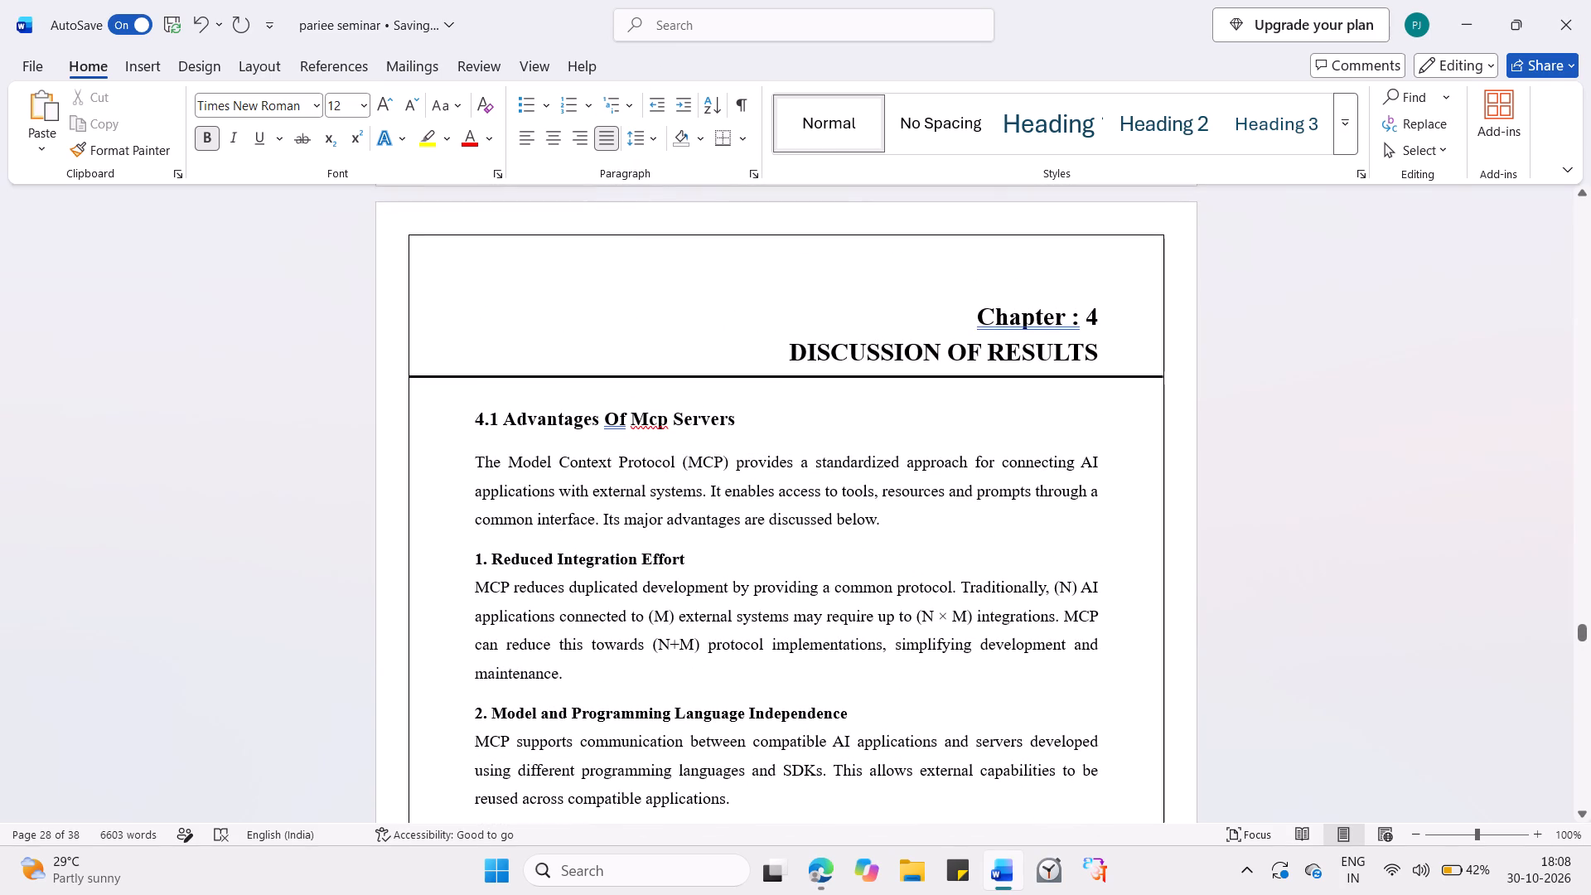
{"action": "left_click", "coordinate": [642, 431]}
{"action": "left_click_drag", "start_coordinate": [644, 142], "coordinate": [676, 406]}
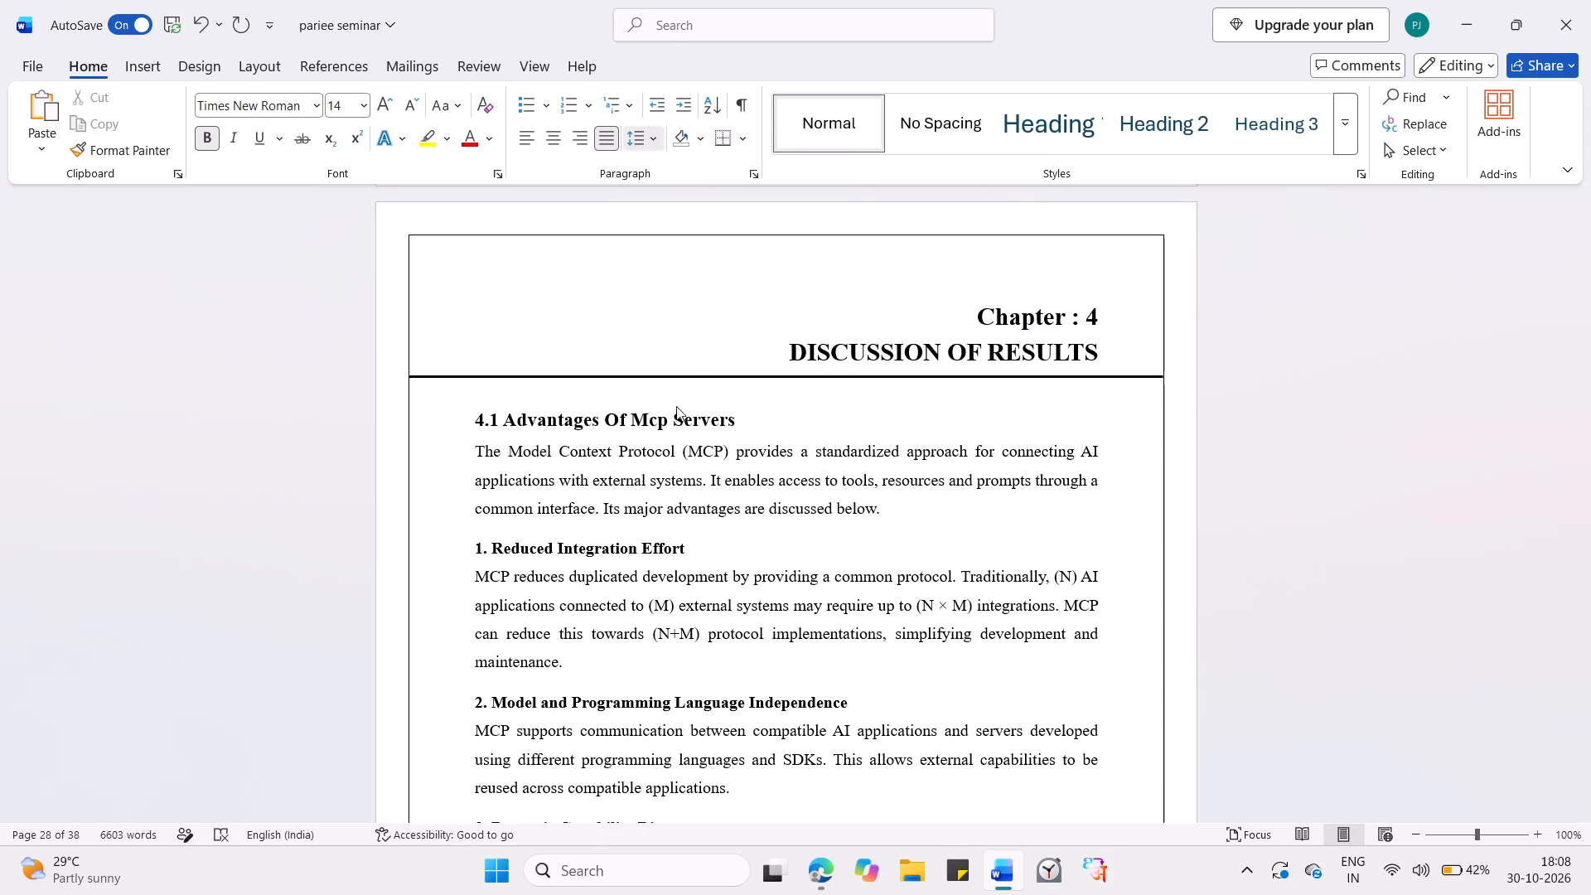
{"action": "left_click", "coordinate": [646, 144]}
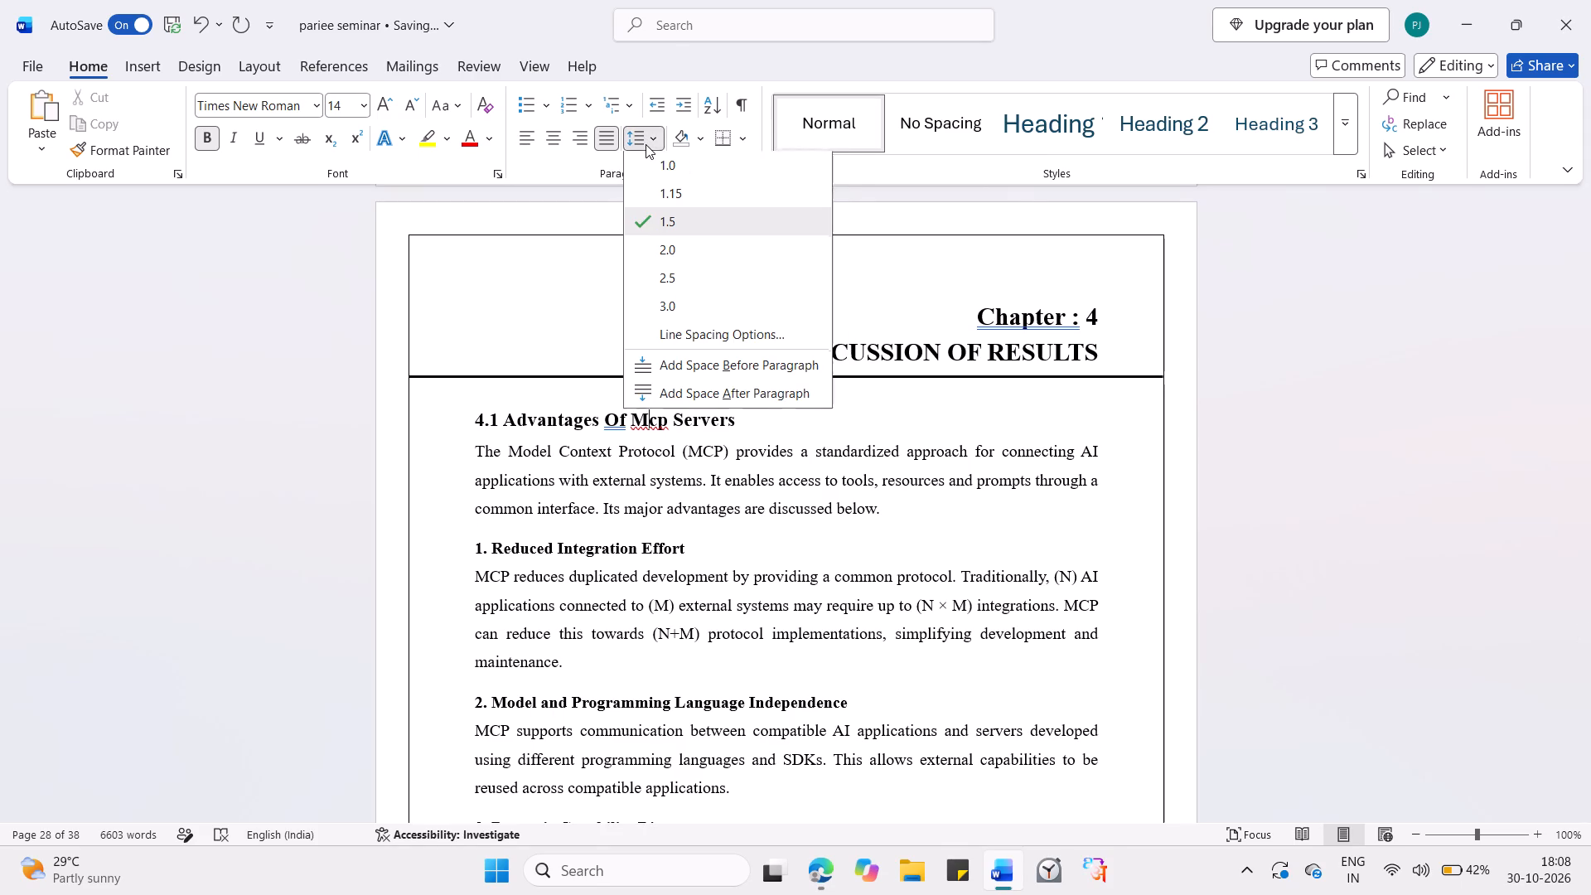
{"action": "left_click", "coordinate": [477, 473]}
Remove the paragraph spacing after the introductory paragraph of section 4.1.
{"action": "scroll", "coordinate": [477, 473], "scroll_direction": "down", "scroll_amount": 1}
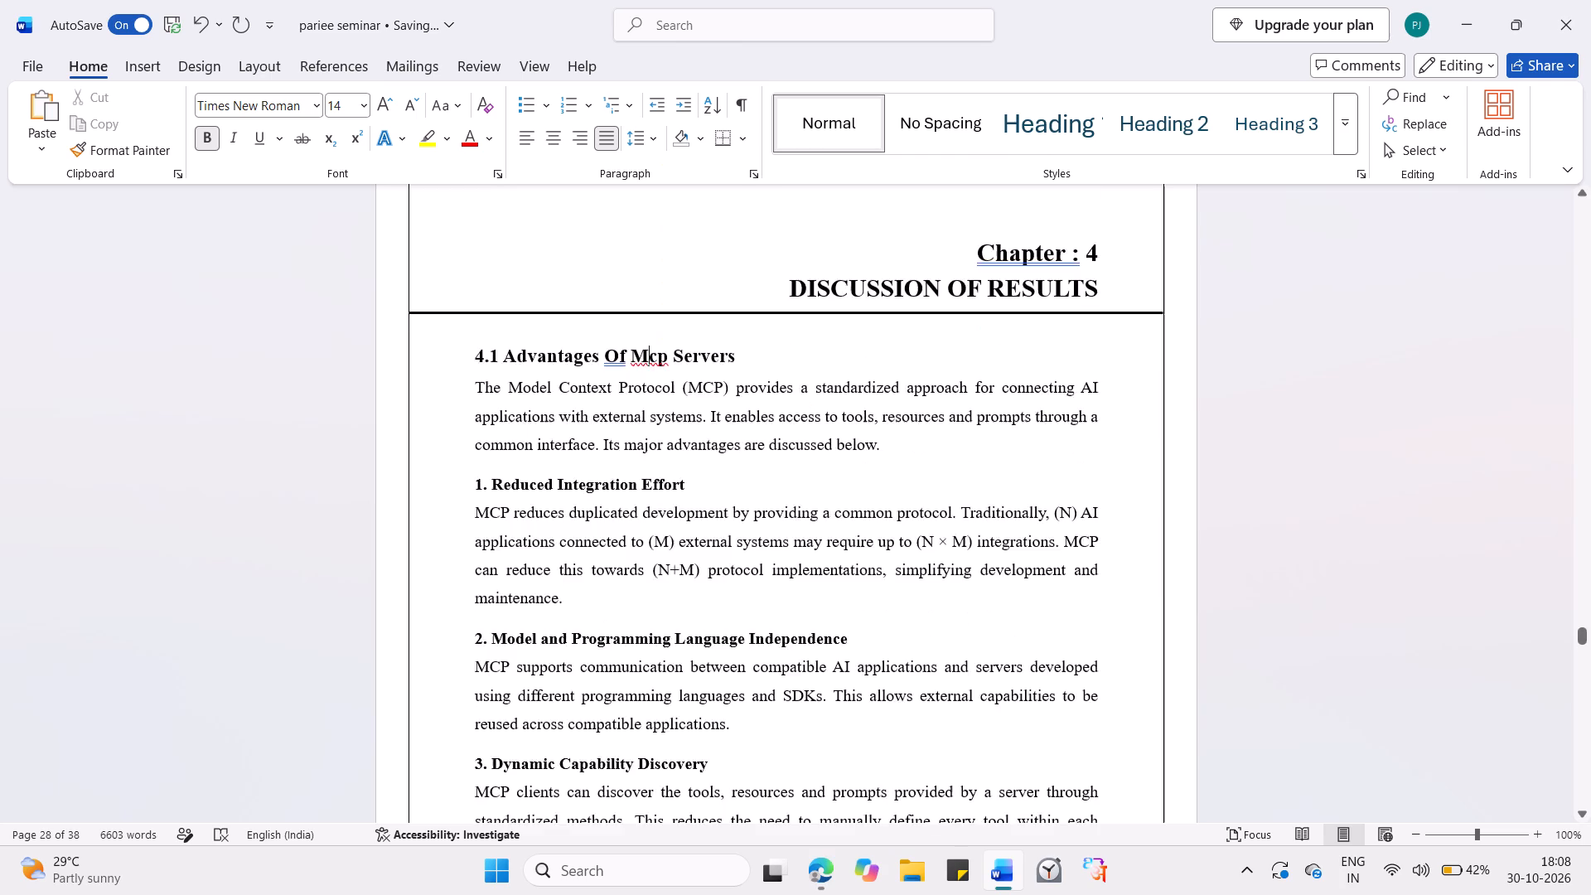
{"action": "scroll", "coordinate": [477, 473], "scroll_direction": "down", "scroll_amount": 1}
{"action": "scroll", "coordinate": [477, 473], "scroll_direction": "up", "scroll_amount": 4}
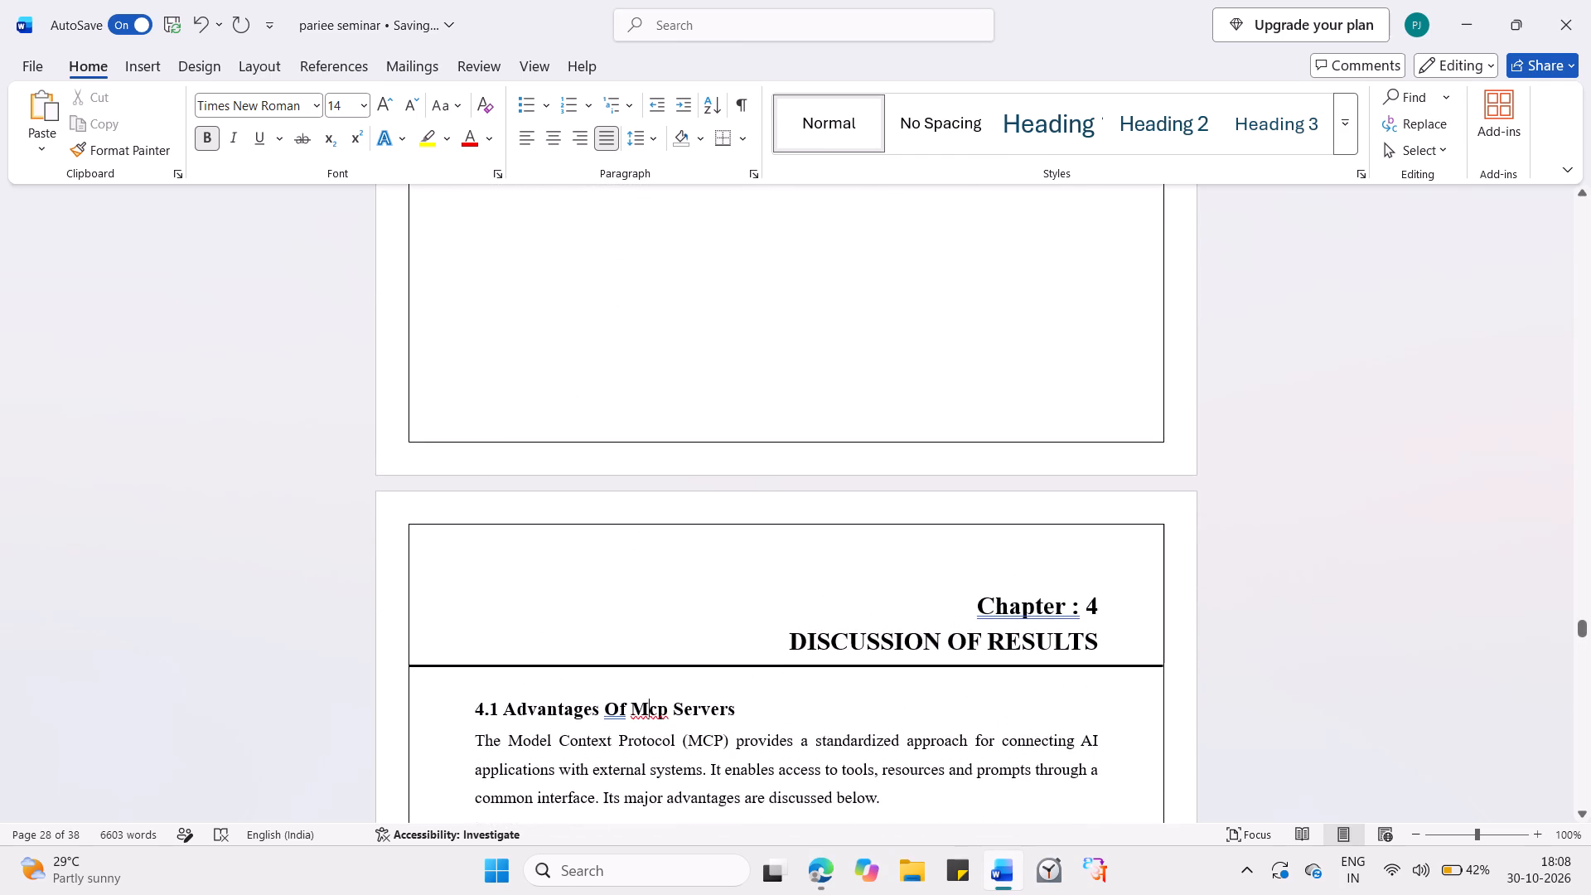
{"action": "scroll", "coordinate": [499, 646], "scroll_direction": "down", "scroll_amount": 1}
{"action": "left_click", "coordinate": [515, 574]}
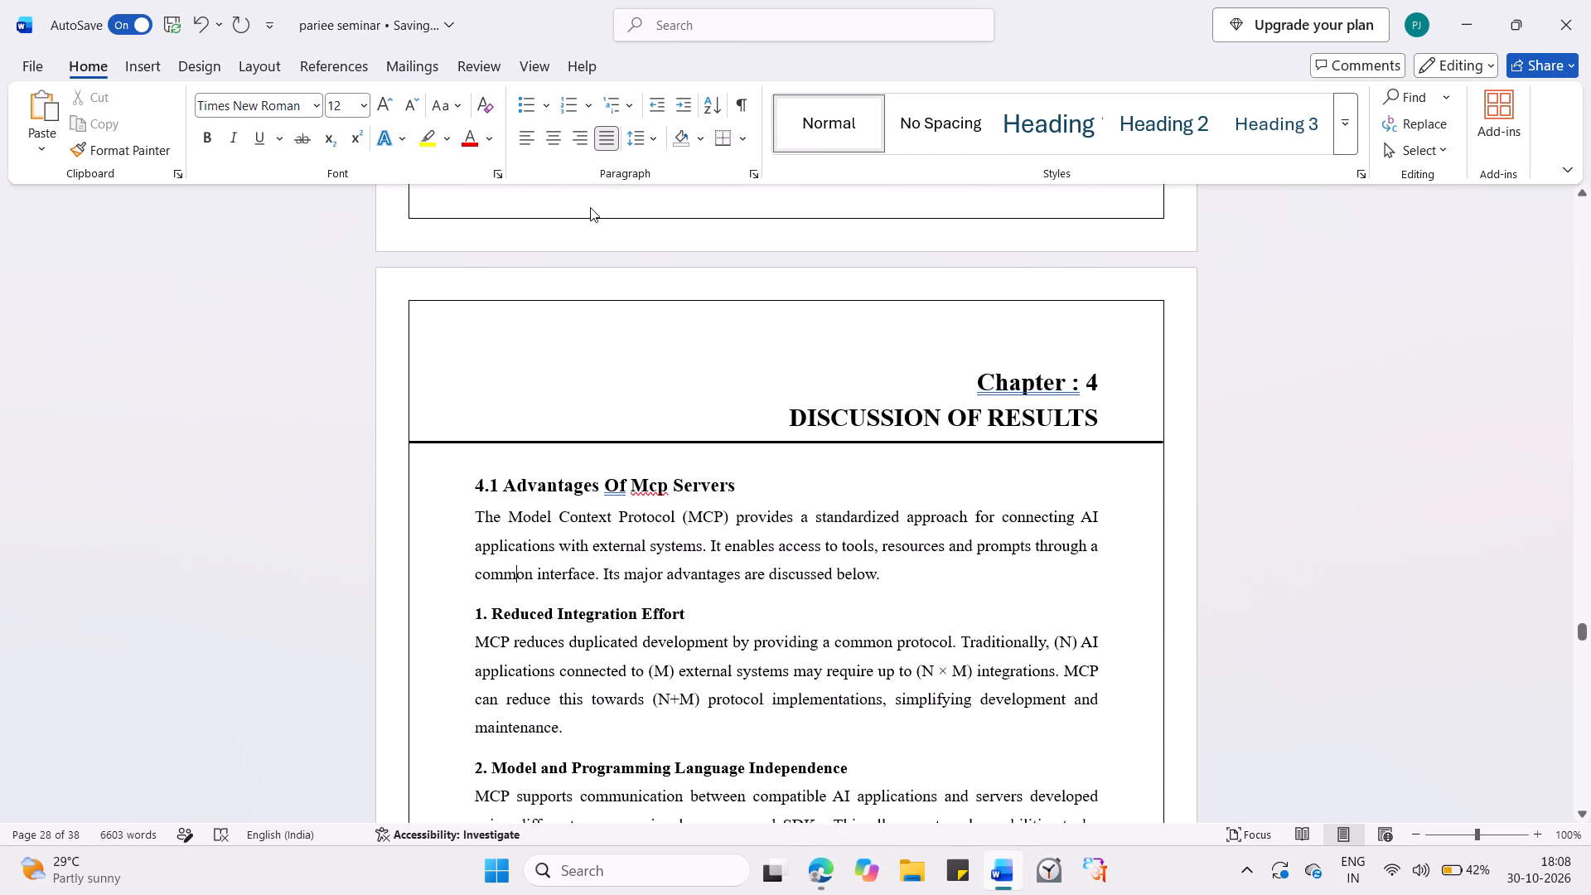
{"action": "left_click", "coordinate": [650, 139]}
{"action": "left_click", "coordinate": [678, 389]}
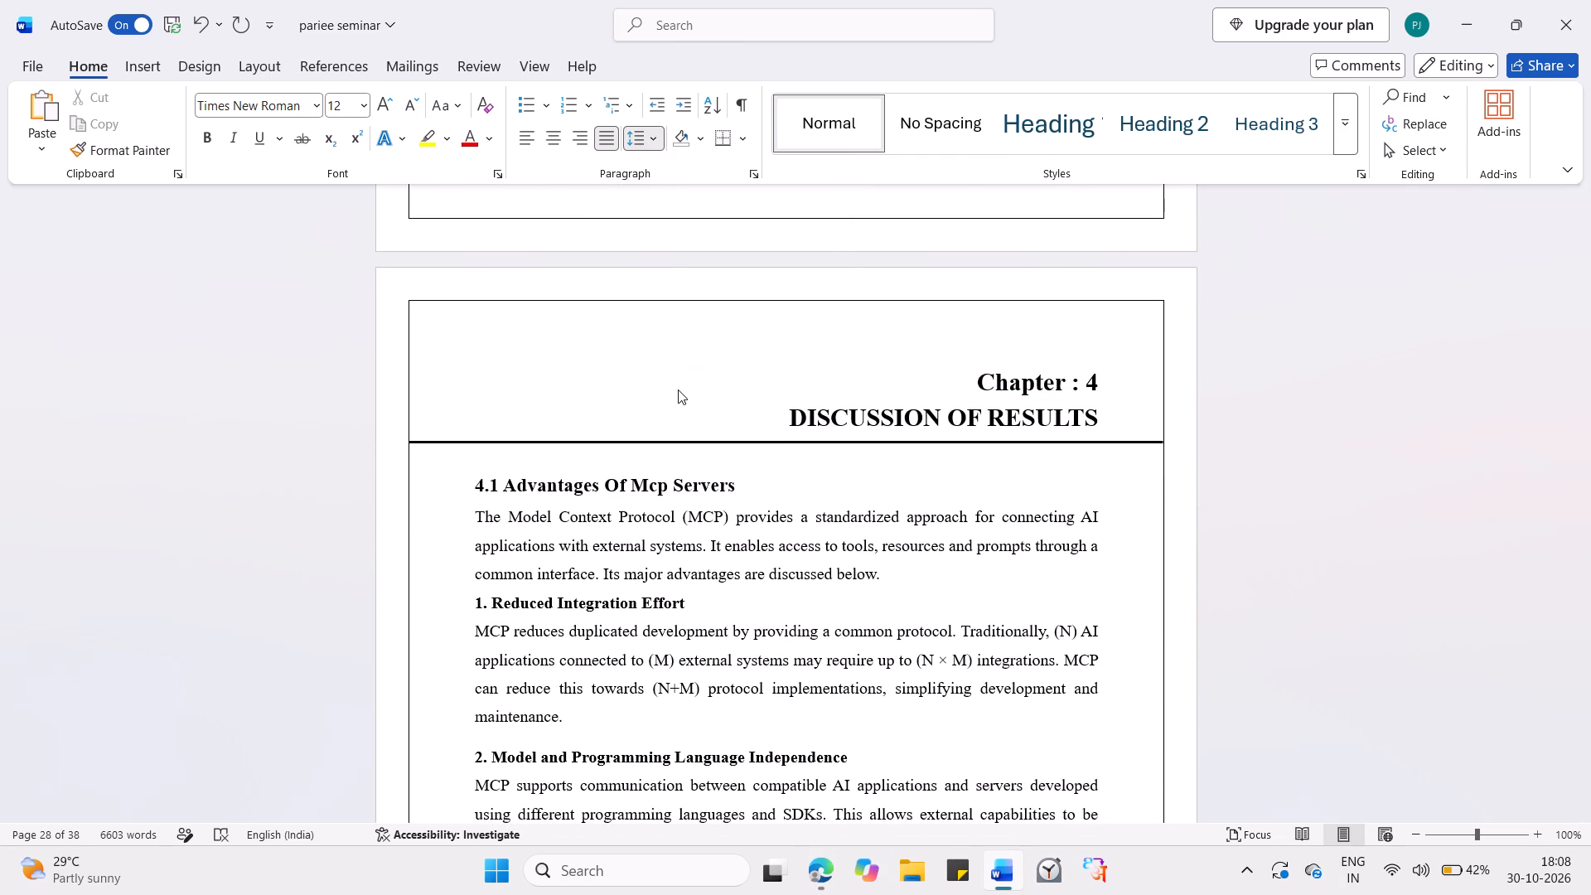
Delete the blank line above the "4.2 Applications And Use Cases :-" heading.
{"action": "scroll", "coordinate": [678, 389], "scroll_direction": "down", "scroll_amount": 3}
{"action": "scroll", "coordinate": [678, 389], "scroll_direction": "up", "scroll_amount": 2}
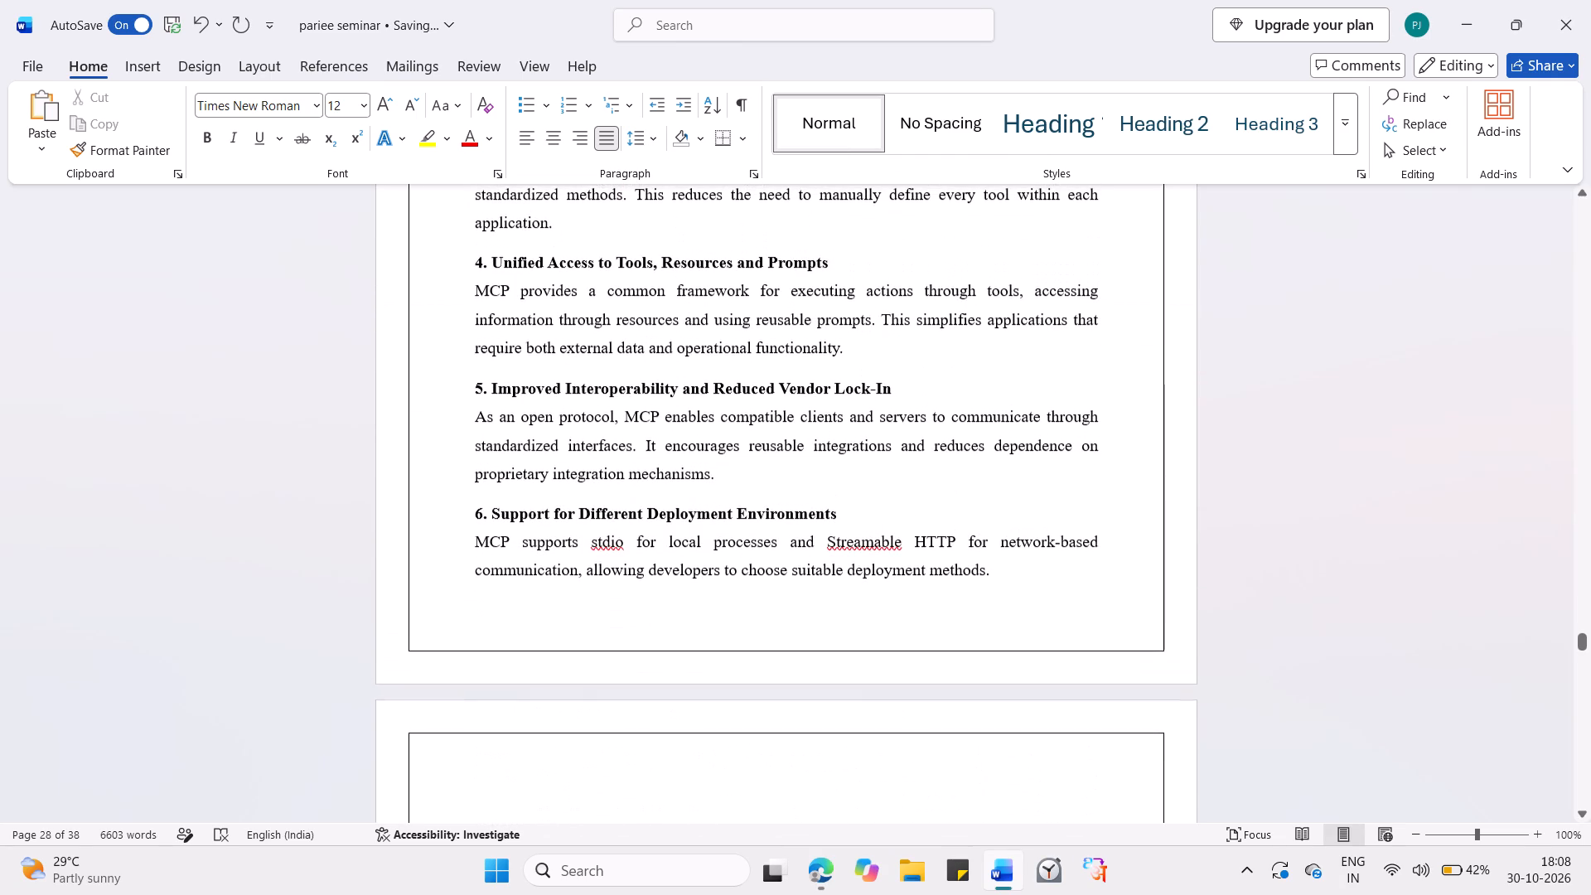
{"action": "scroll", "coordinate": [678, 389], "scroll_direction": "up", "scroll_amount": 2}
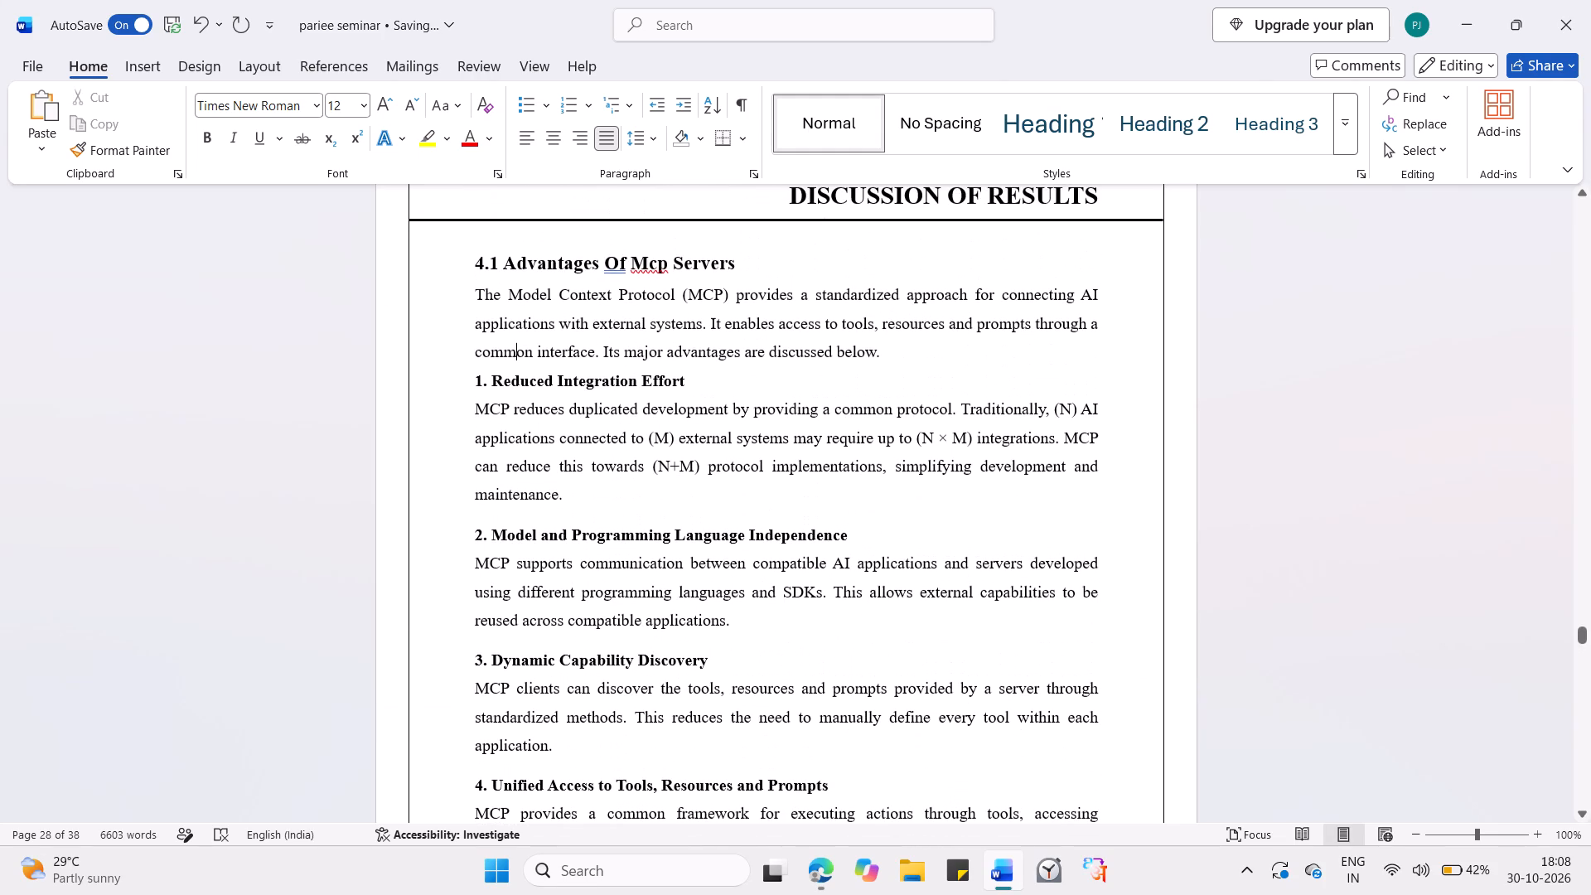
{"action": "scroll", "coordinate": [600, 611], "scroll_direction": "down", "scroll_amount": 3}
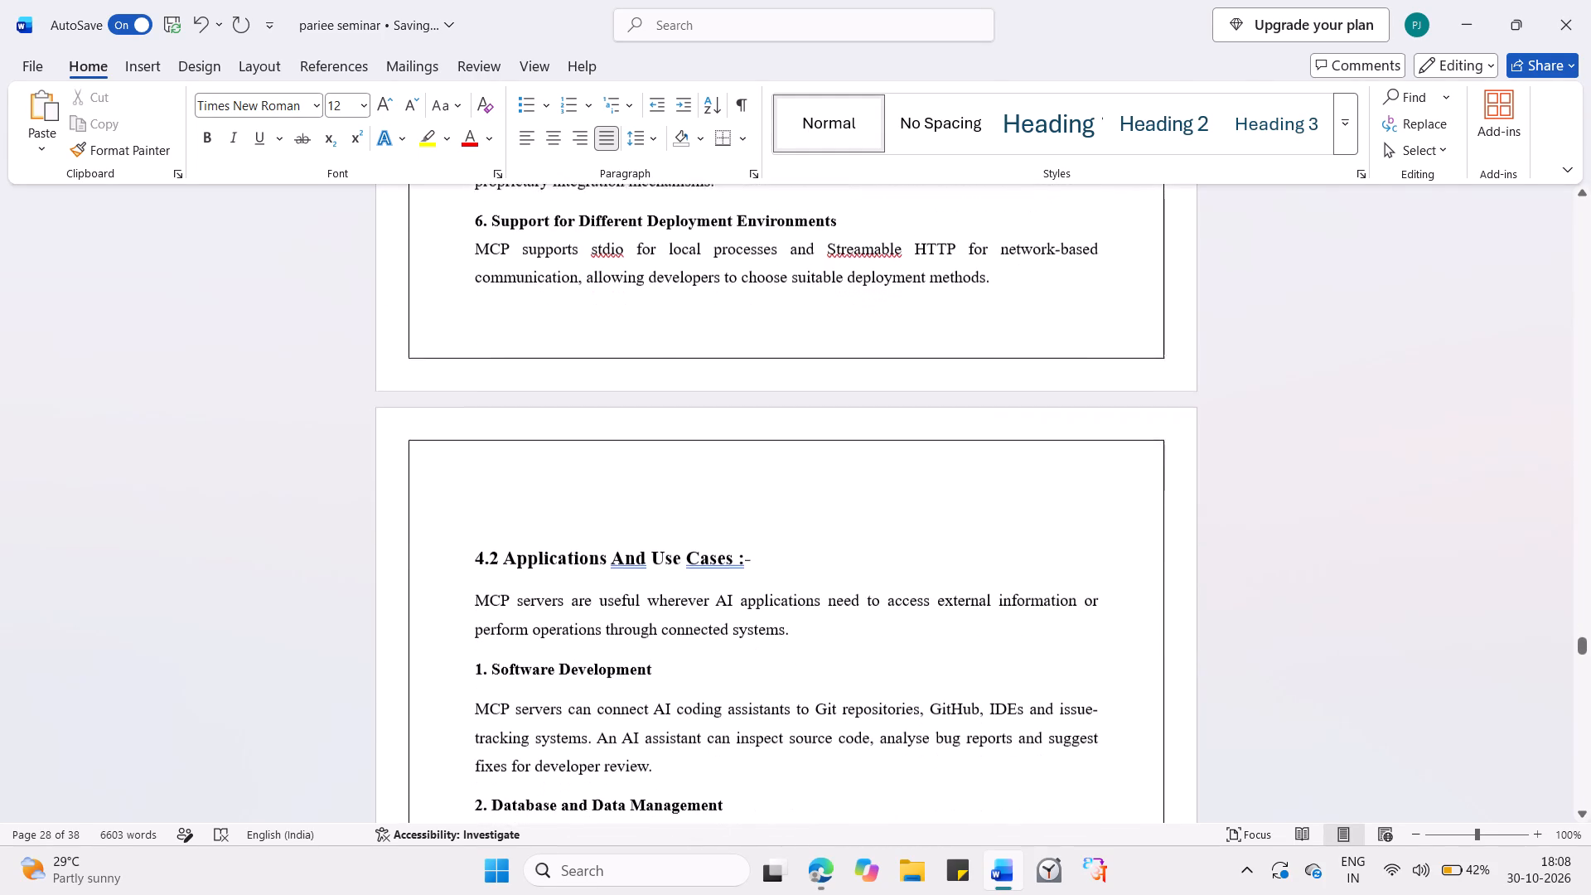
{"action": "left_click", "coordinate": [568, 510]}
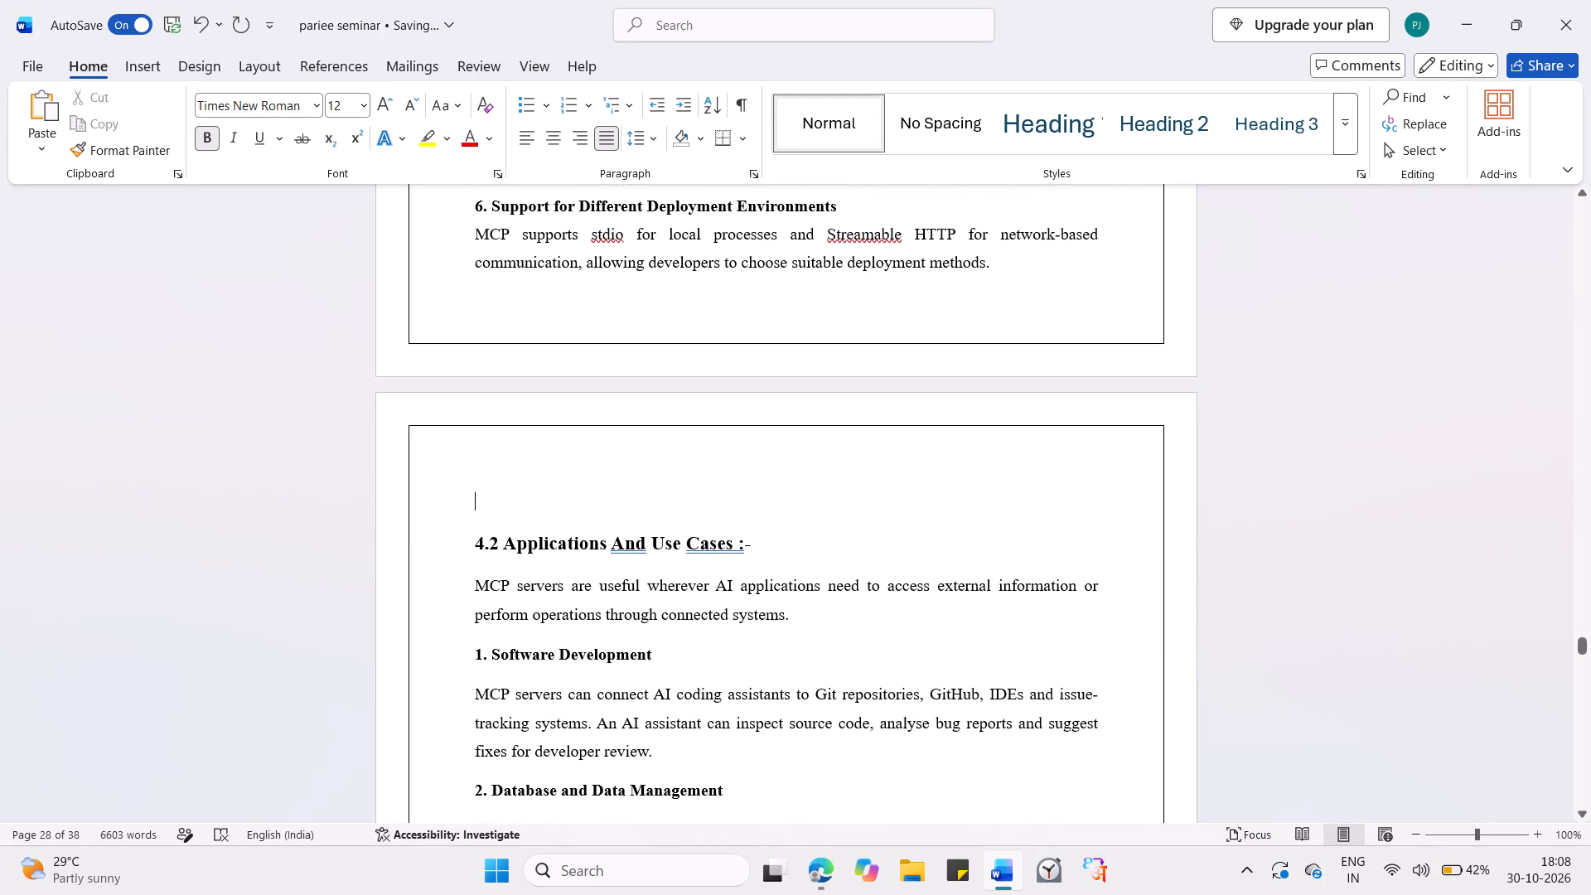
{"action": "key", "text": "BackSpace"}
Change "Mcp" to "MCP" in the section 4.1 heading.
{"action": "scroll", "coordinate": [568, 510], "scroll_direction": "up", "scroll_amount": 6}
{"action": "scroll", "coordinate": [568, 510], "scroll_direction": "right", "scroll_amount": 1}
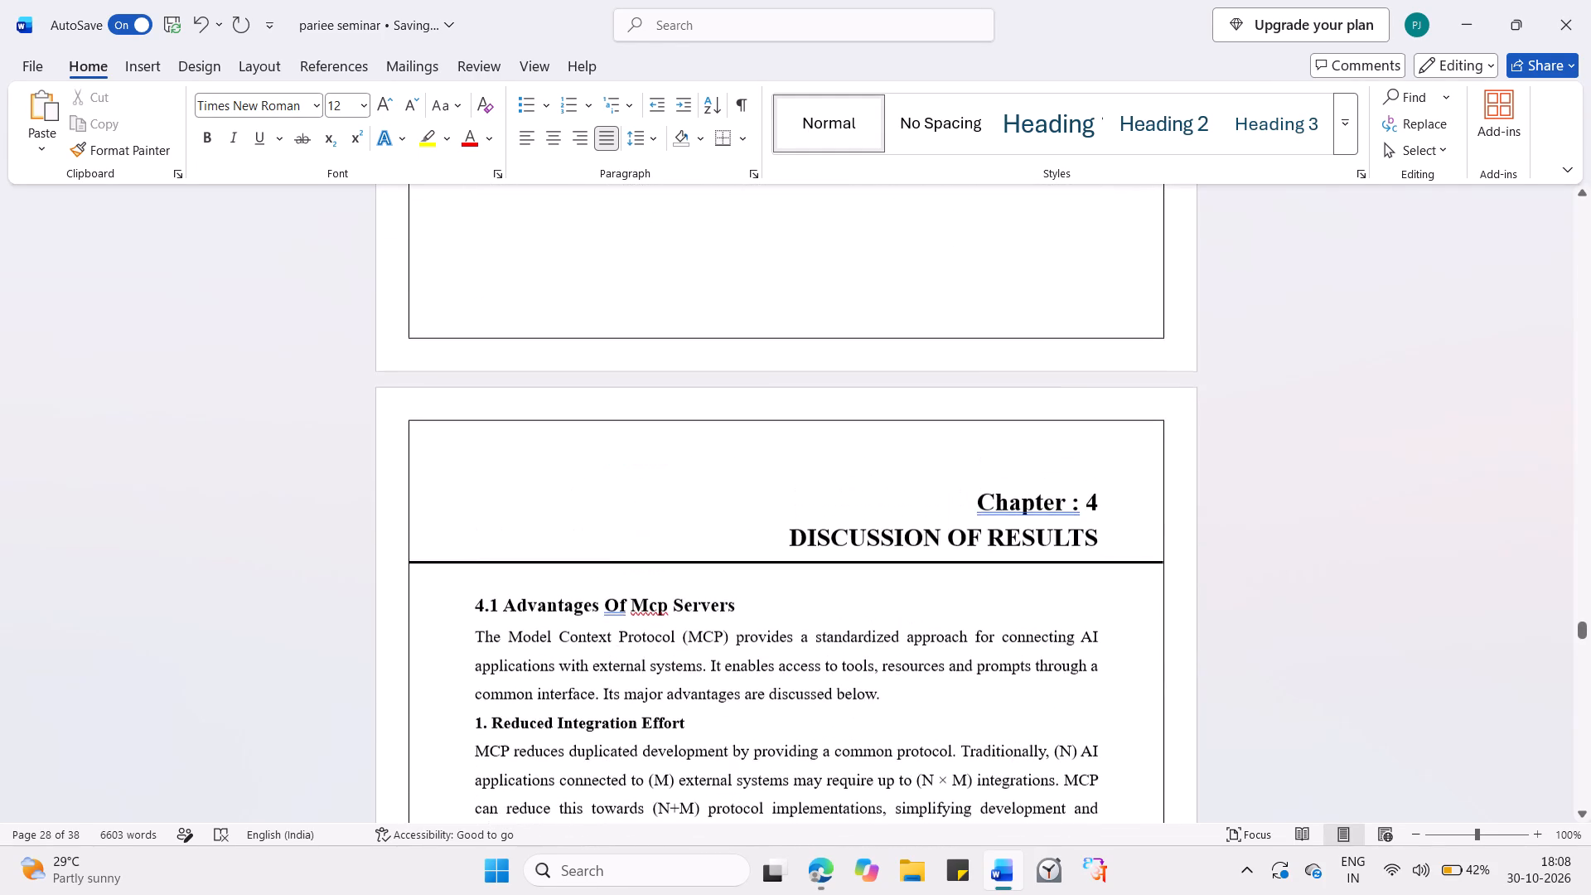
{"action": "scroll", "coordinate": [568, 510], "scroll_direction": "right", "scroll_amount": 1}
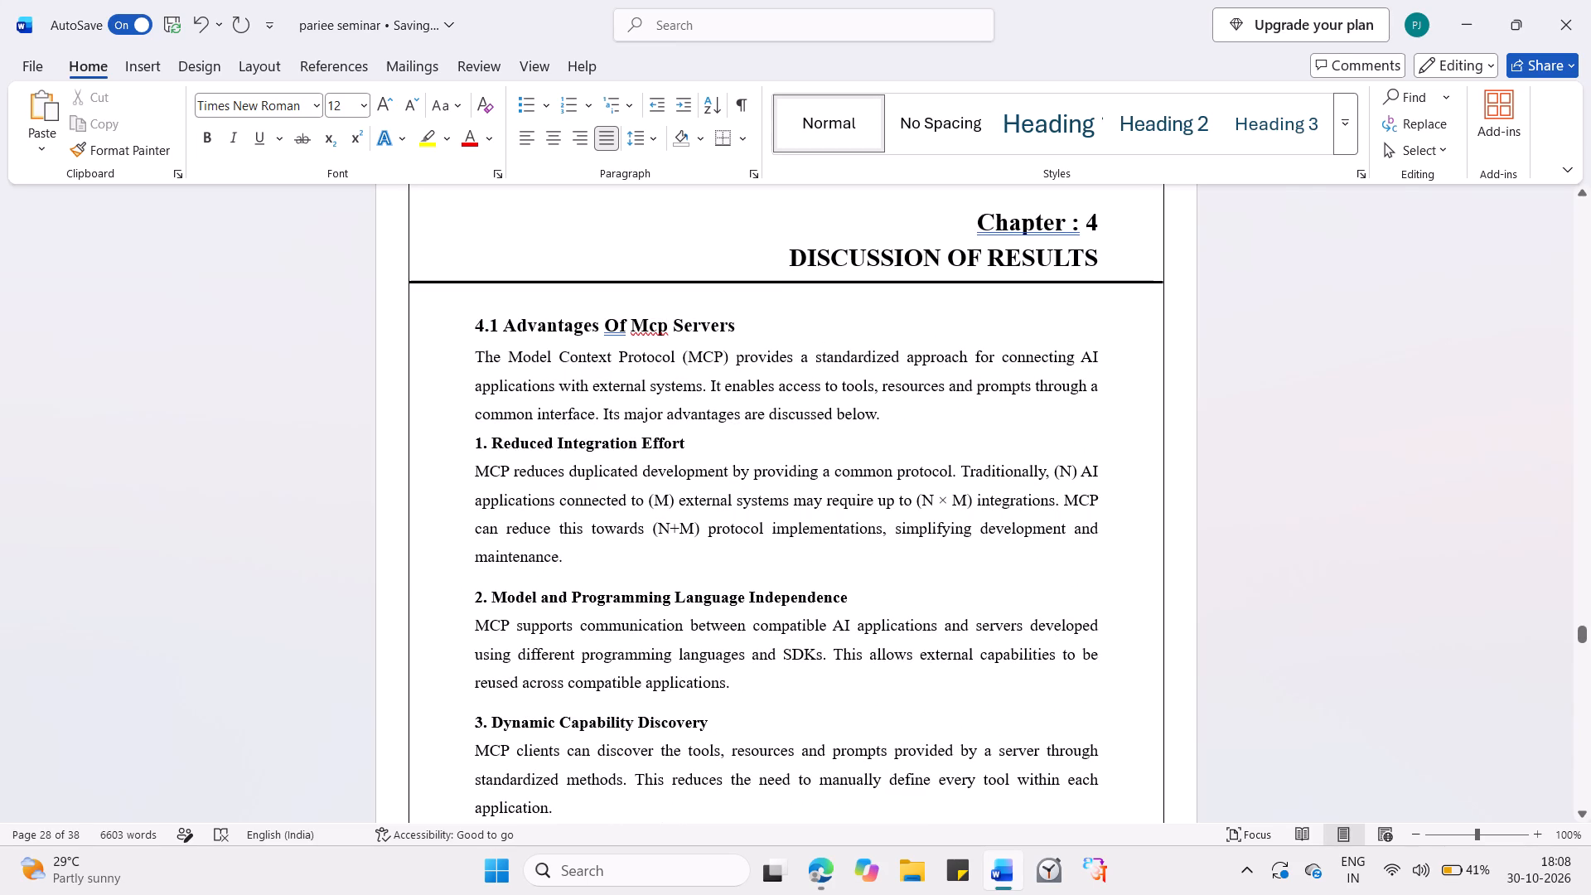
{"action": "left_click", "coordinate": [663, 327]}
{"action": "key", "text": "BackSpace"}
{"action": "key", "text": "BackSpace"}
{"action": "type", "text": "CP"}
Append " :-" to the end of the section 4.1 heading.
{"action": "key", "text": "Right"}
{"action": "key", "text": "Right"}
{"action": "key", "text": "Right"}
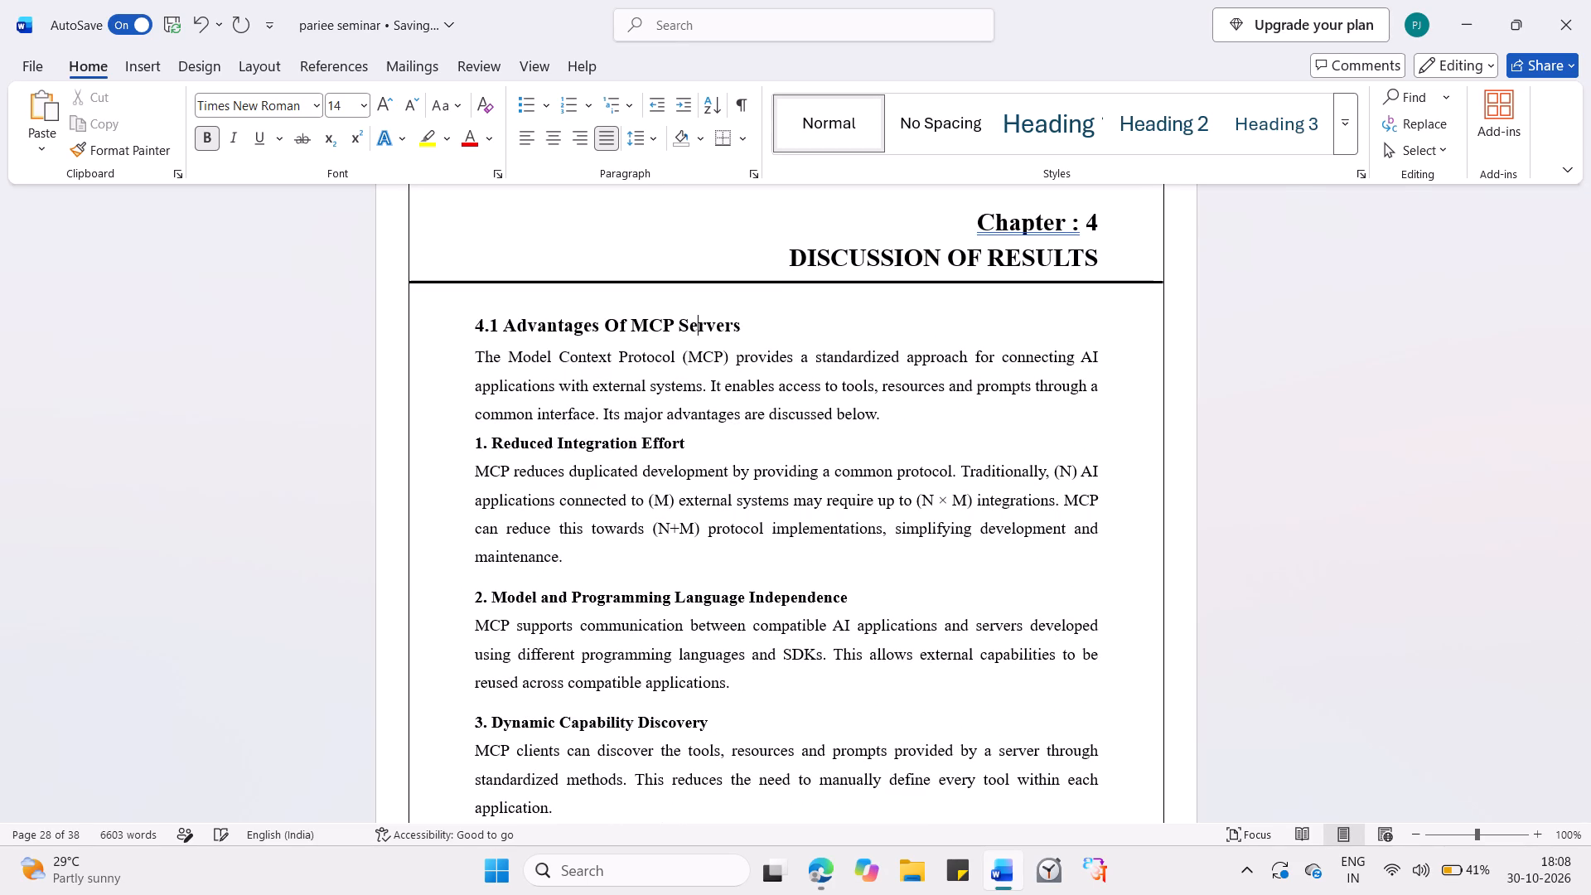
{"action": "key", "text": "Right"}
{"action": "key", "text": "Right"}
{"action": "key", "text": "Right"}
{"action": "key", "text": "Right"}
{"action": "key", "text": "Right"}
{"action": "key", "text": "space"}
{"action": "type", "text": ":-"}
Remove the paragraph spacing after the "1. Software Development" and "2. Database and Data Management" headings in section 4.2.
{"action": "scroll", "coordinate": [901, 379], "scroll_direction": "down", "scroll_amount": 2}
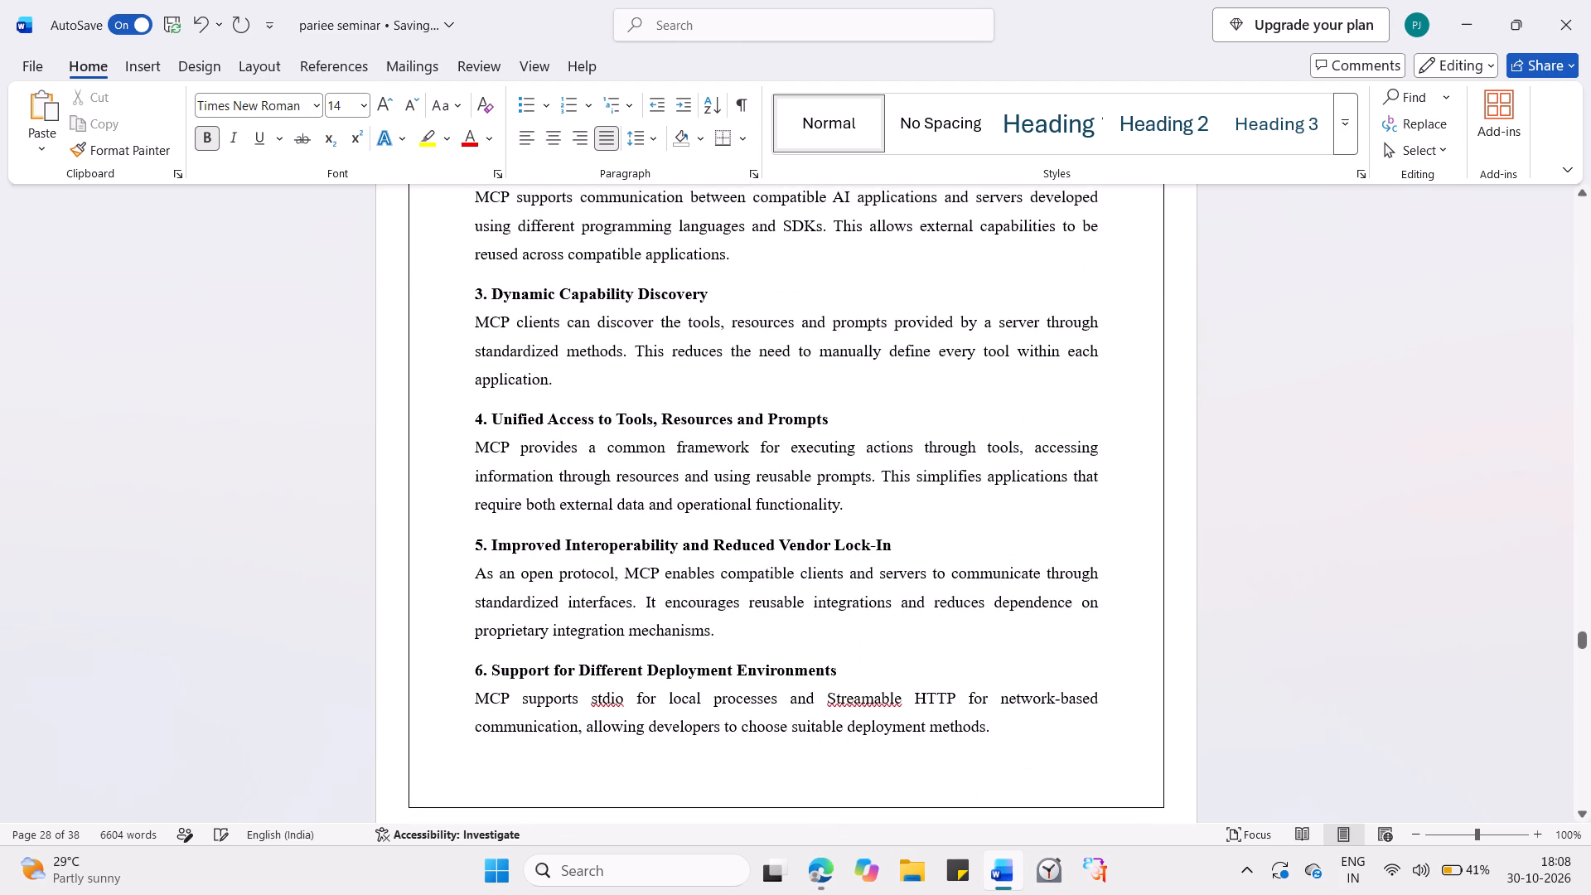
{"action": "scroll", "coordinate": [901, 379], "scroll_direction": "down", "scroll_amount": 3}
{"action": "left_click", "coordinate": [690, 469]}
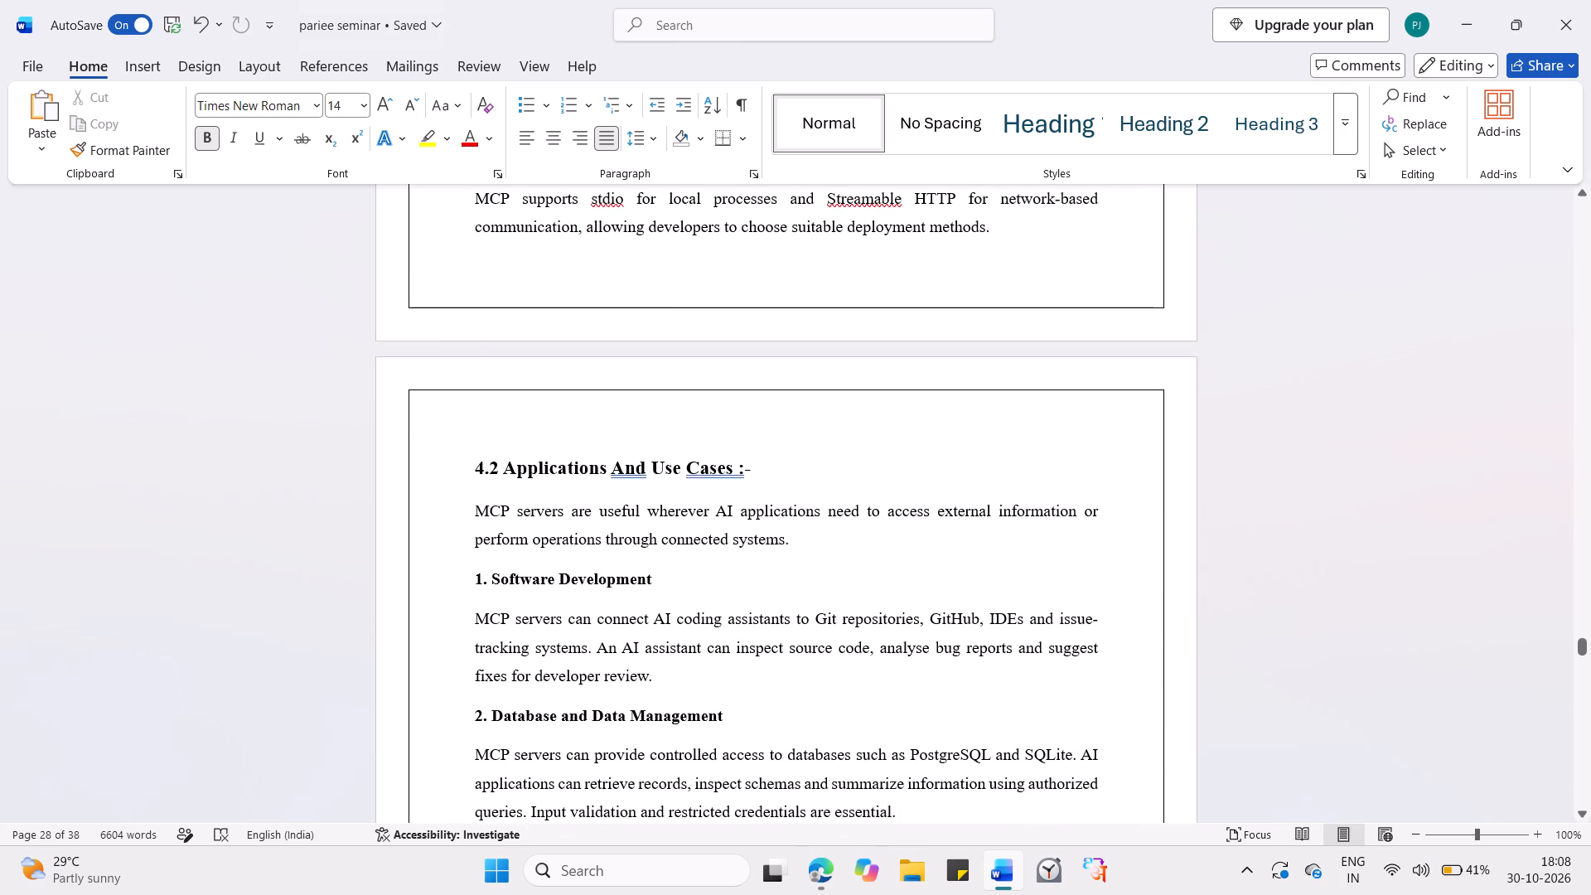
{"action": "key", "text": "Up"}
{"action": "key", "text": "Down"}
{"action": "scroll", "coordinate": [690, 469], "scroll_direction": "down", "scroll_amount": 1}
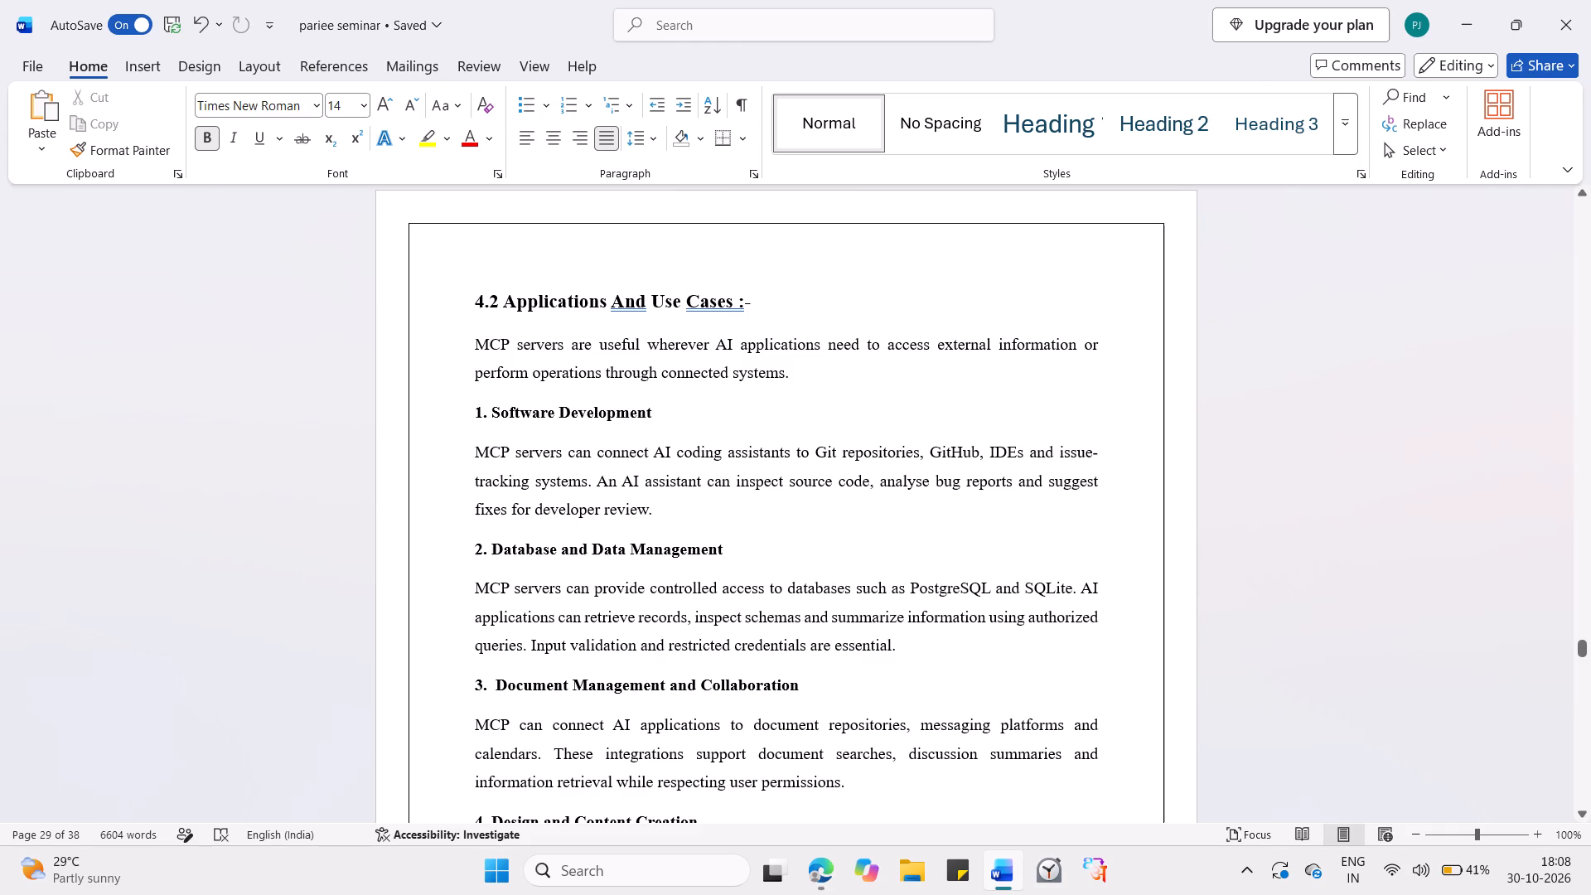
{"action": "left_click", "coordinate": [571, 409]}
{"action": "left_click", "coordinate": [650, 132]}
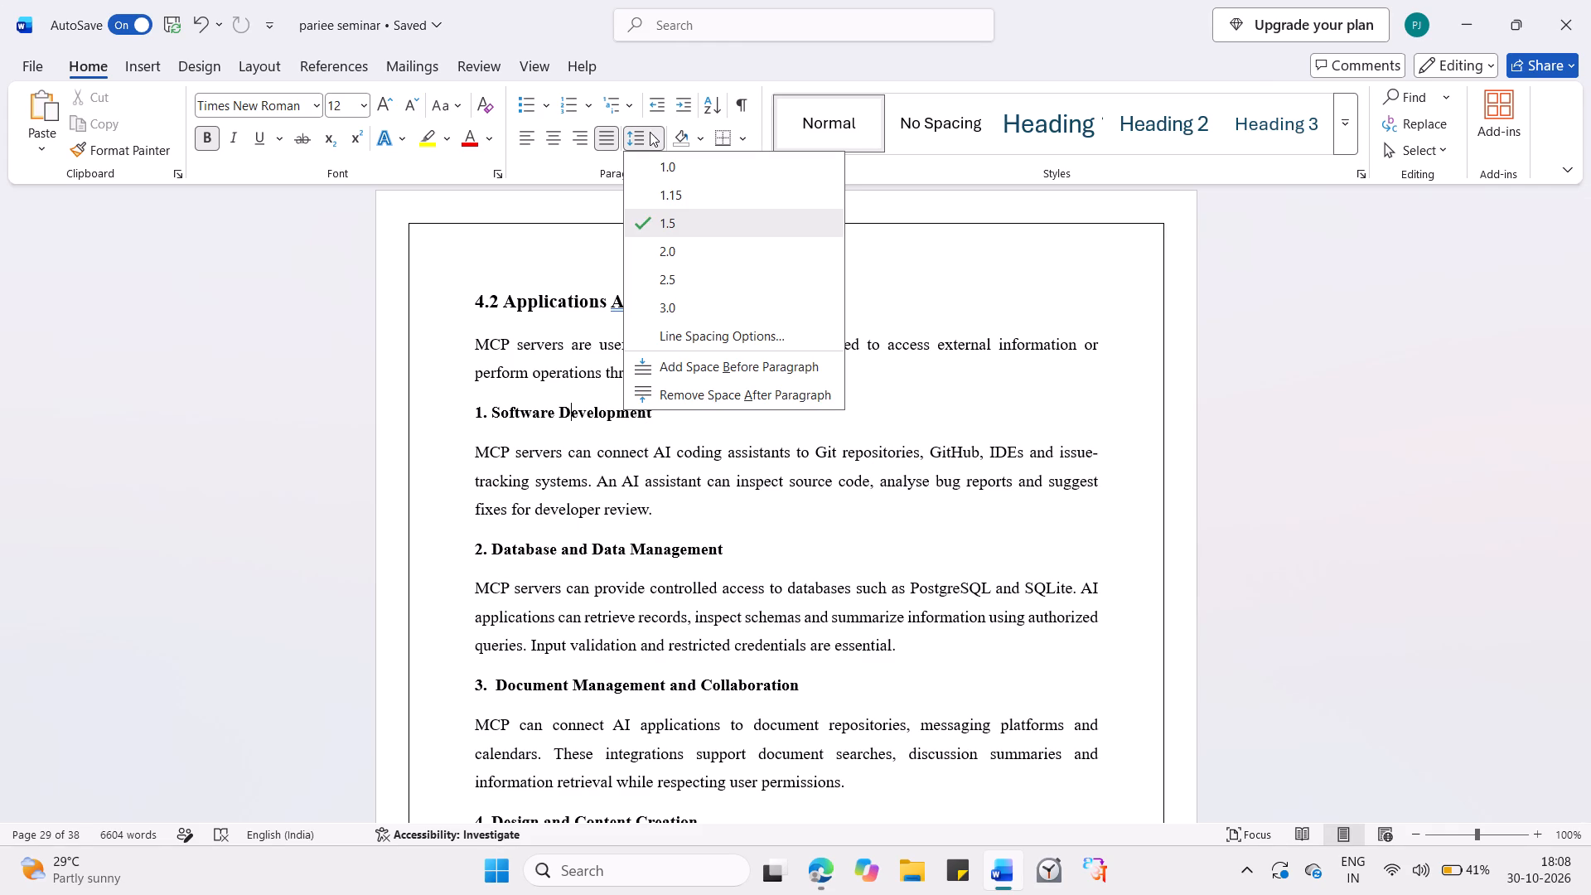
{"action": "left_click", "coordinate": [707, 394]}
{"action": "left_click", "coordinate": [608, 541]}
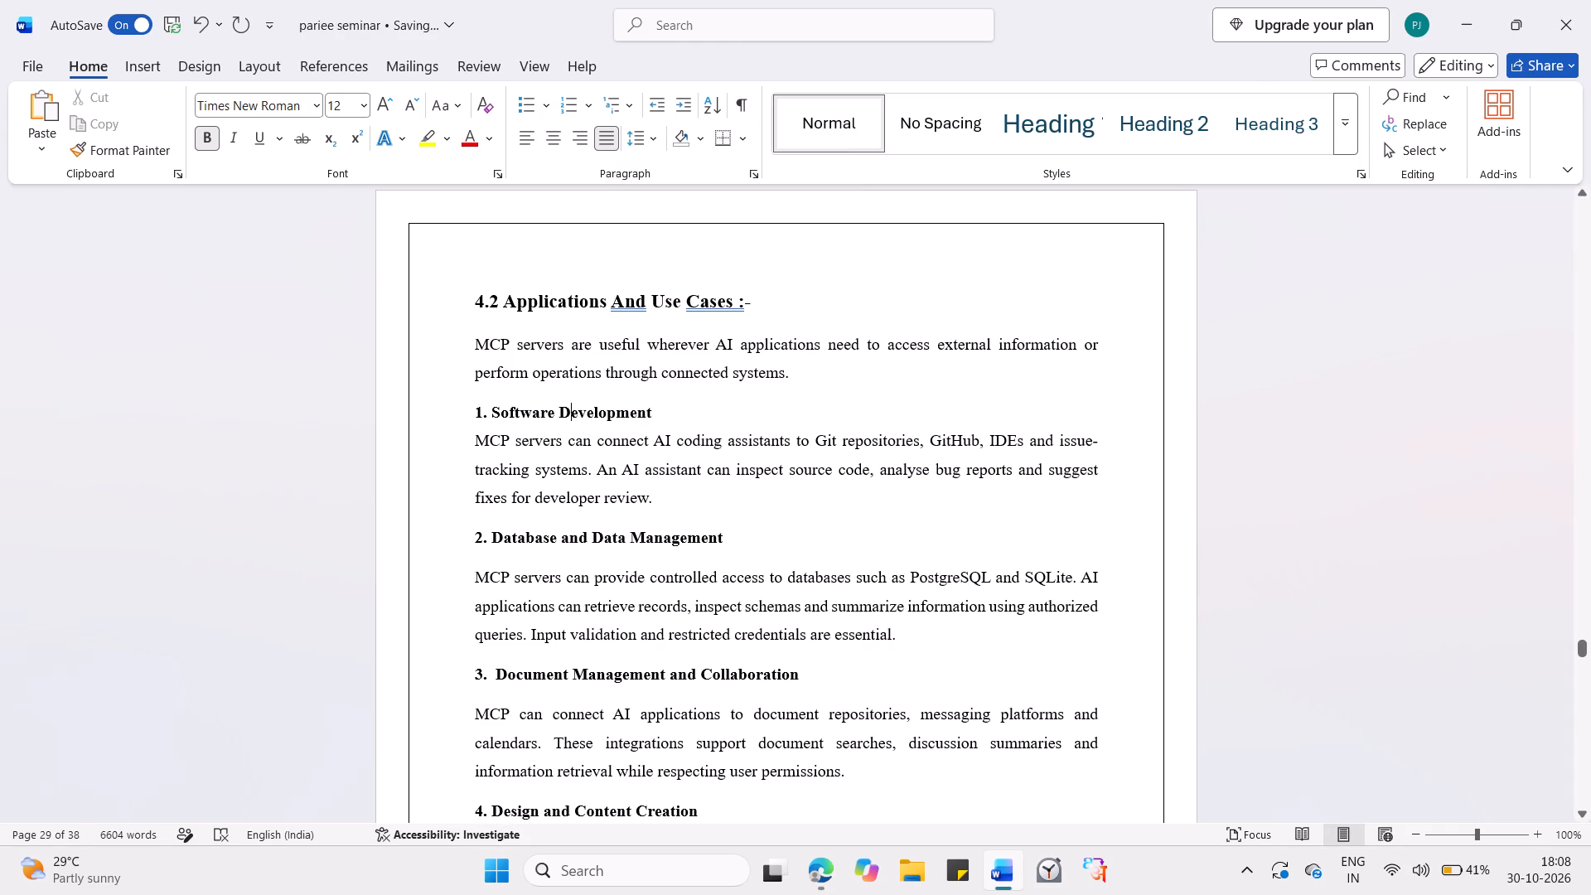
{"action": "left_click", "coordinate": [634, 146]}
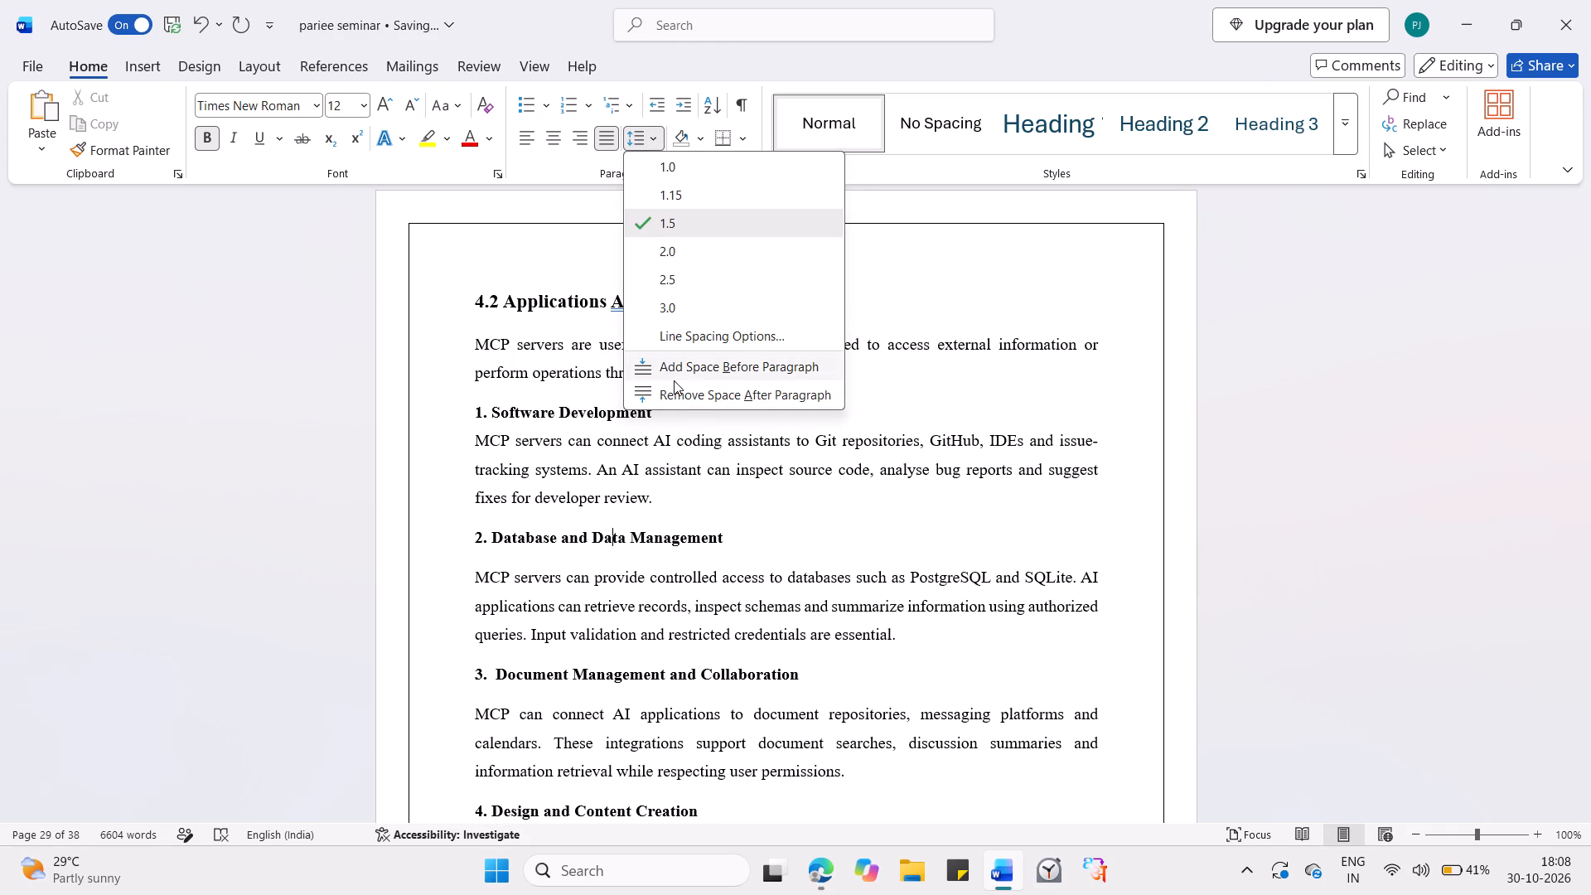
{"action": "left_click", "coordinate": [673, 394]}
{"action": "scroll", "coordinate": [646, 528], "scroll_direction": "down", "scroll_amount": 1}
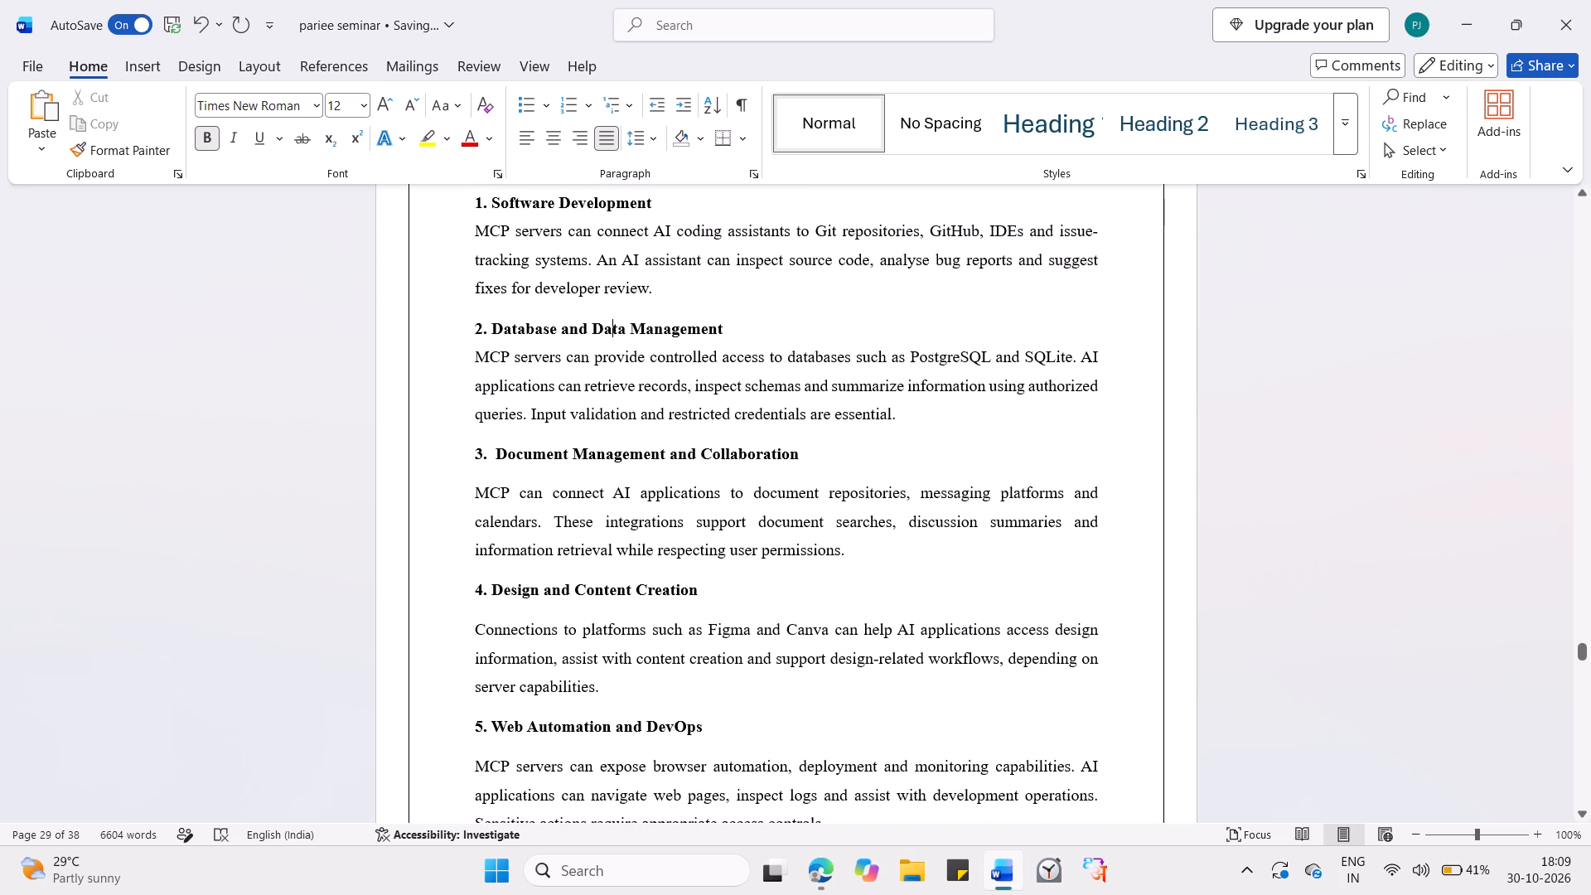
Remove the paragraph spacing after the "3. Document Management and Collaboration", "4. Design and Content Creation" and "5. Web Automation and DevOps" headings.
{"action": "left_click", "coordinate": [631, 457]}
{"action": "left_click", "coordinate": [644, 127]}
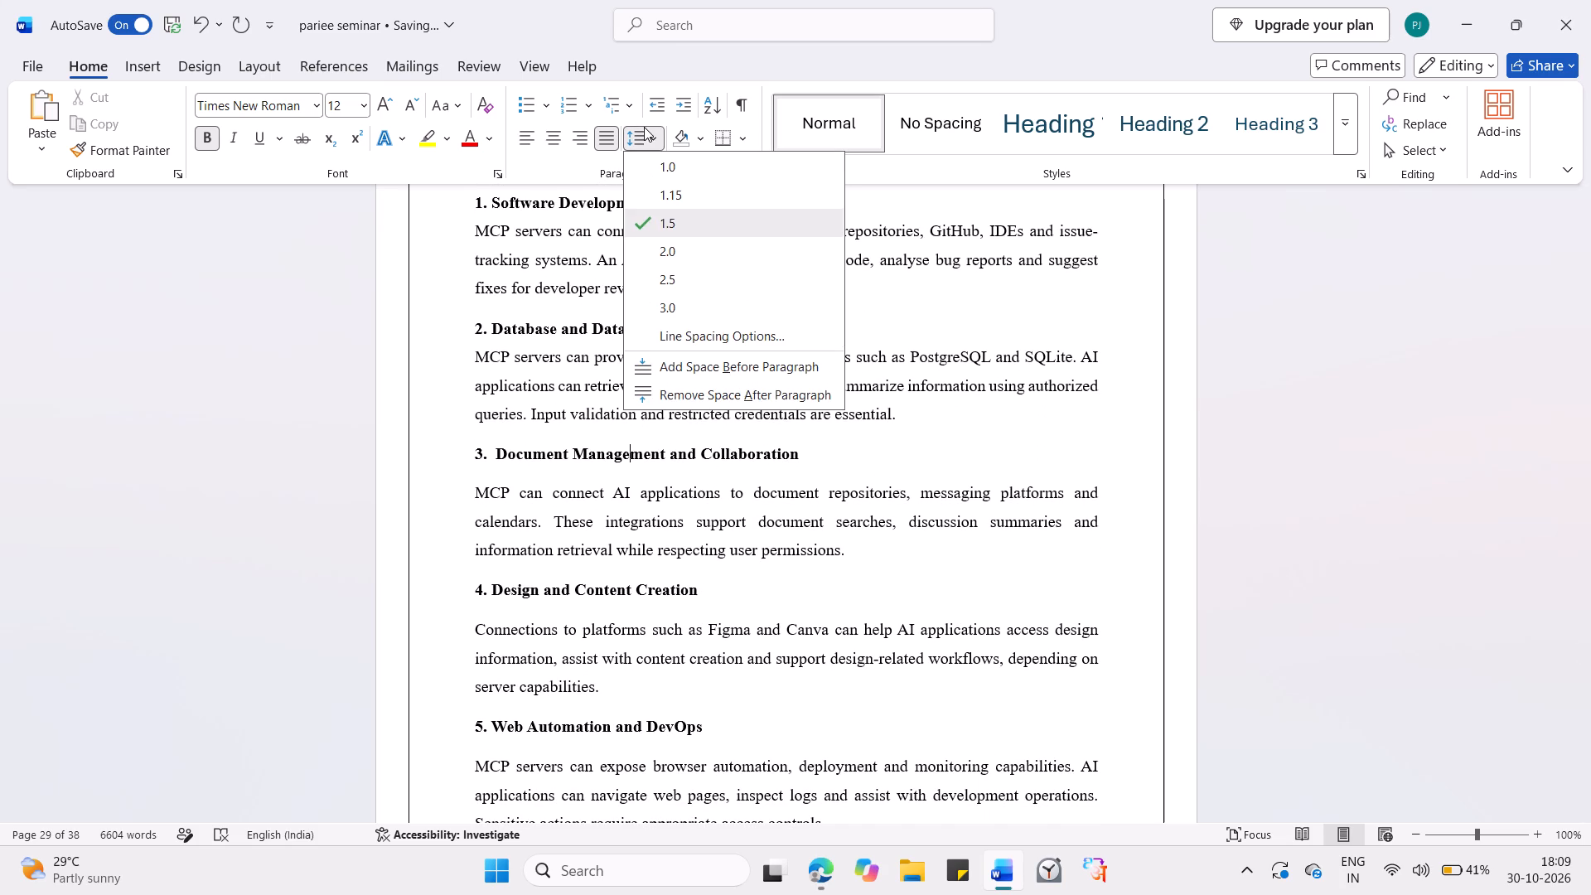
{"action": "left_click", "coordinate": [681, 395]}
{"action": "scroll", "coordinate": [681, 395], "scroll_direction": "down", "scroll_amount": 1}
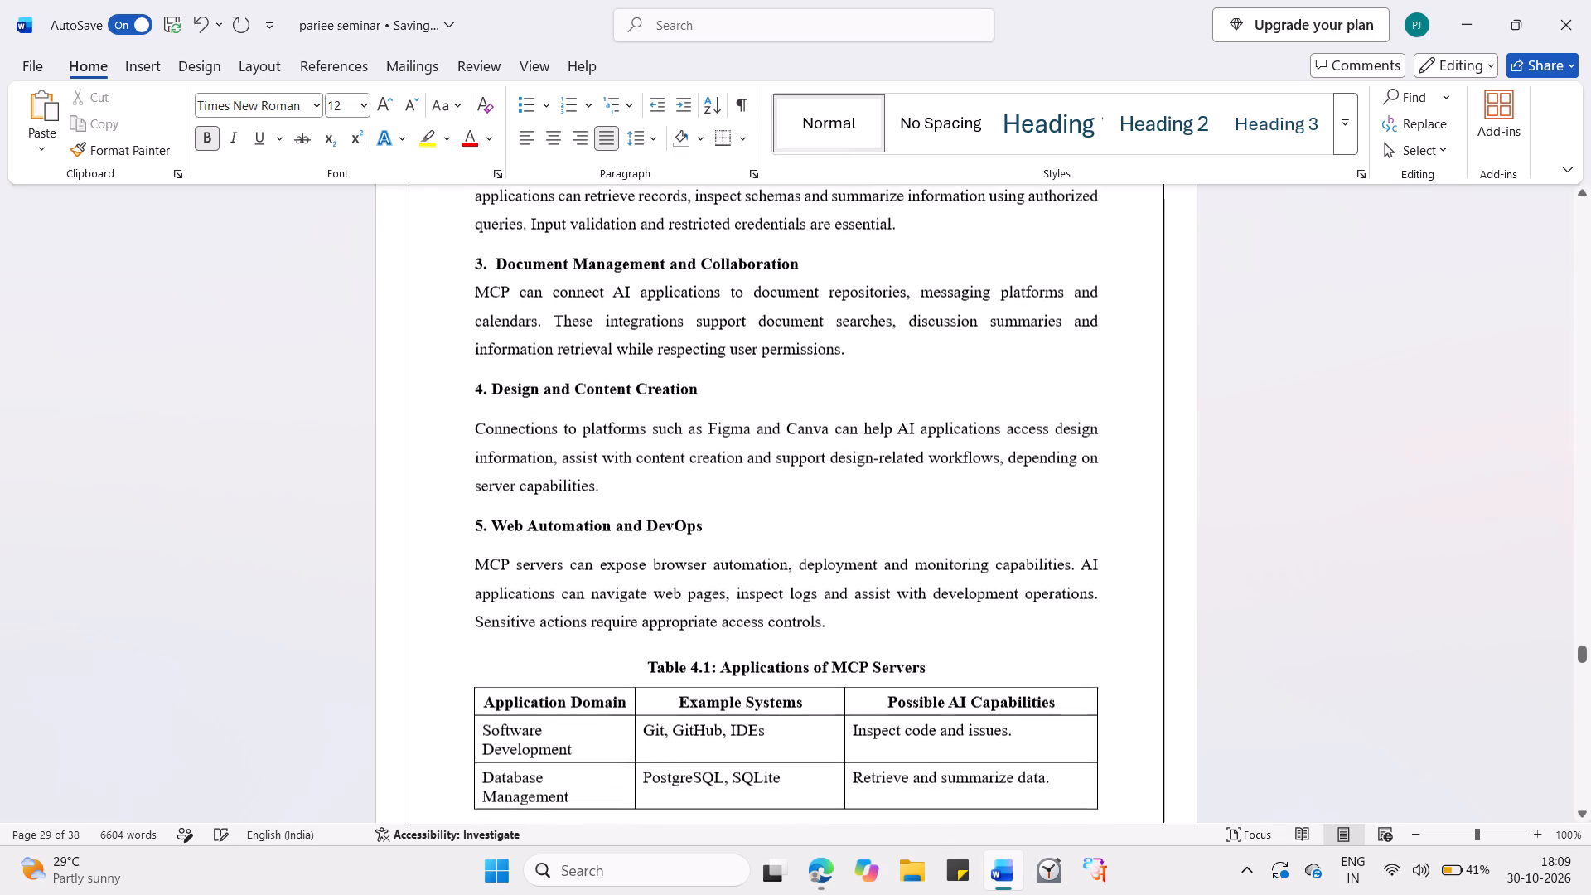
{"action": "left_click", "coordinate": [620, 389]}
{"action": "left_click", "coordinate": [641, 139]}
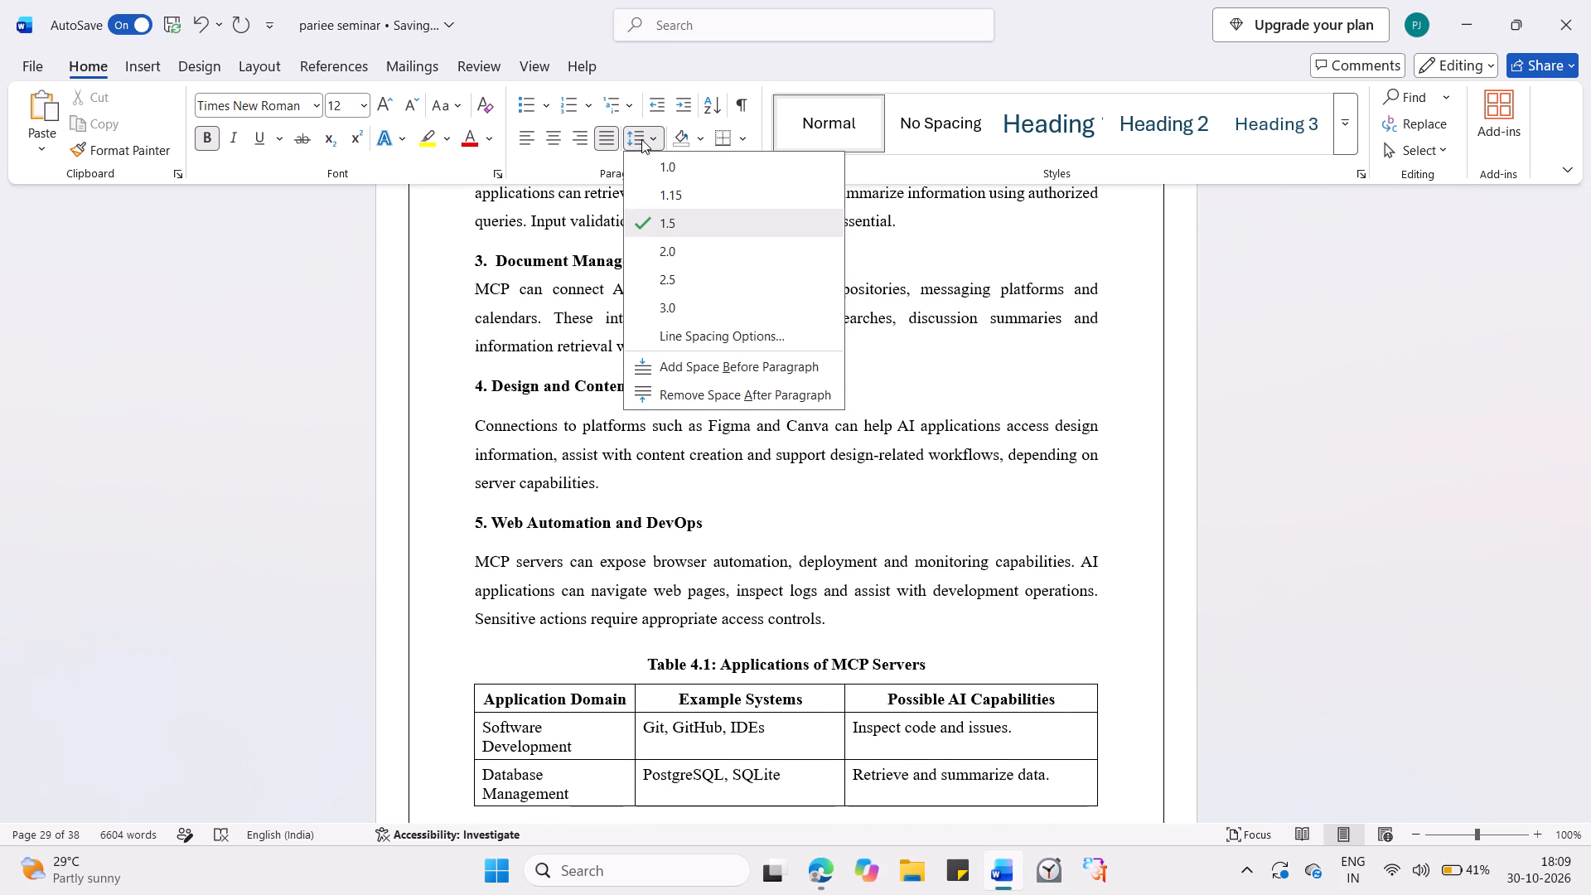
{"action": "left_click", "coordinate": [665, 399]}
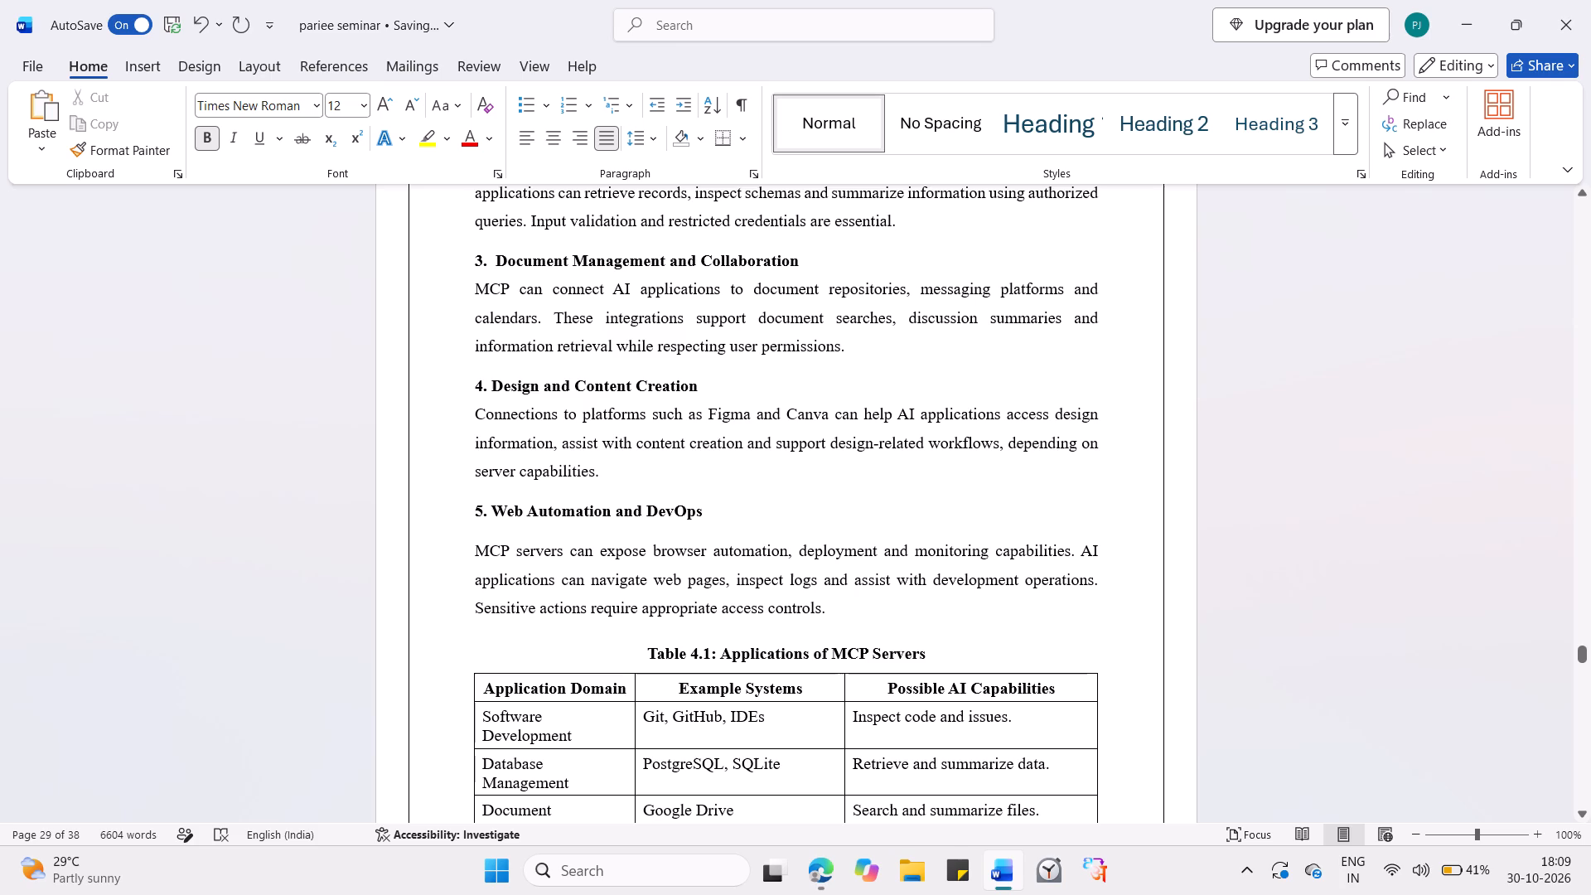
{"action": "left_click", "coordinate": [636, 513]}
{"action": "left_click", "coordinate": [646, 141]}
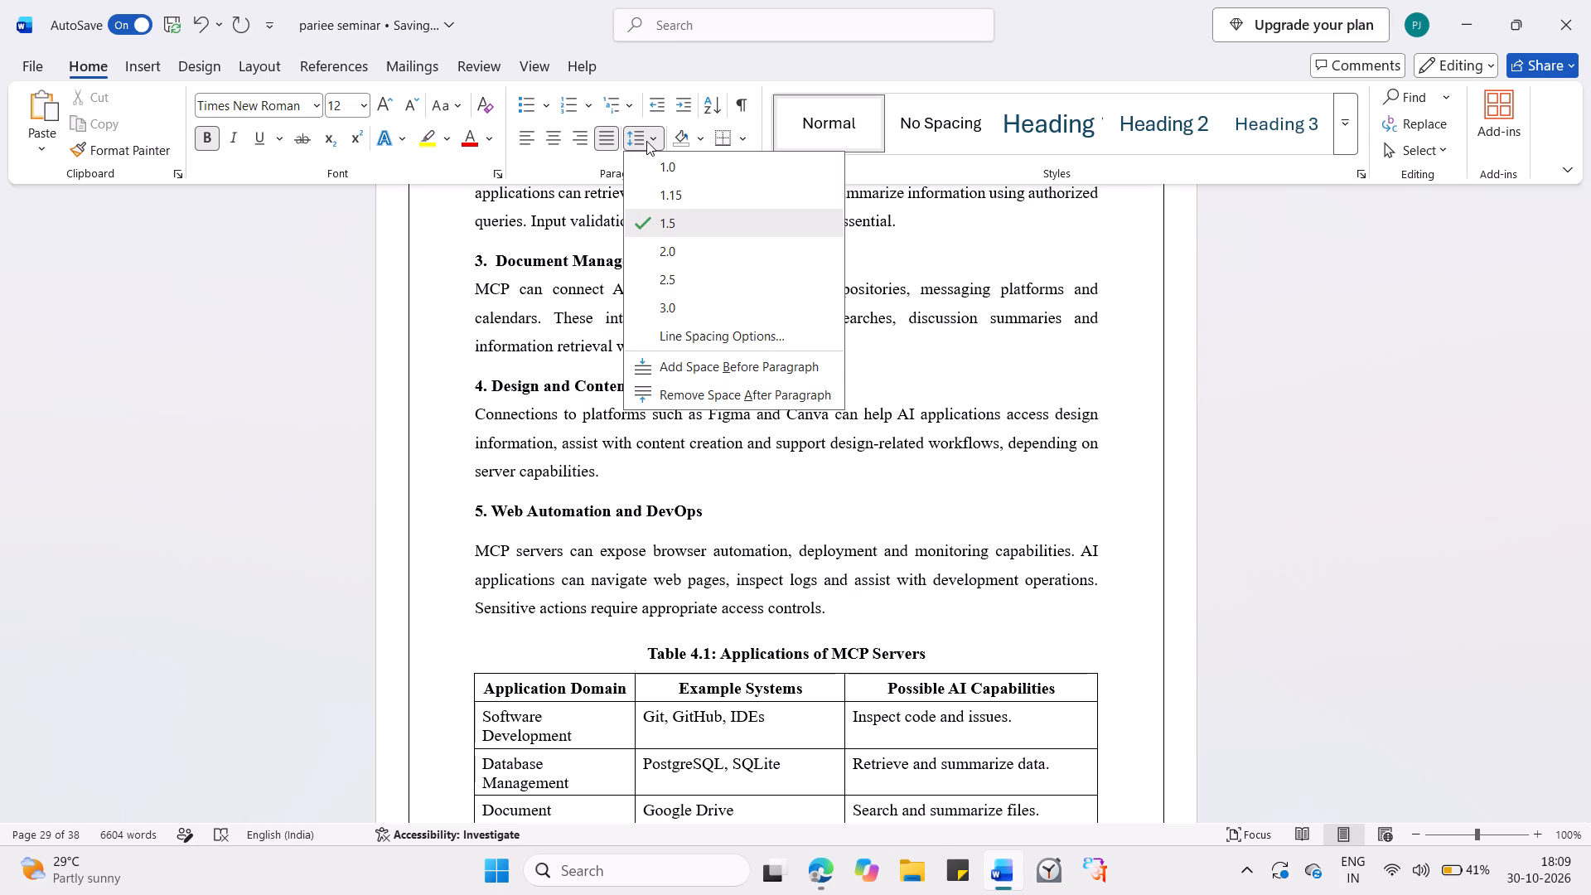
{"action": "left_click", "coordinate": [684, 404]}
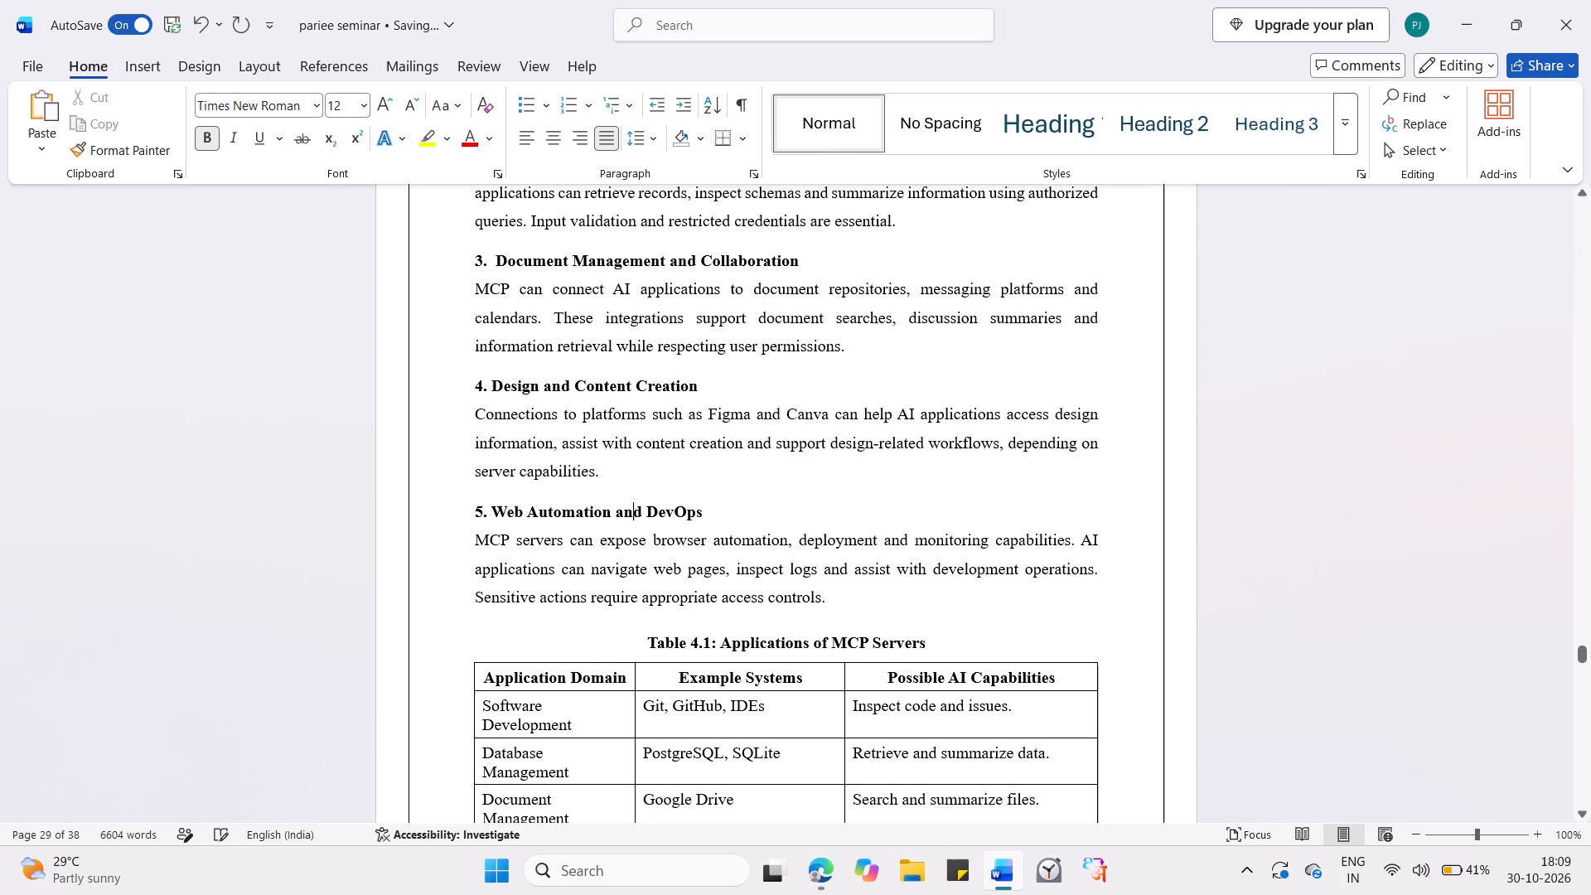
Remove the paragraph spacing after the "4.2 Applications And Use Cases :-" heading and after its introductory paragraph.
{"action": "scroll", "coordinate": [784, 575], "scroll_direction": "up", "scroll_amount": 1}
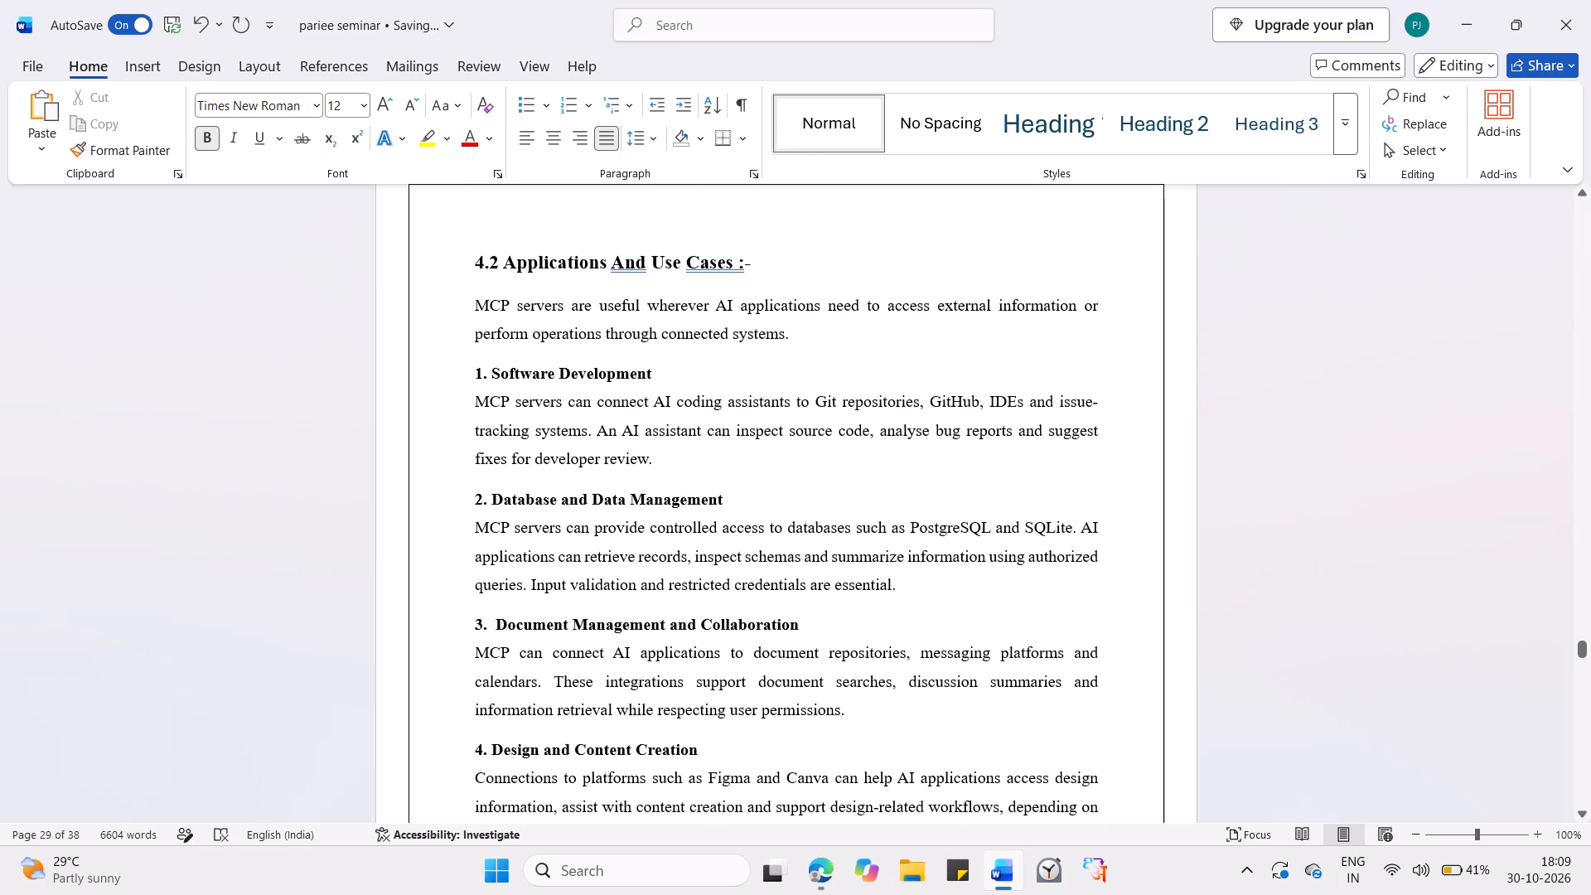
{"action": "left_click", "coordinate": [624, 268]}
{"action": "left_click", "coordinate": [636, 130]}
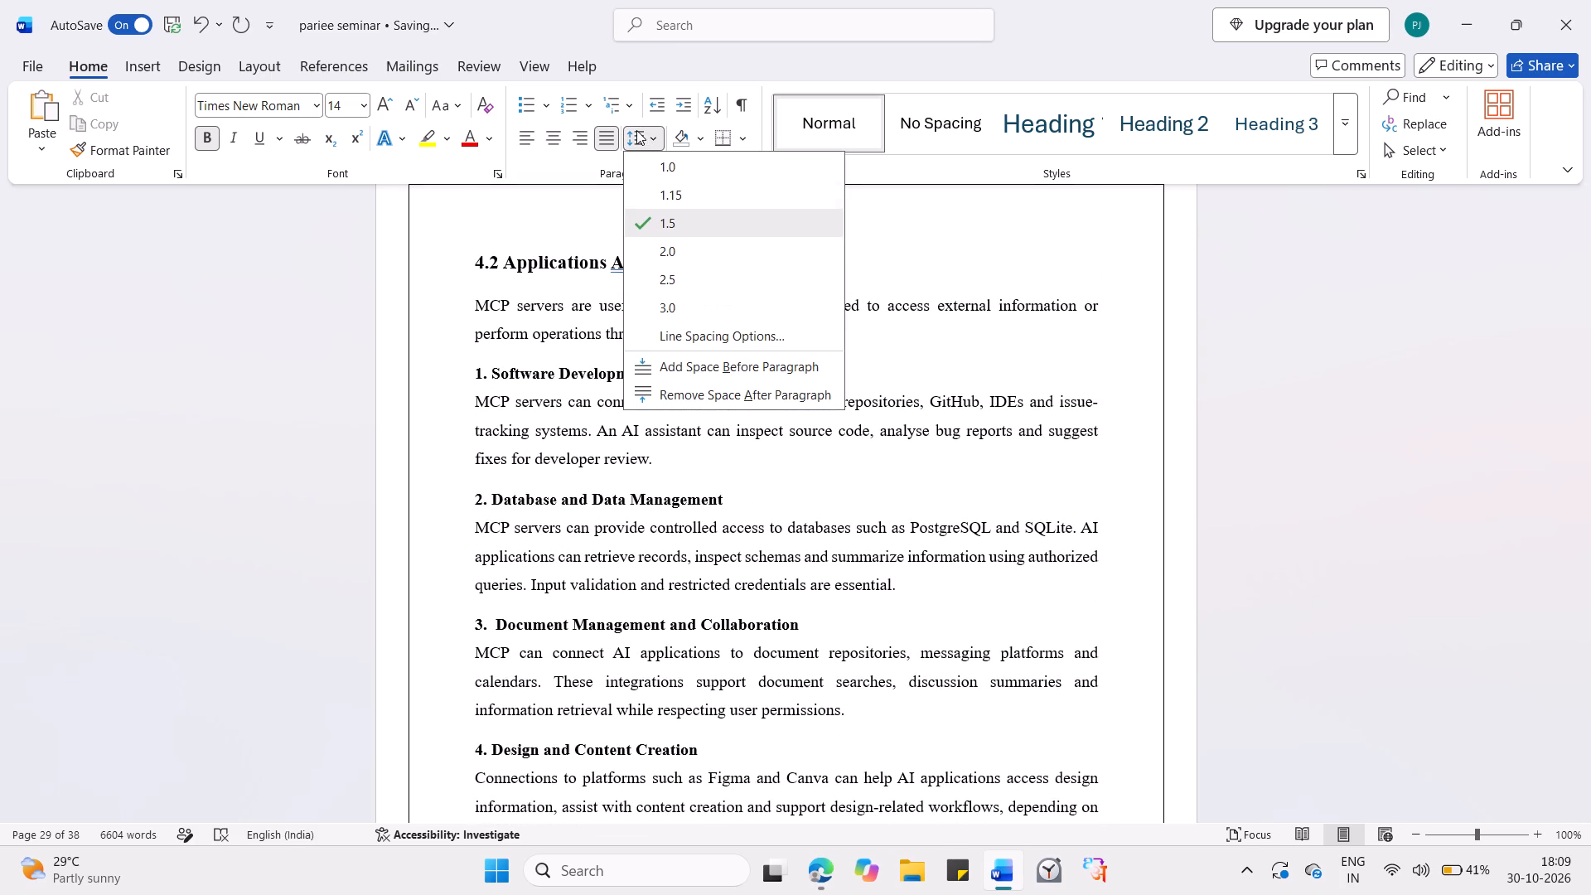
{"action": "left_click", "coordinate": [647, 398]}
{"action": "scroll", "coordinate": [647, 398], "scroll_direction": "down", "scroll_amount": 1}
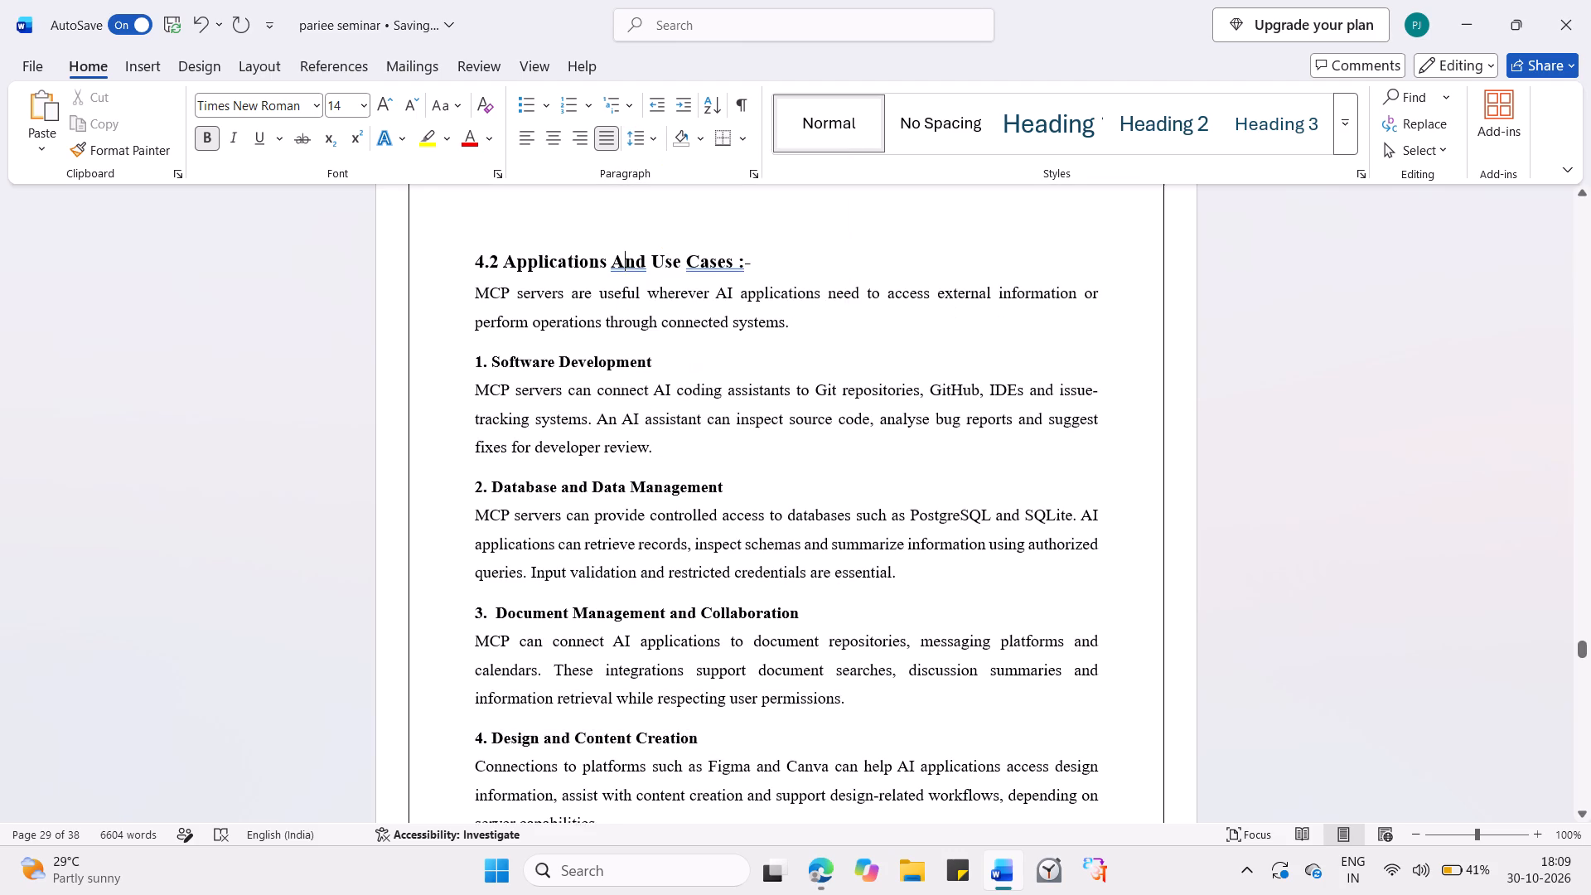
{"action": "scroll", "coordinate": [647, 398], "scroll_direction": "down", "scroll_amount": 1}
{"action": "left_click", "coordinate": [630, 283]}
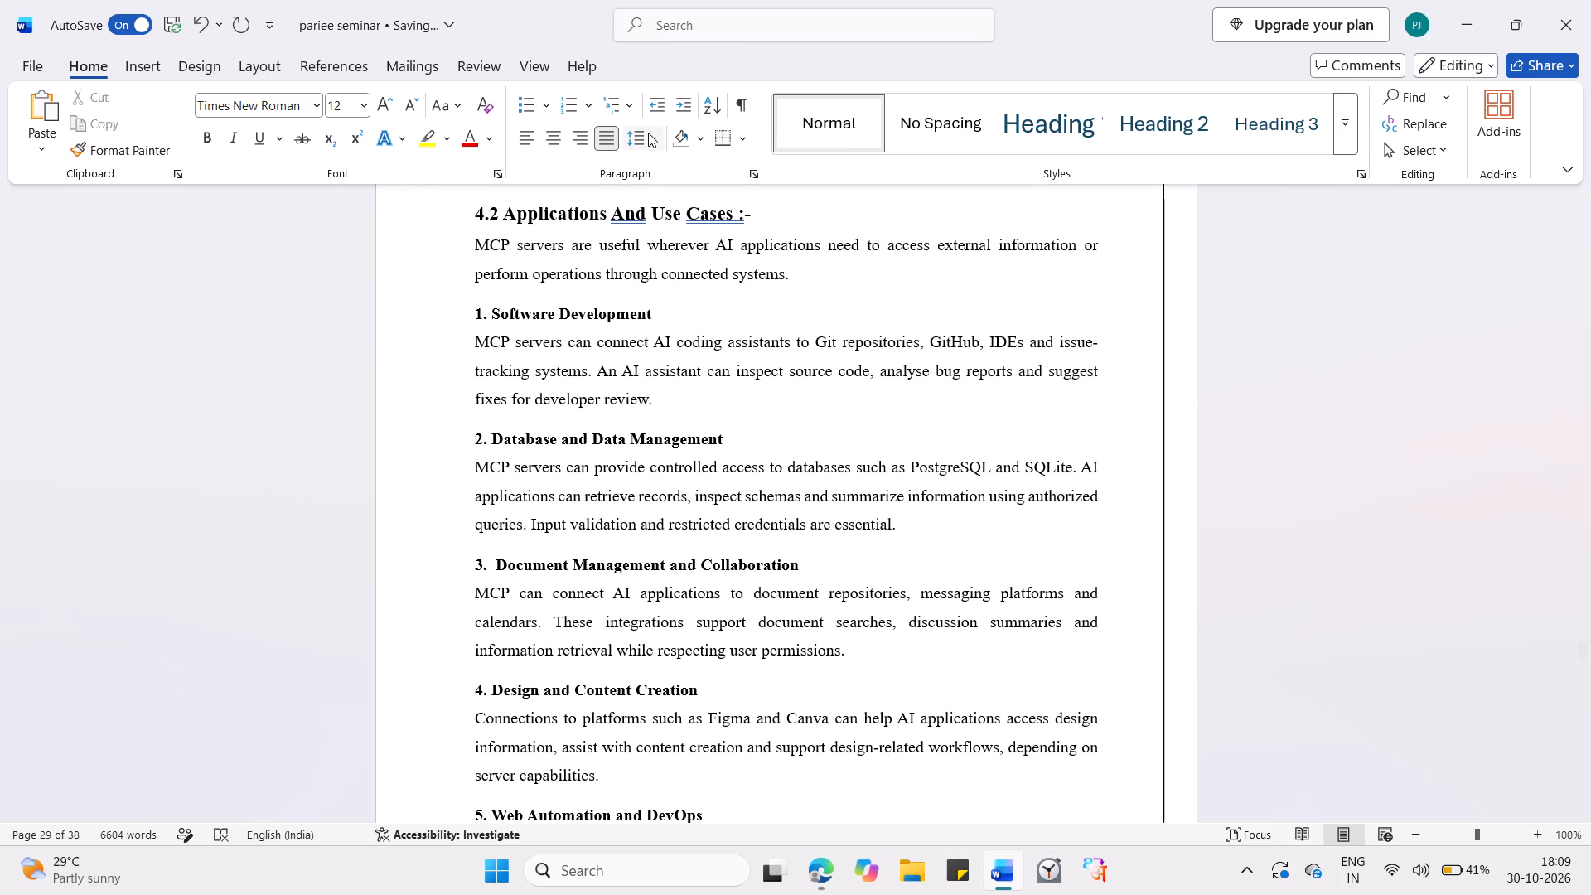
{"action": "left_click", "coordinate": [648, 133]}
{"action": "left_click", "coordinate": [661, 404]}
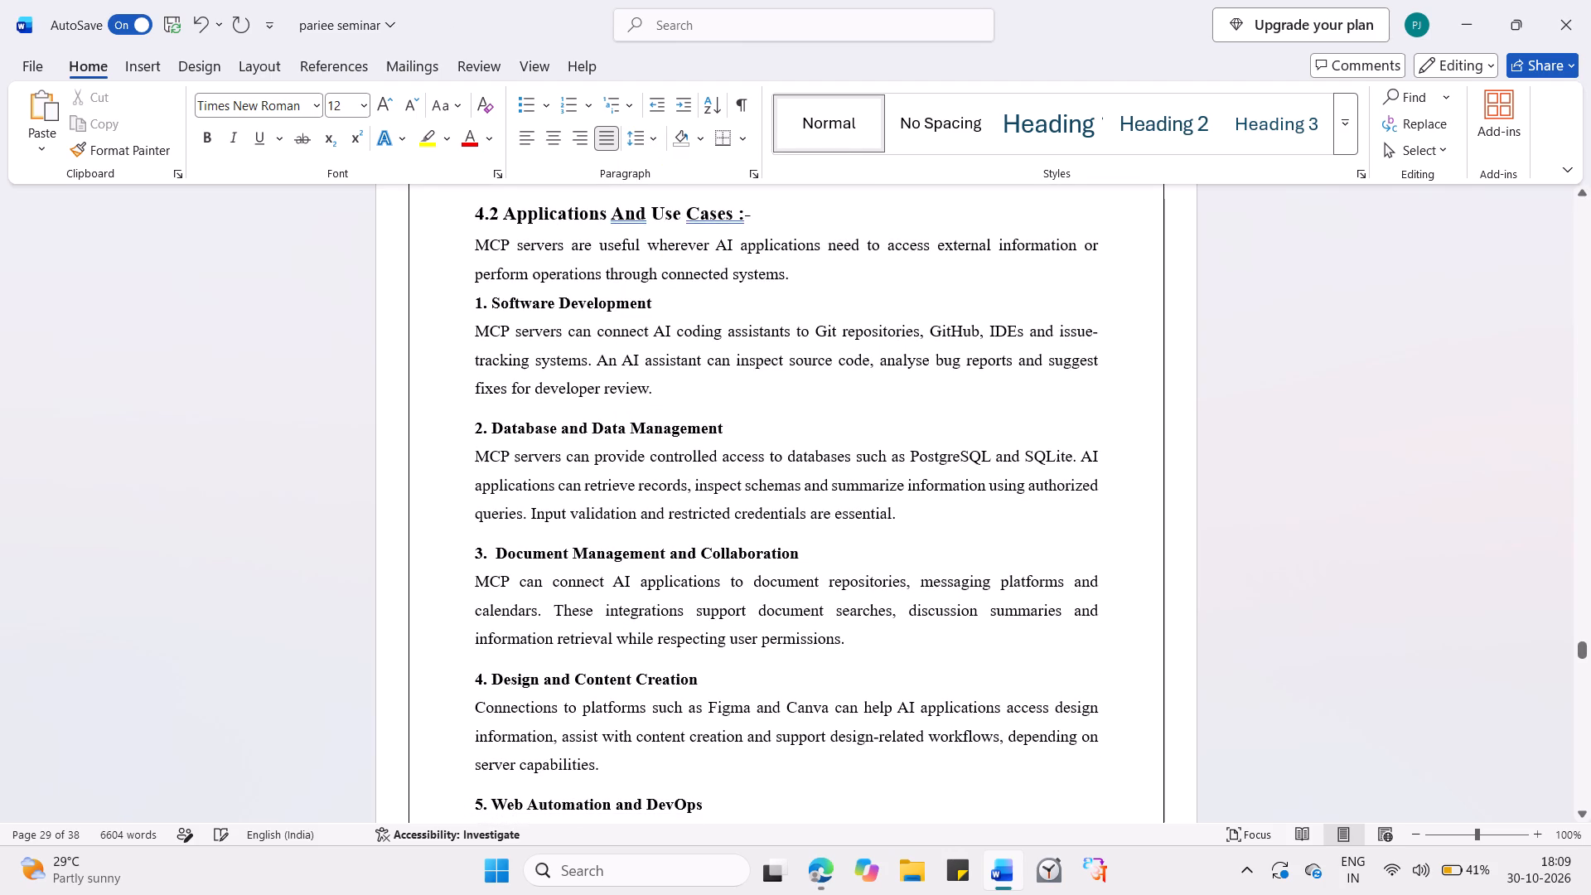
Close the gap above the Table 4.1 caption by removing its space before and the space after the preceding Web Automation paragraph.
{"action": "scroll", "coordinate": [661, 404], "scroll_direction": "down", "scroll_amount": 4}
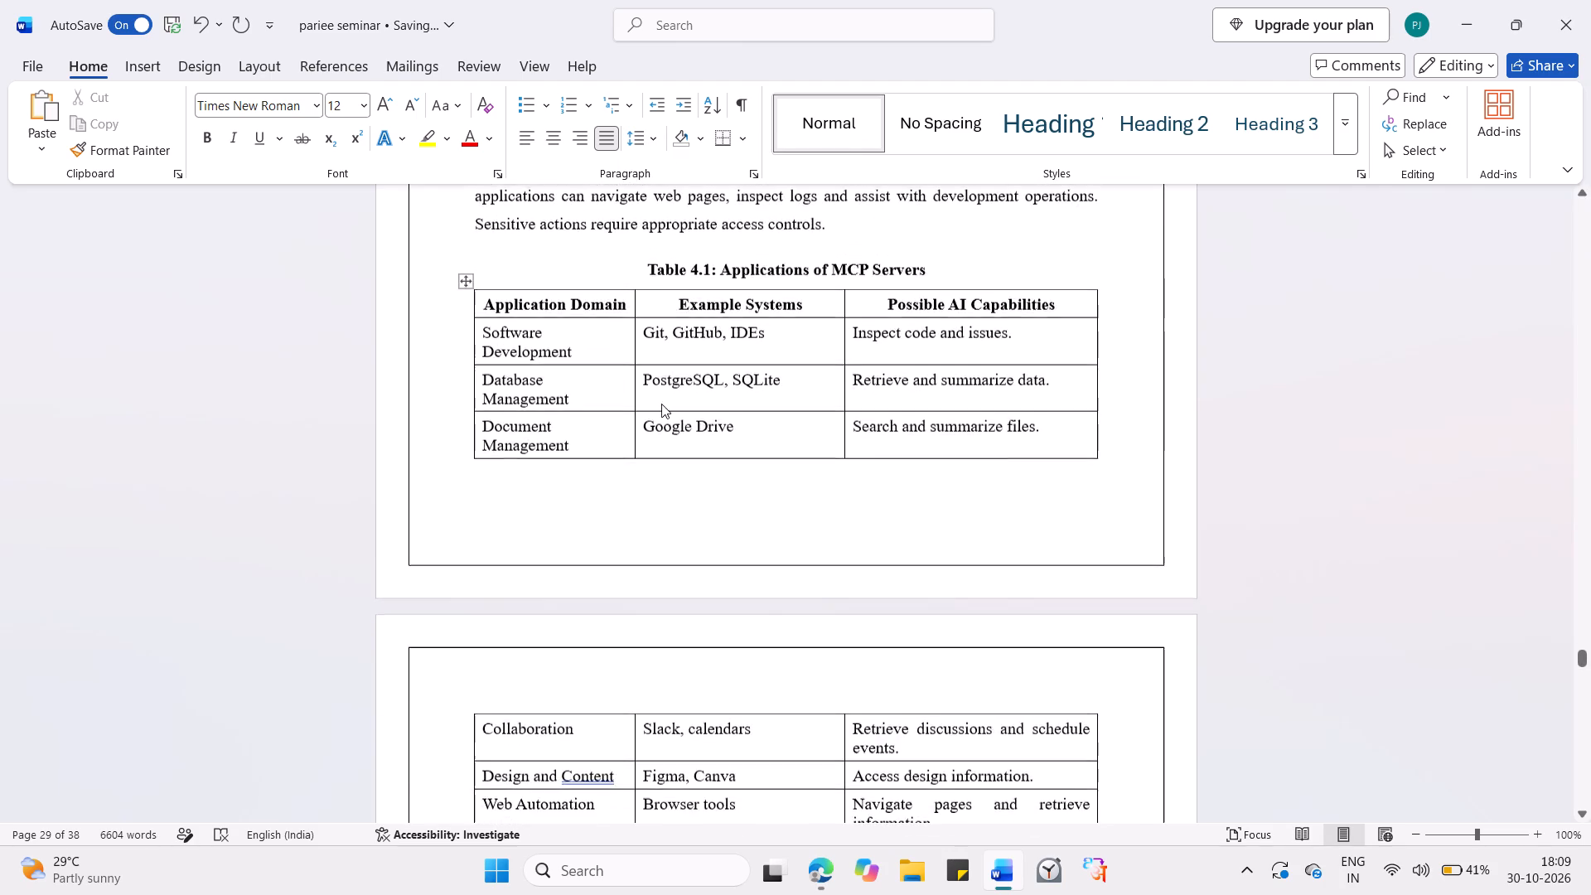
{"action": "scroll", "coordinate": [661, 404], "scroll_direction": "up", "scroll_amount": 1}
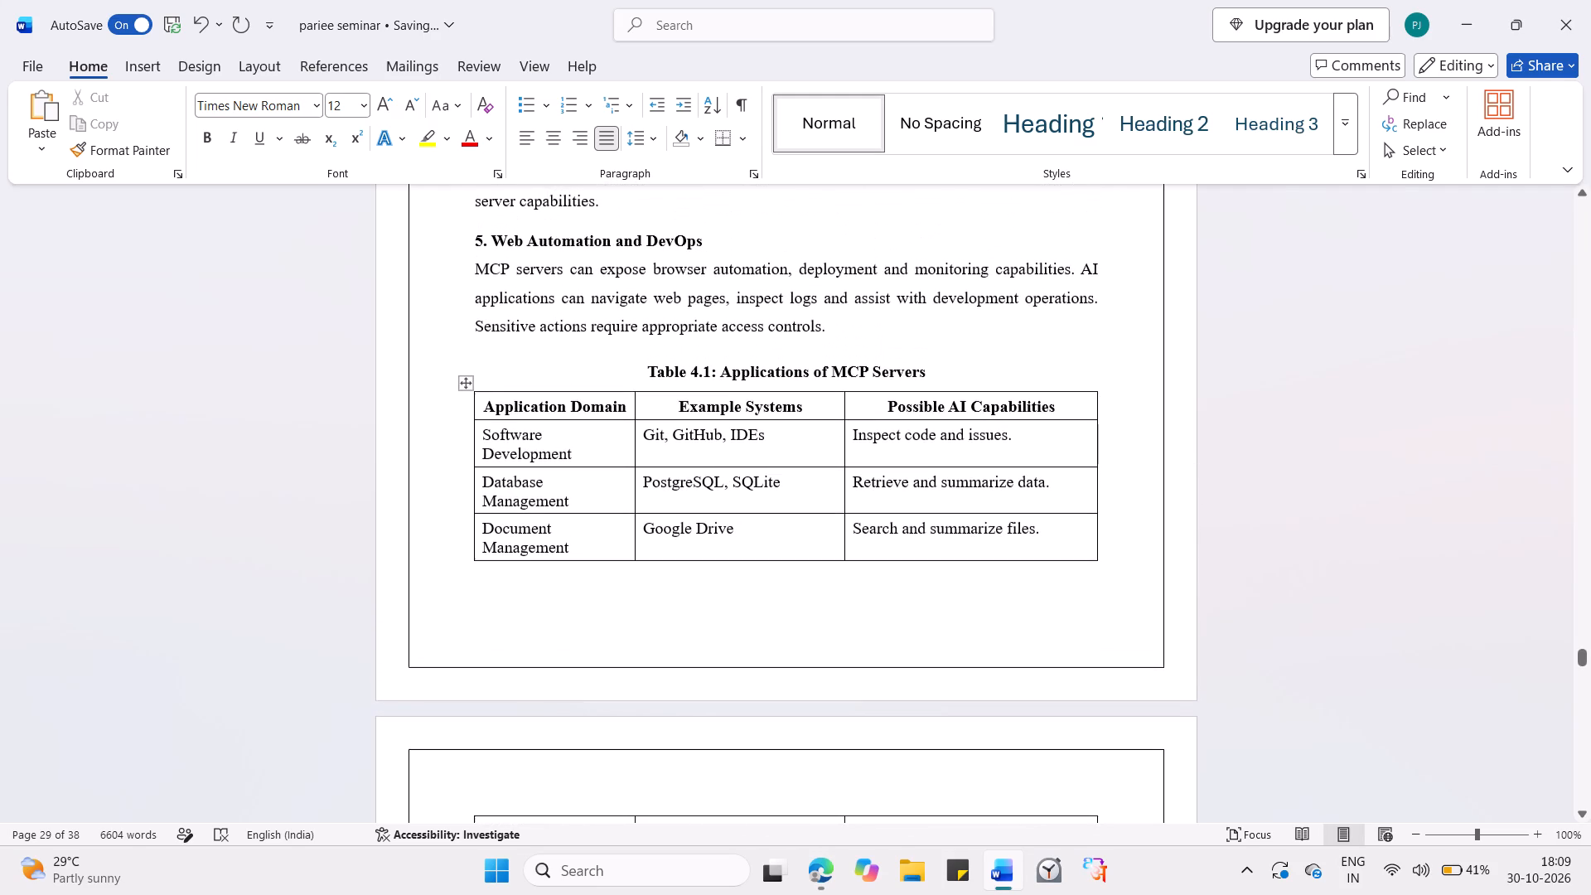
{"action": "scroll", "coordinate": [661, 404], "scroll_direction": "up", "scroll_amount": 1}
{"action": "left_click", "coordinate": [740, 482]}
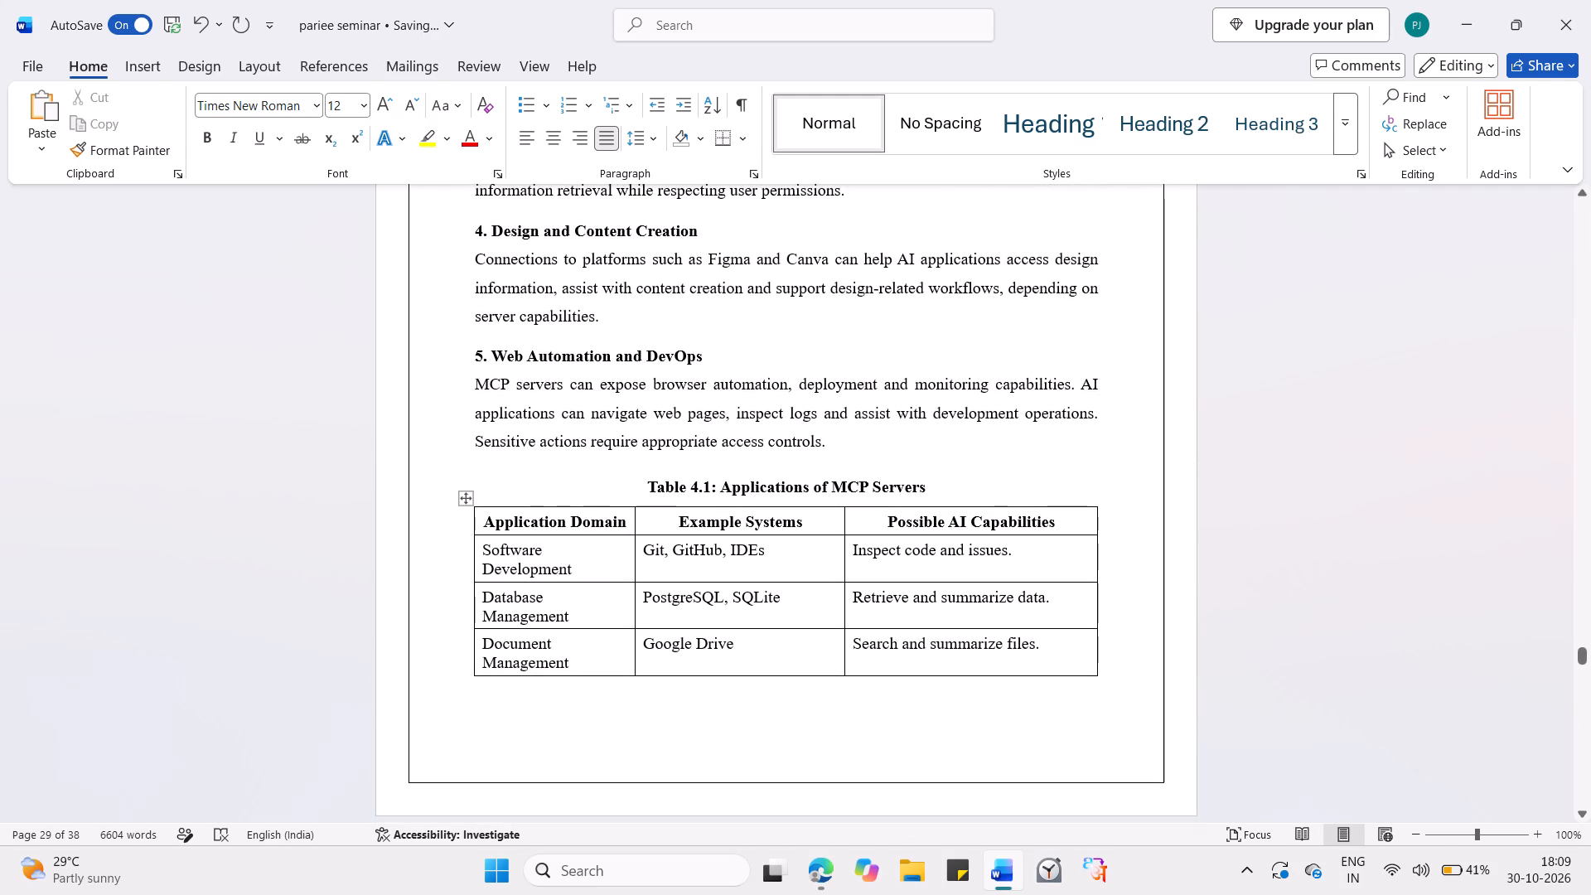
{"action": "left_click", "coordinate": [650, 131]}
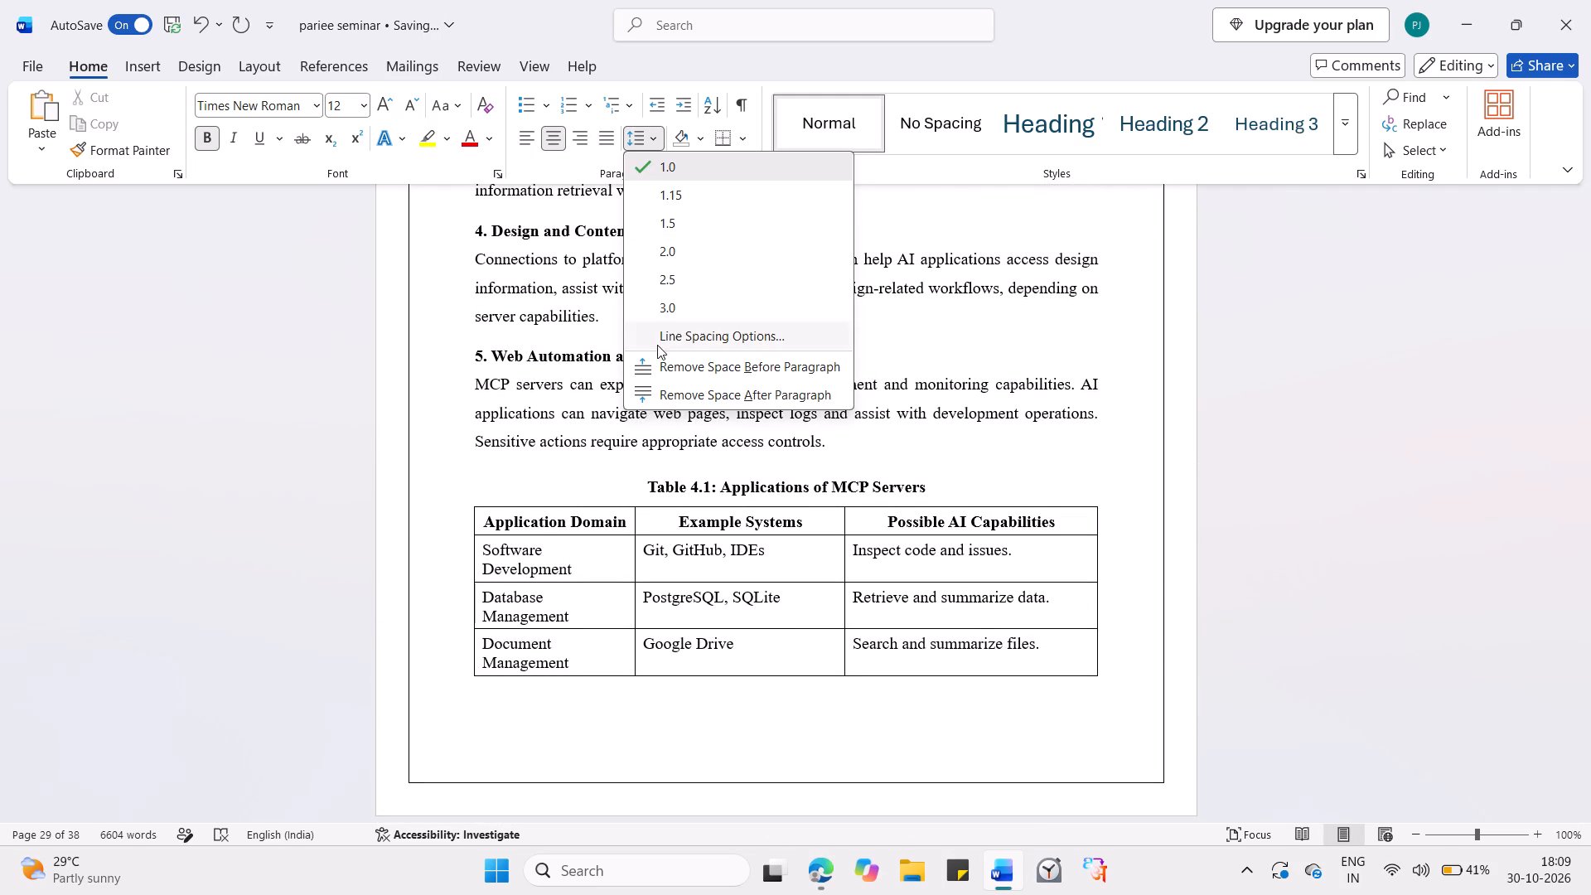
{"action": "left_click", "coordinate": [654, 369]}
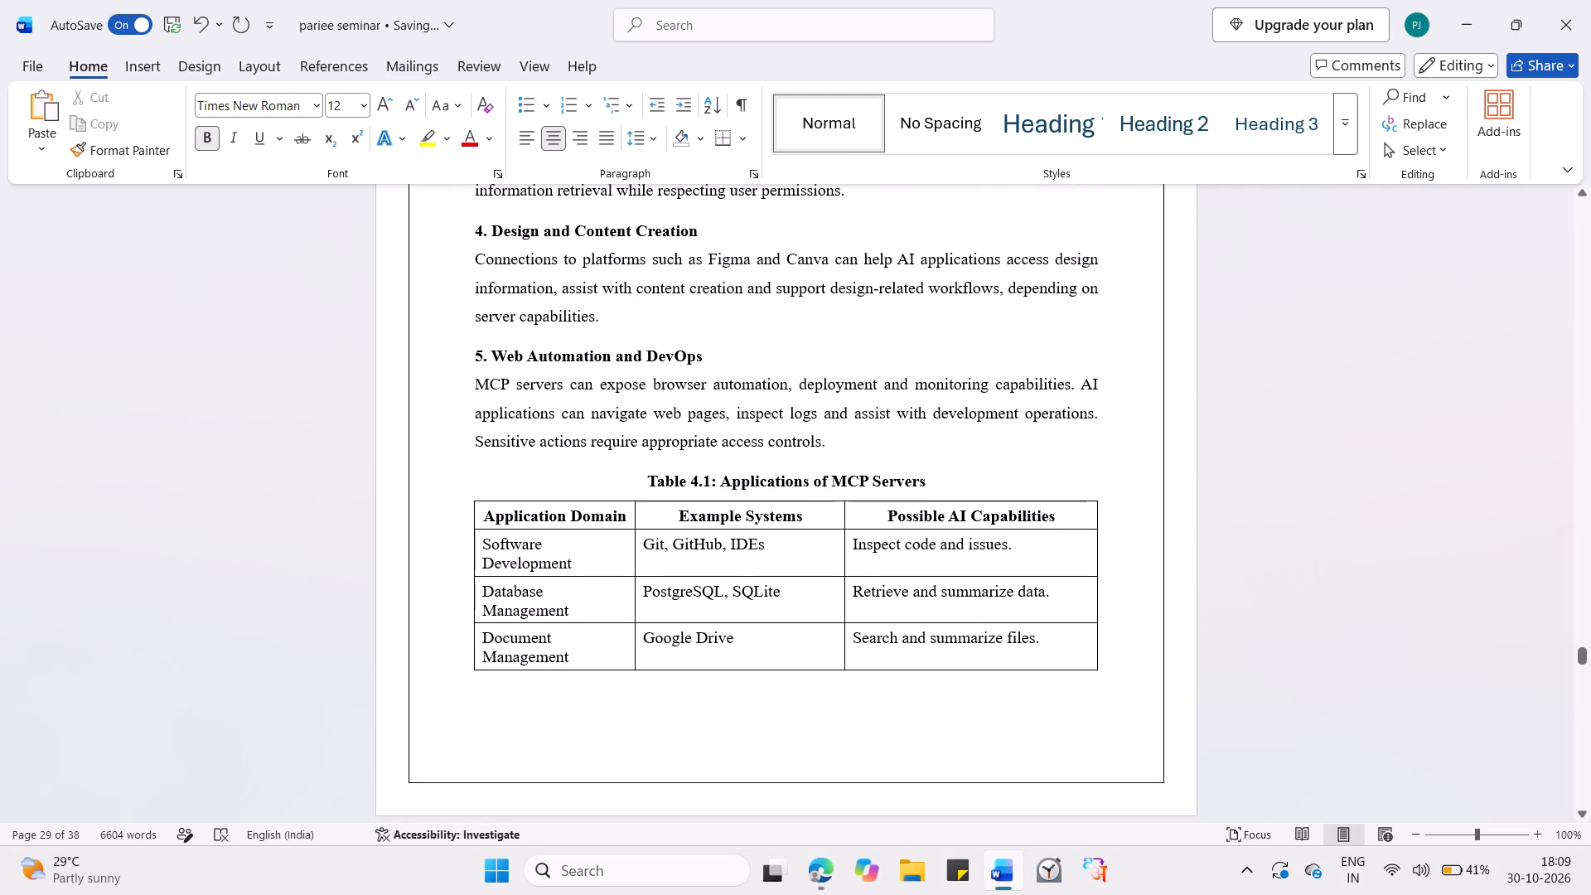
{"action": "left_click", "coordinate": [707, 447]}
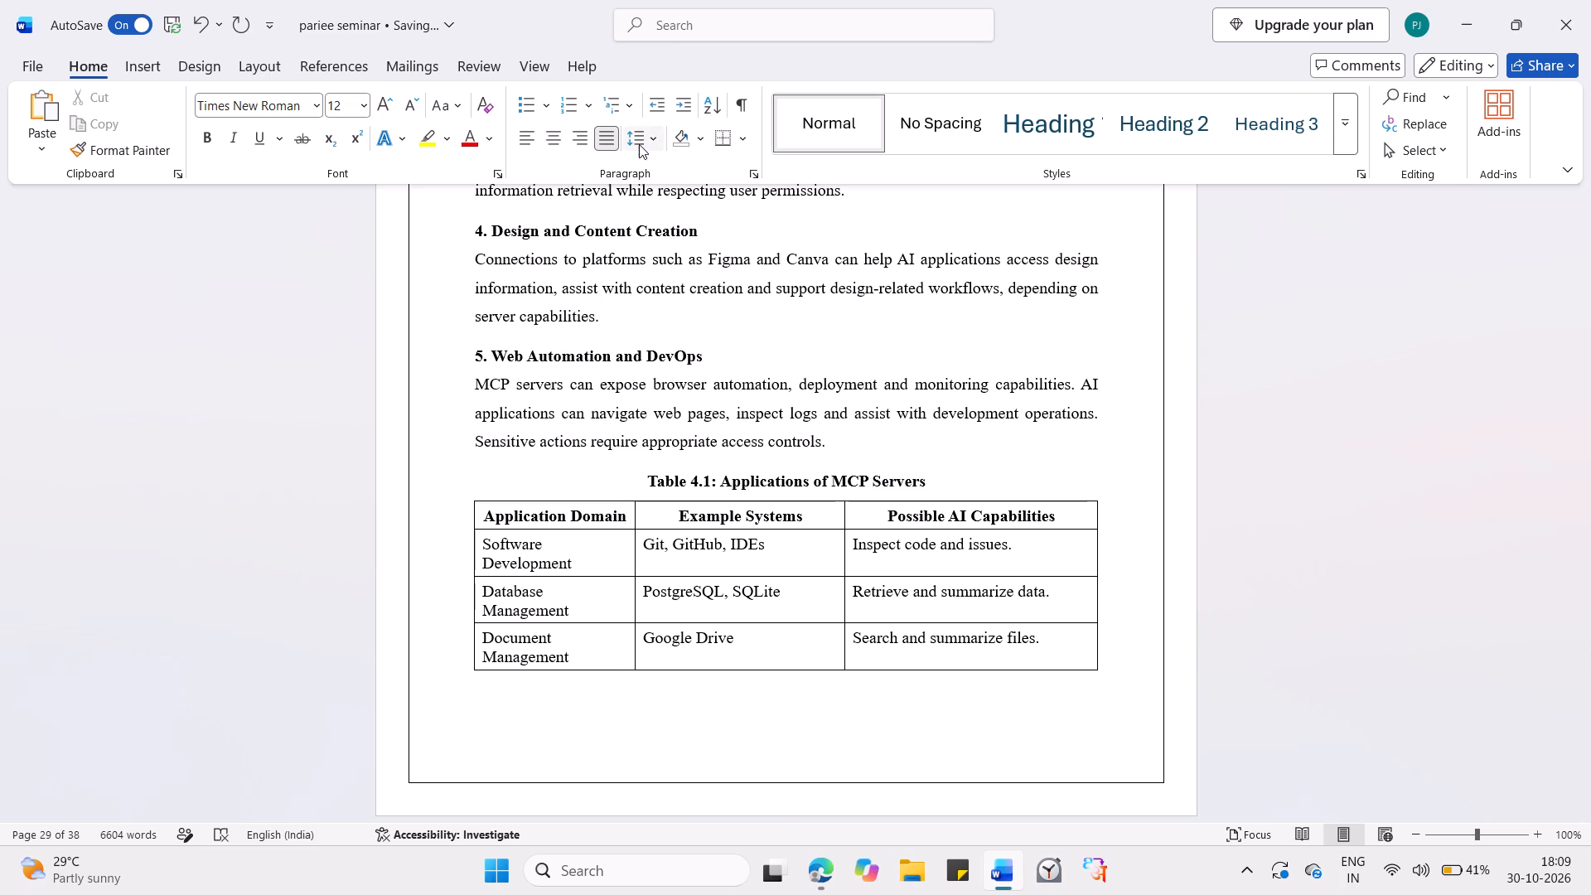
{"action": "left_click", "coordinate": [639, 144]}
{"action": "left_click", "coordinate": [684, 392]}
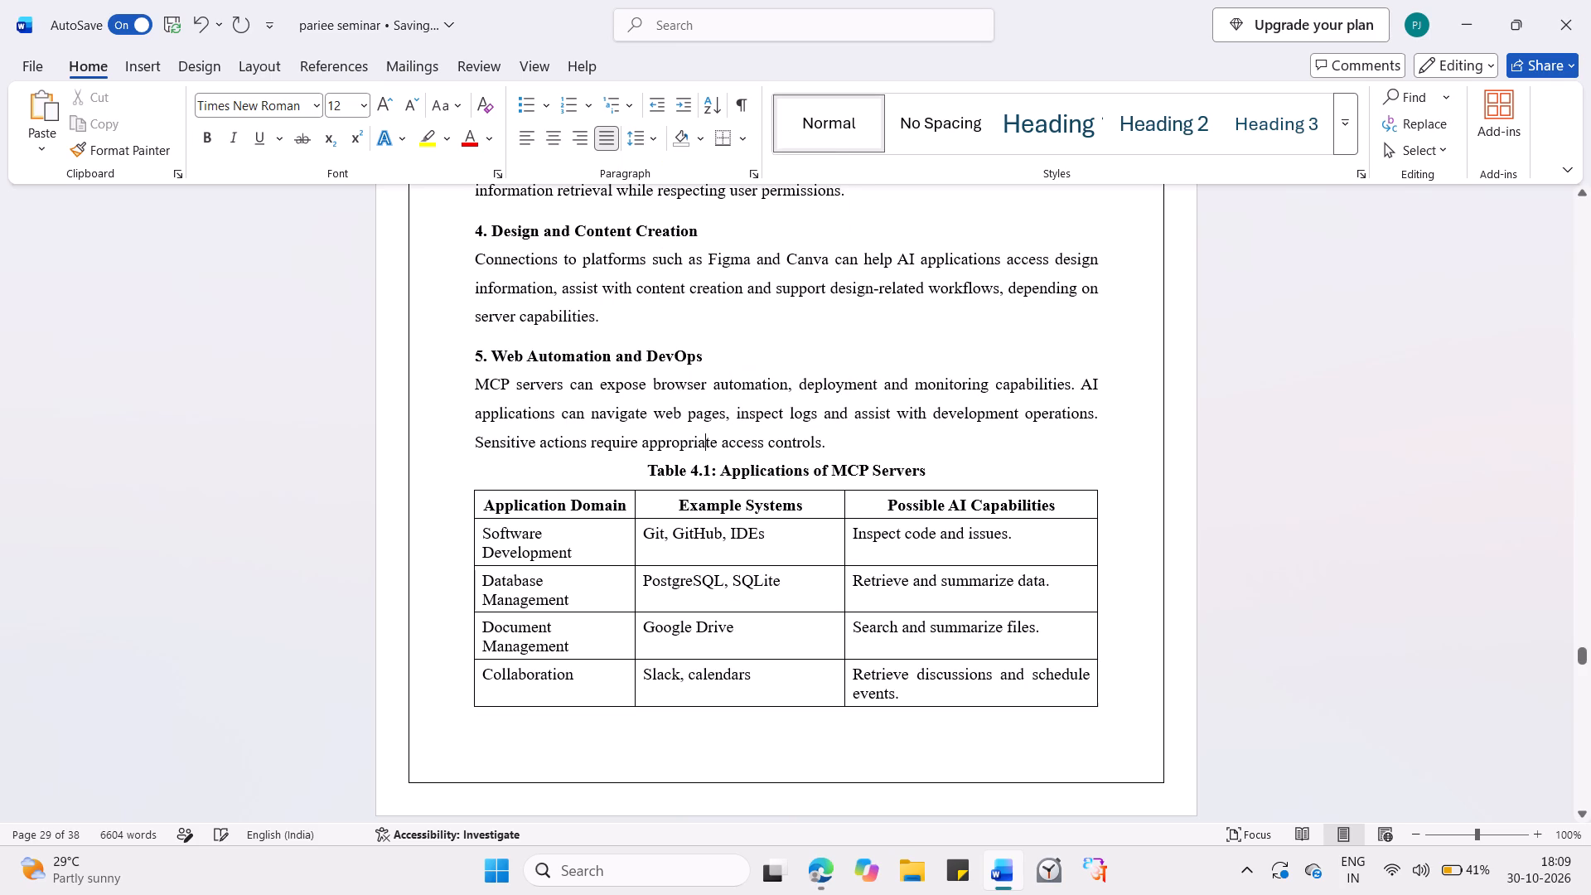
Add paragraph spacing before the "These applications demonstrate MCP's versatility" paragraph below Table 4.1.
{"action": "scroll", "coordinate": [878, 451], "scroll_direction": "down", "scroll_amount": 1}
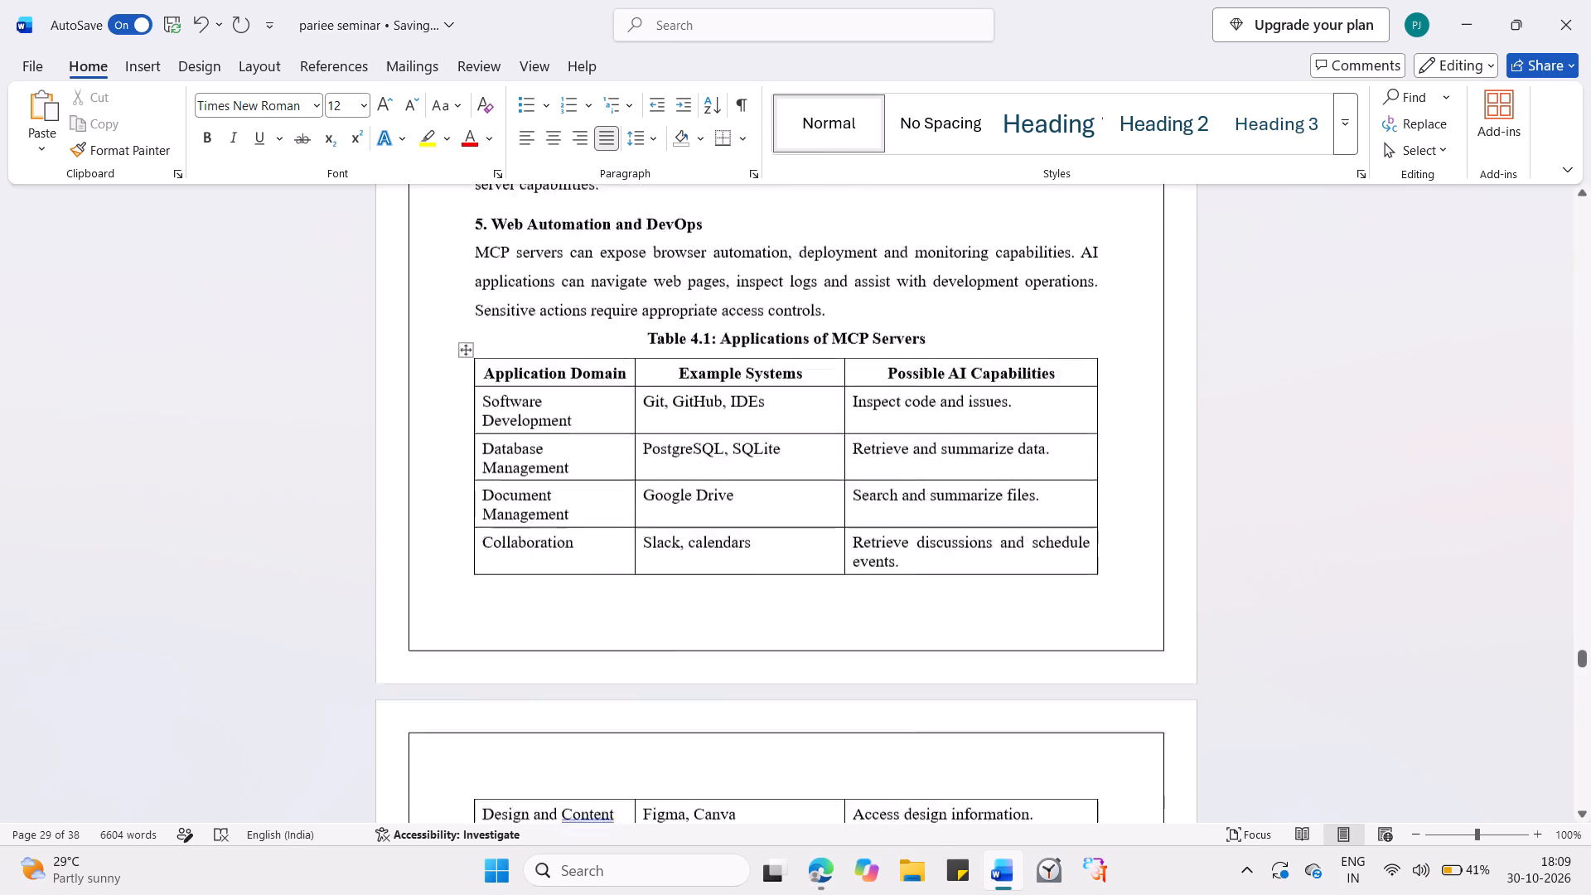
{"action": "scroll", "coordinate": [878, 451], "scroll_direction": "down", "scroll_amount": 2}
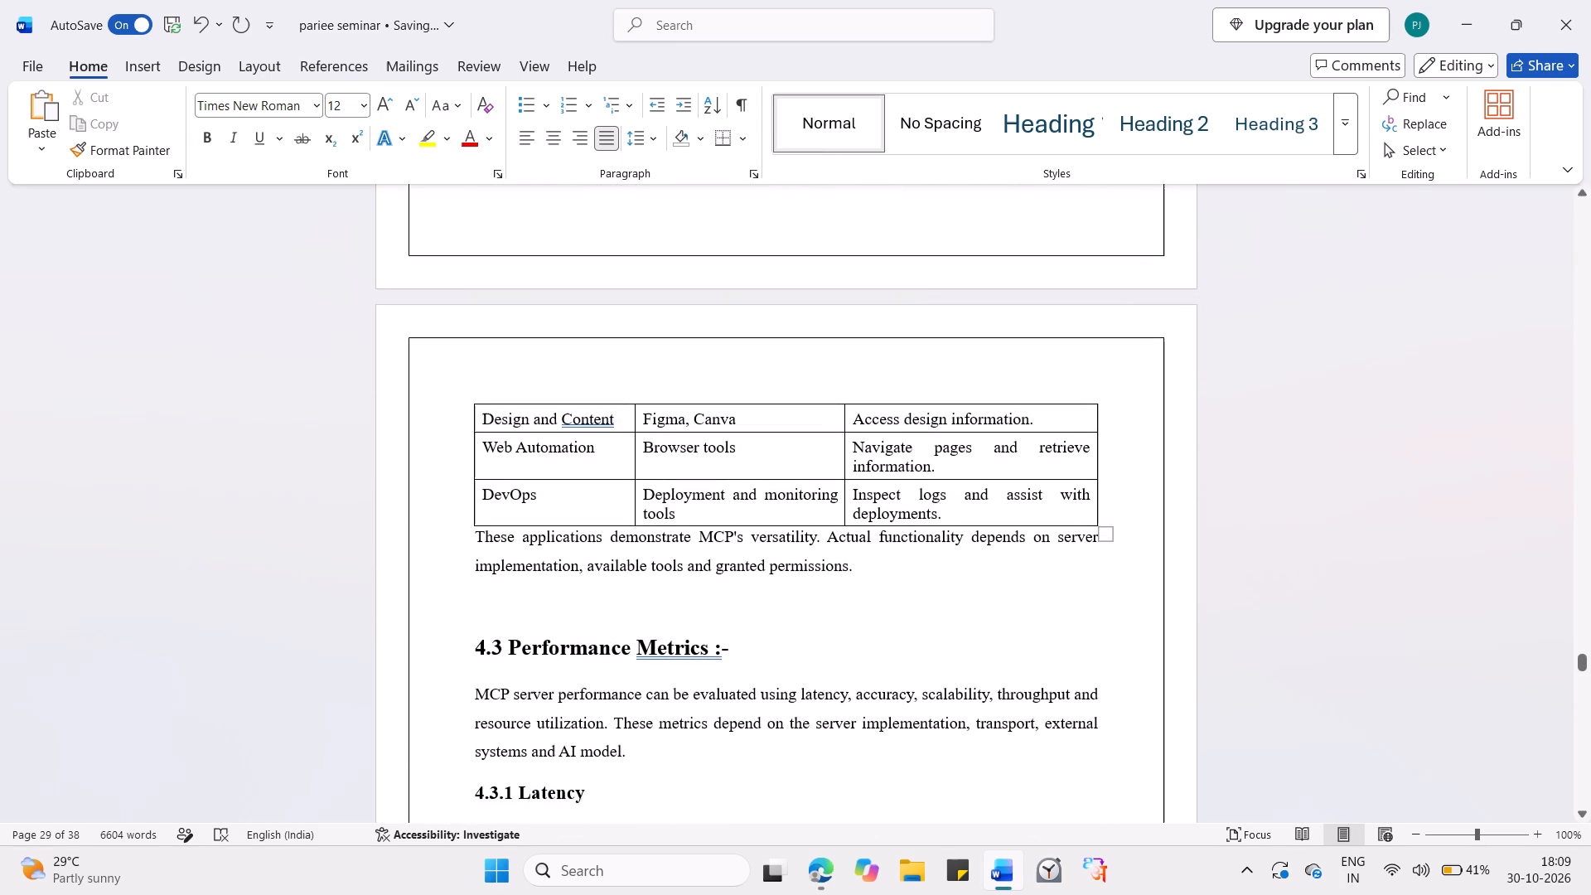
{"action": "left_click", "coordinate": [689, 541]}
{"action": "scroll", "coordinate": [689, 541], "scroll_direction": "up", "scroll_amount": 1}
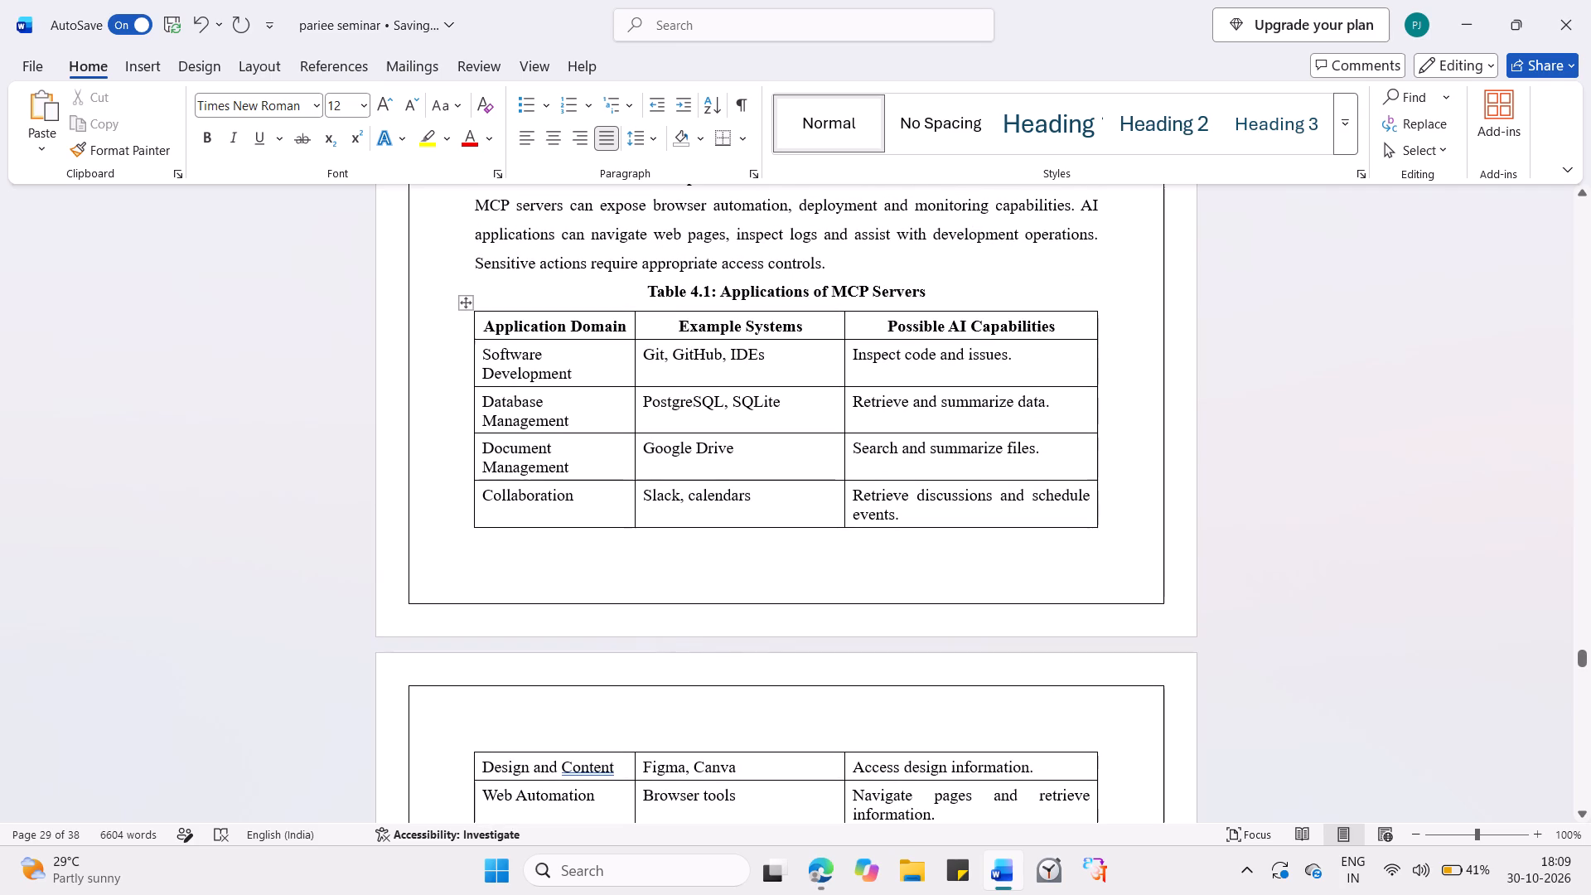
{"action": "left_click_drag", "start_coordinate": [485, 326], "coordinate": [694, 385]}
{"action": "scroll", "coordinate": [694, 385], "scroll_direction": "down", "scroll_amount": 3}
{"action": "left_click", "coordinate": [665, 476]}
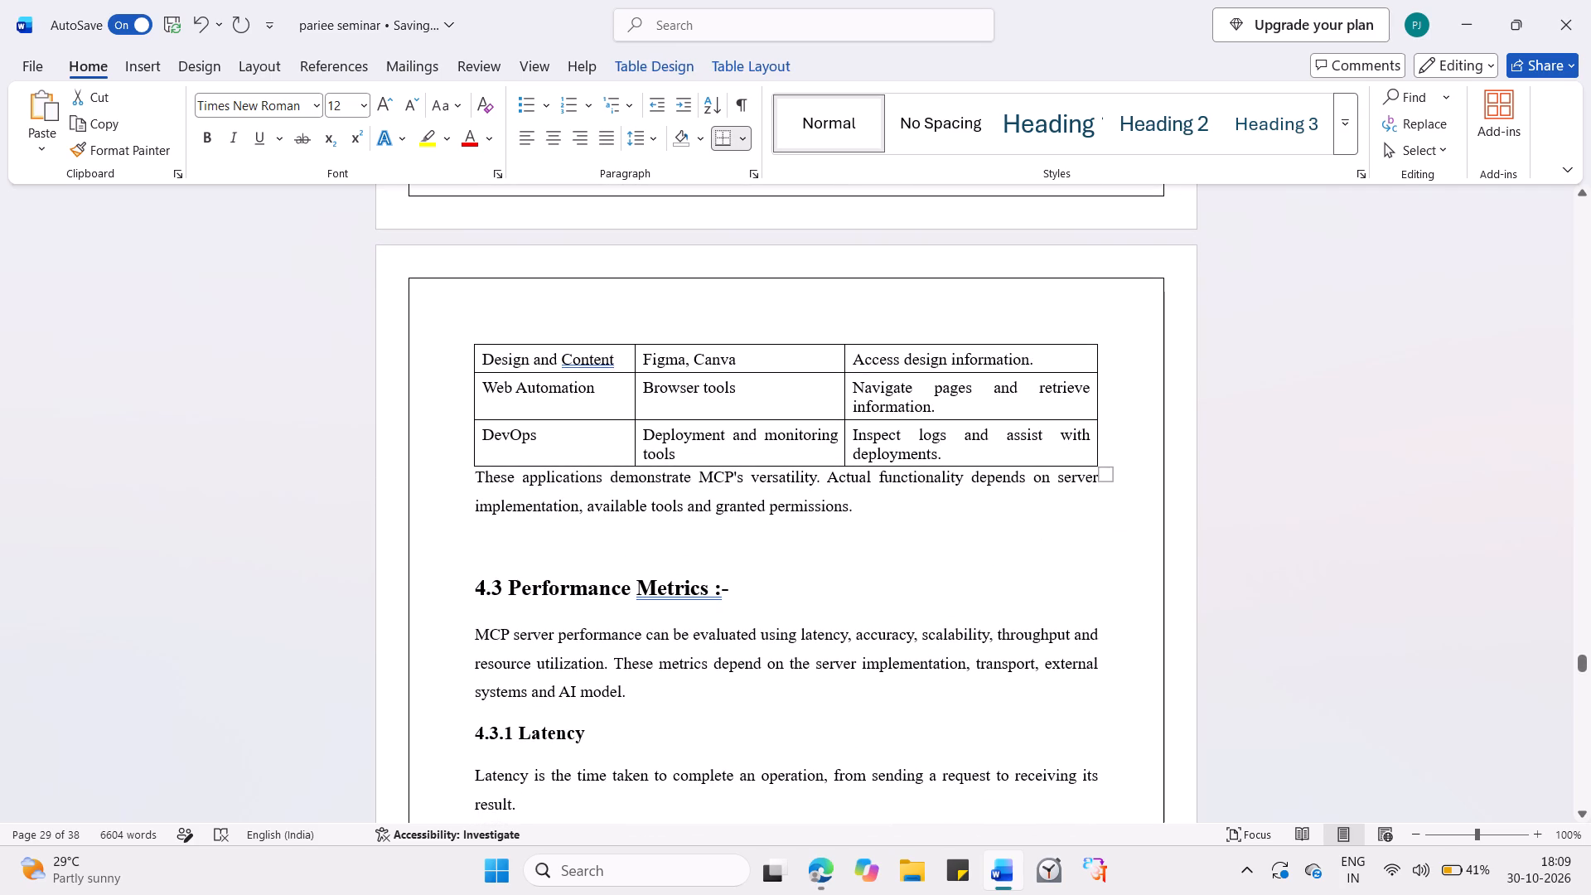
{"action": "left_click", "coordinate": [647, 143]}
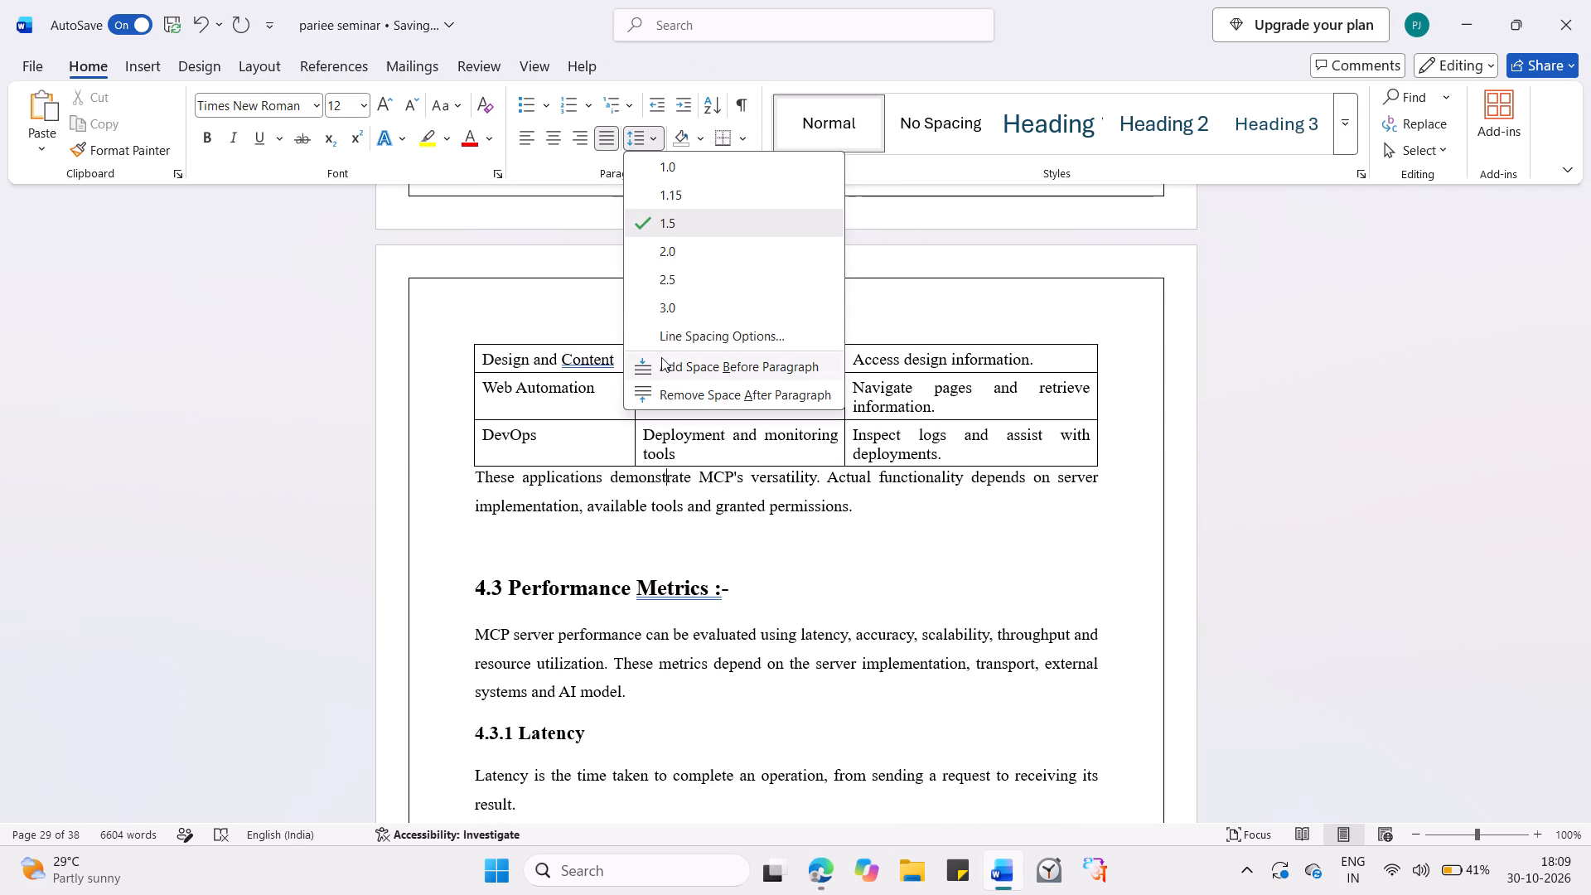
{"action": "left_click", "coordinate": [664, 364]}
Remove the space after the blank line above the 4.3 heading and set that line's spacing to 1.0.
{"action": "left_click", "coordinate": [530, 553]}
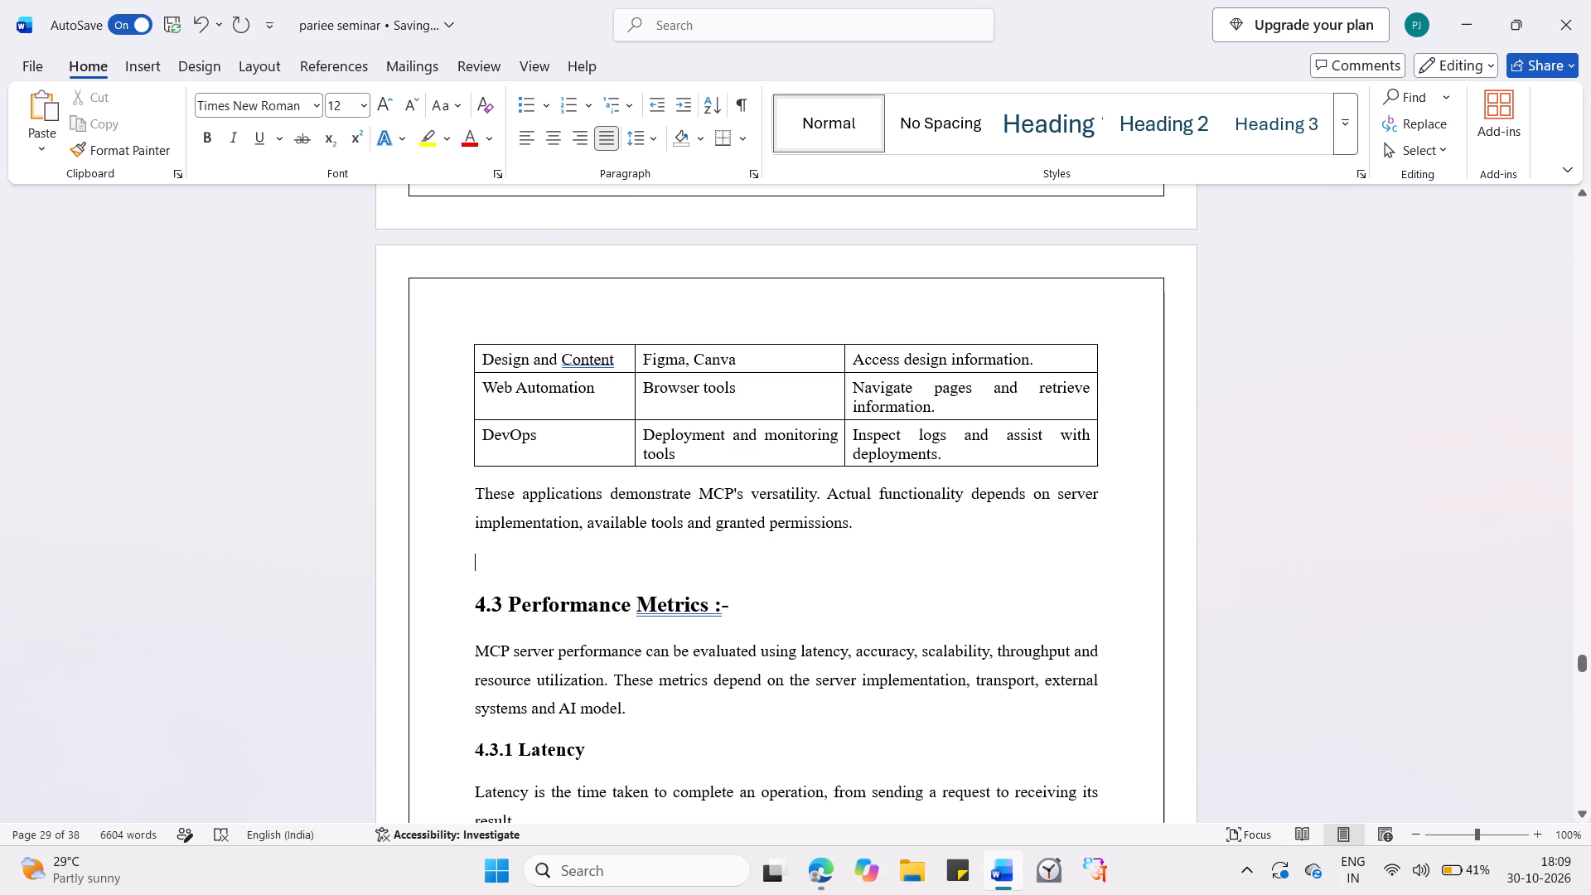
{"action": "left_click", "coordinate": [639, 143]}
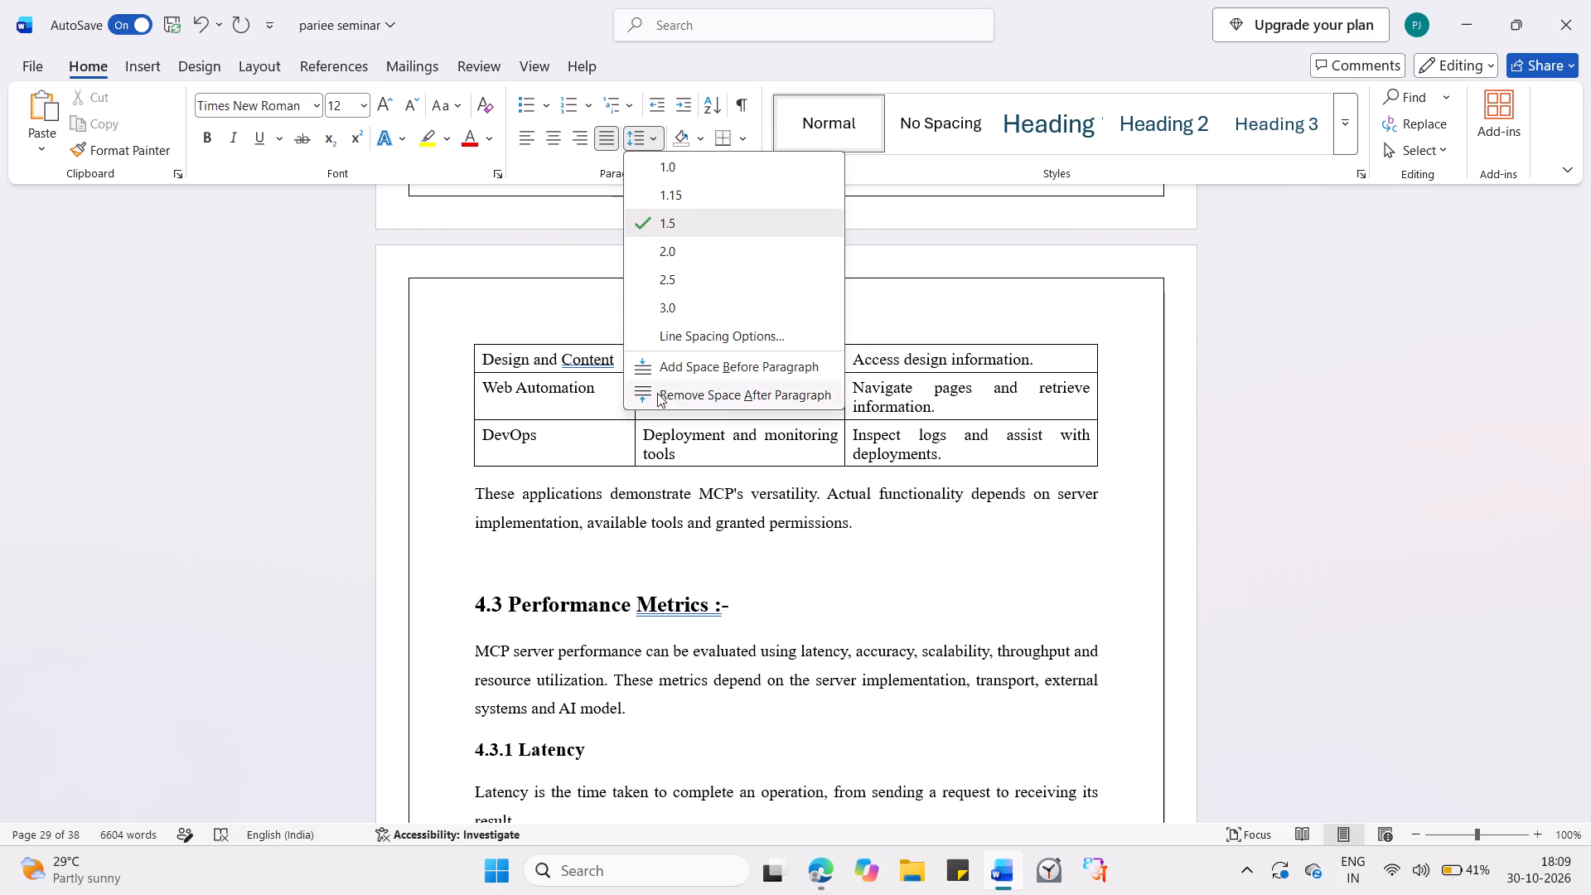
{"action": "left_click", "coordinate": [657, 394]}
{"action": "left_click", "coordinate": [640, 138]}
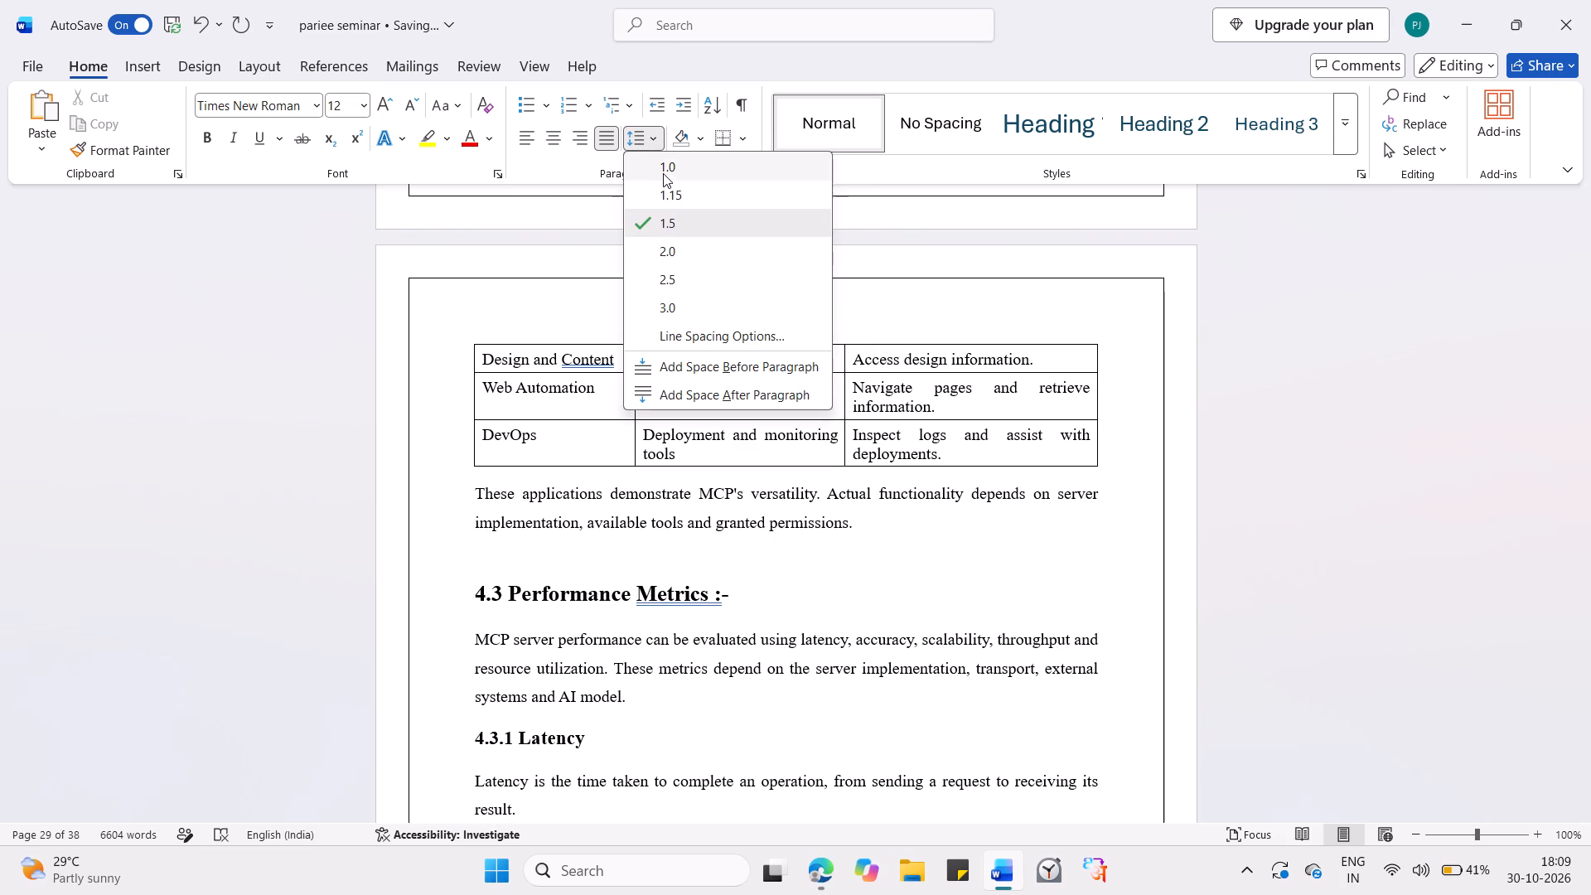
{"action": "left_click", "coordinate": [683, 172]}
Reduce the "4.3 Performance Metrics :-" heading's font size to 14.
{"action": "scroll", "coordinate": [664, 452], "scroll_direction": "down", "scroll_amount": 1}
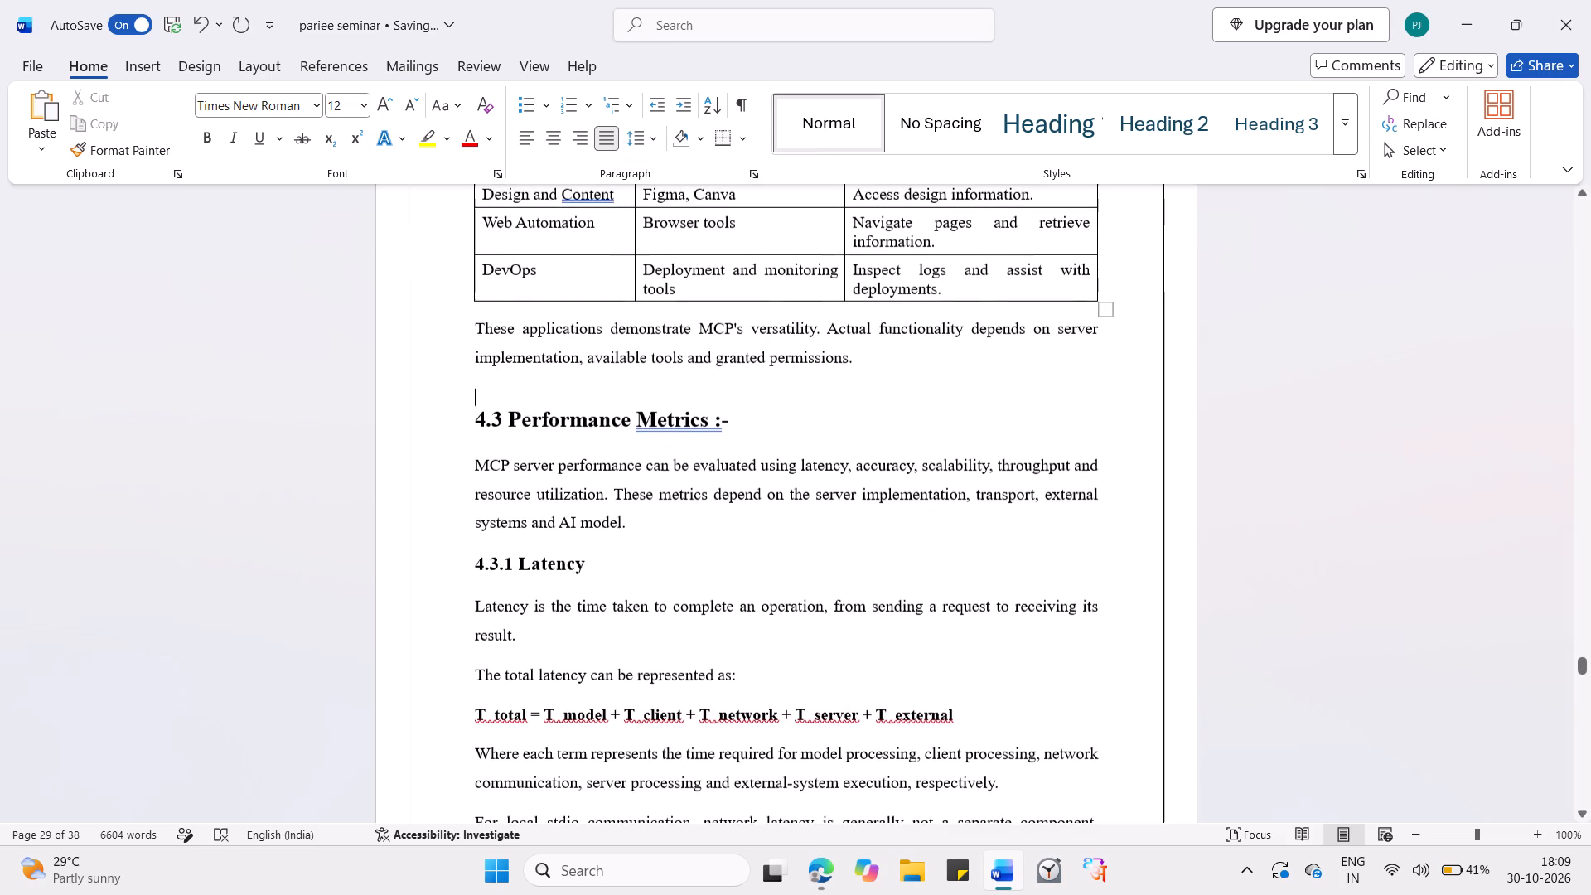
{"action": "left_click", "coordinate": [737, 403]}
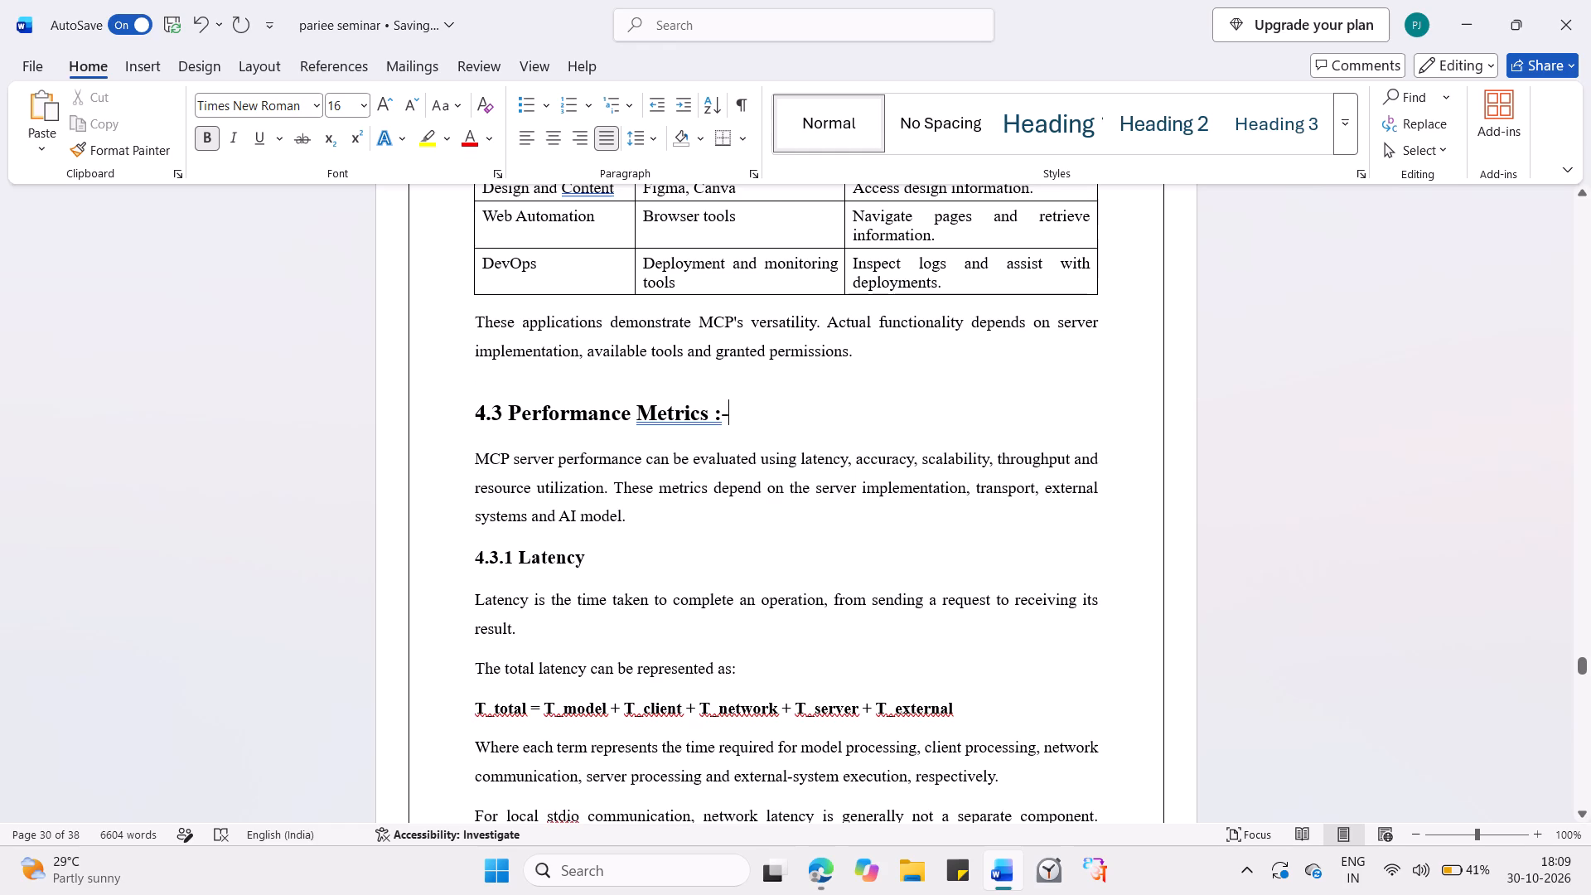
{"action": "left_click_drag", "start_coordinate": [753, 420], "coordinate": [478, 414]}
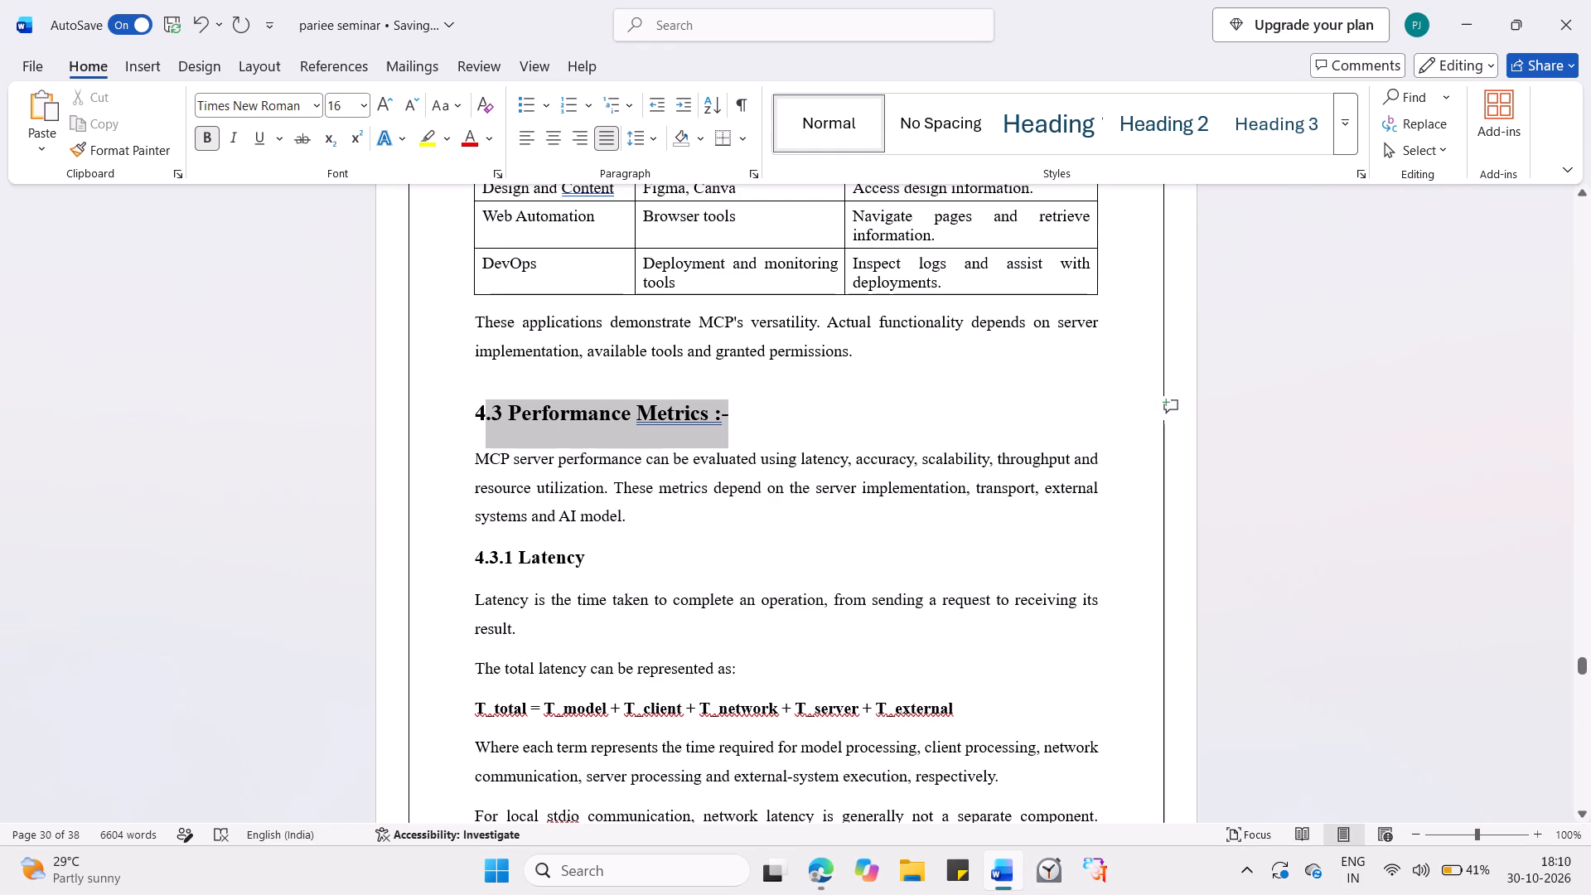
{"action": "left_click_drag", "start_coordinate": [478, 414], "coordinate": [475, 414]}
{"action": "left_click", "coordinate": [406, 103]}
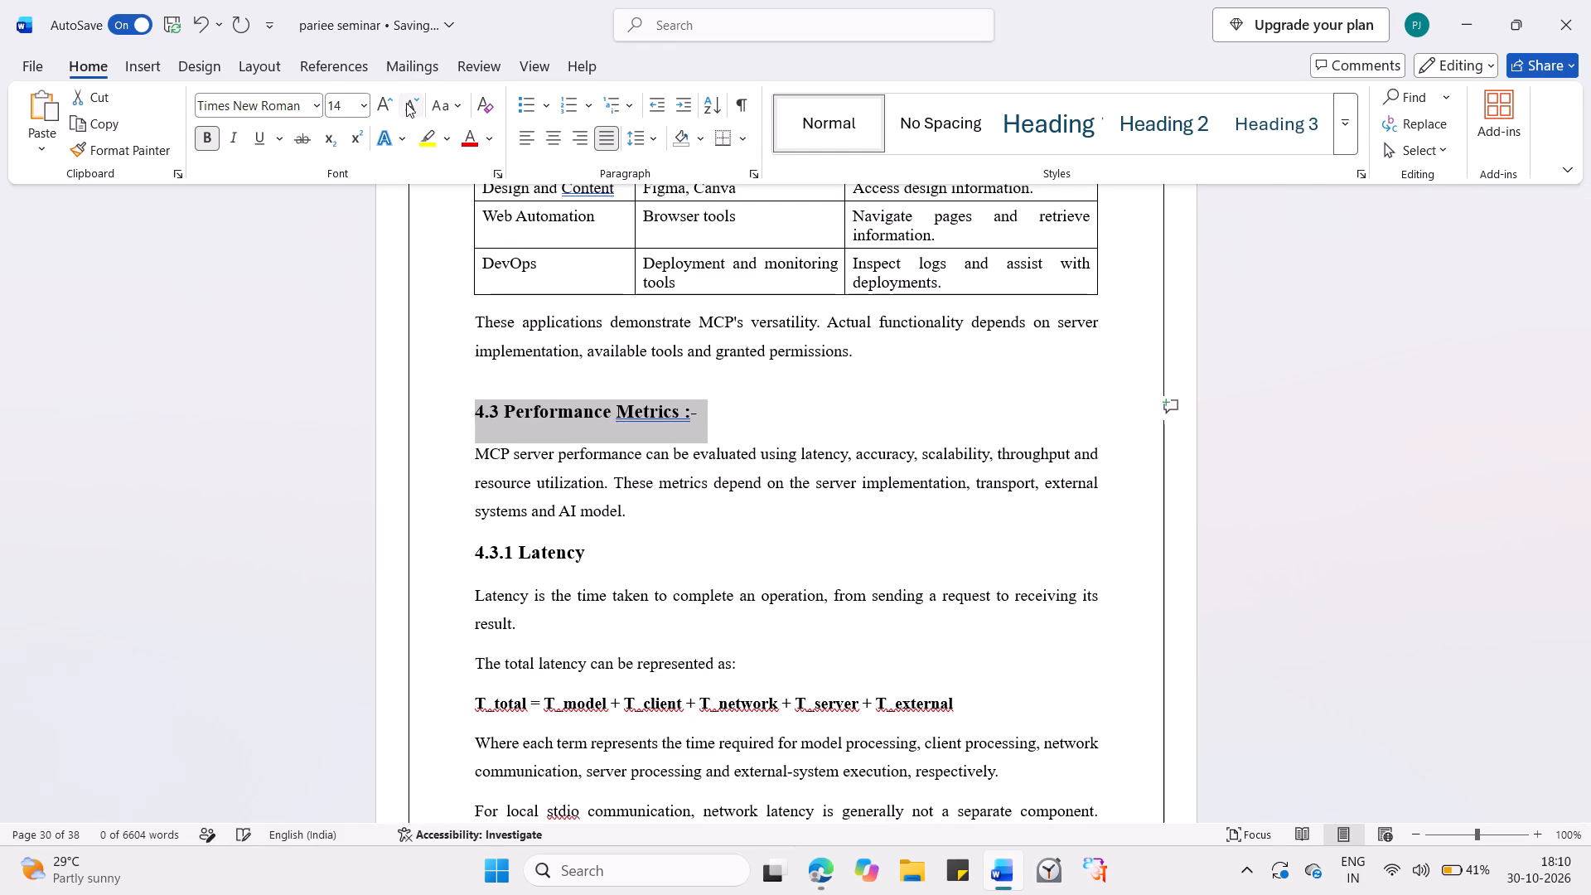
{"action": "left_click", "coordinate": [781, 418]}
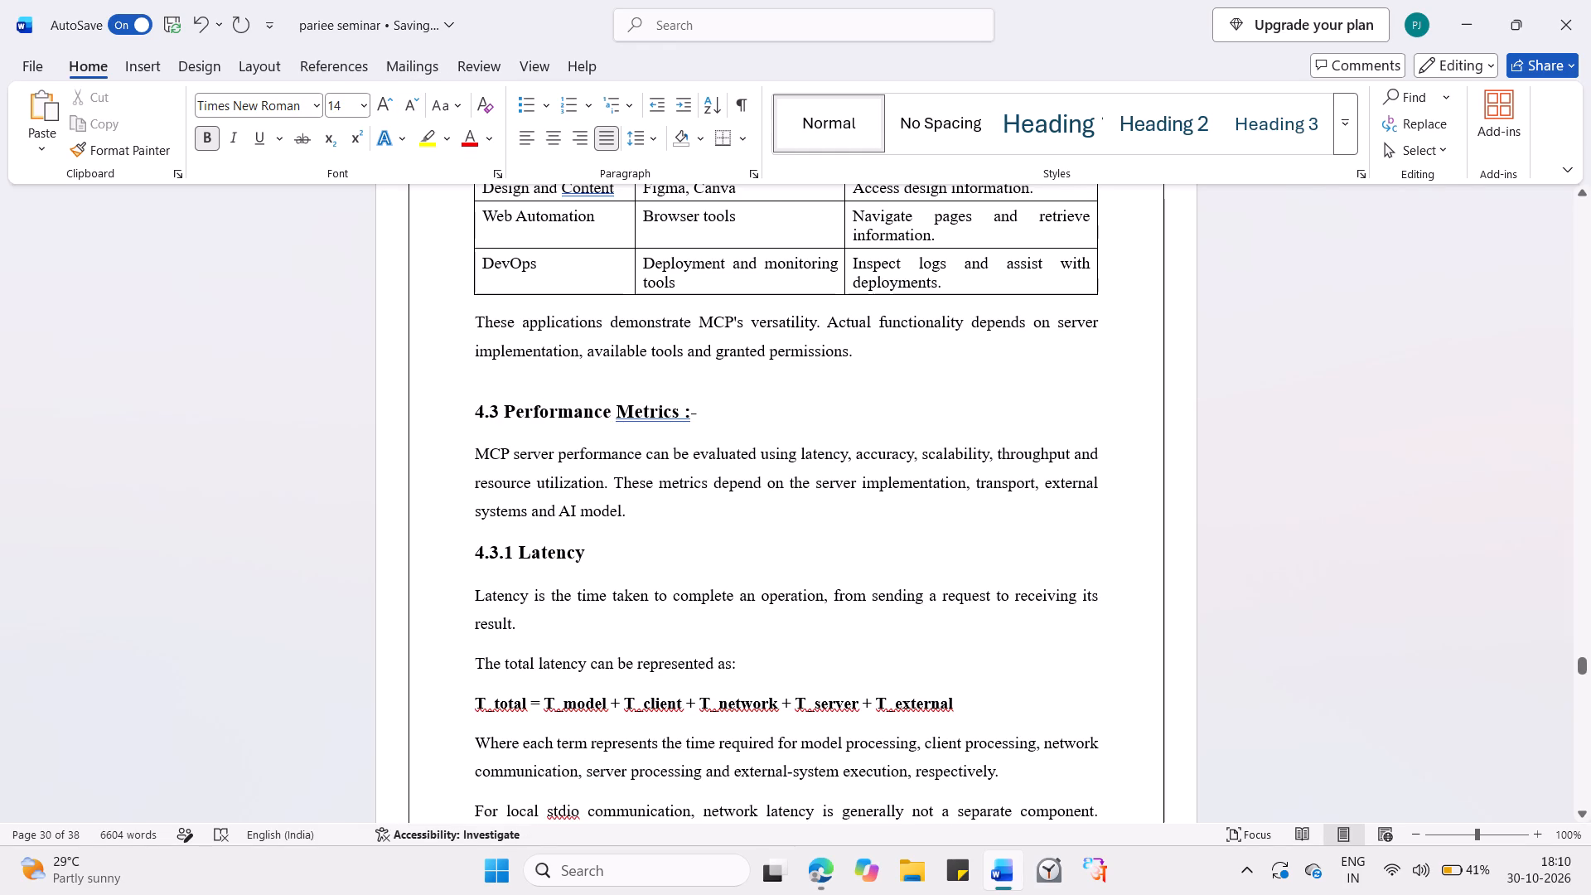
Remove the paragraph spacing after the "4.3.1 Latency" heading.
{"action": "scroll", "coordinate": [523, 452], "scroll_direction": "down", "scroll_amount": 1}
{"action": "left_click", "coordinate": [528, 498]}
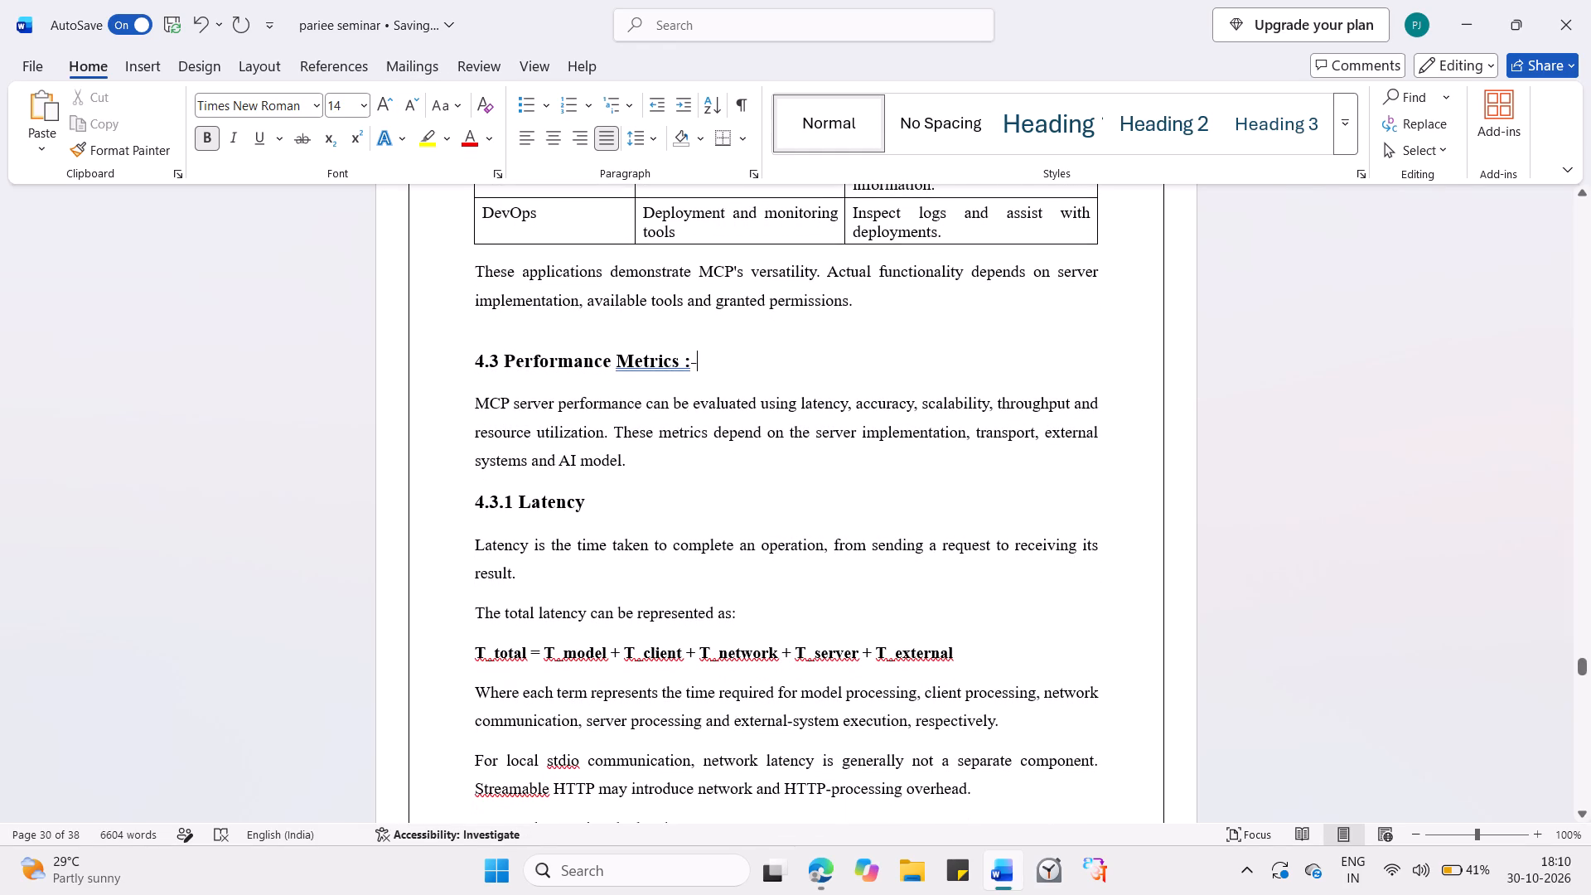
{"action": "left_click", "coordinate": [660, 130]}
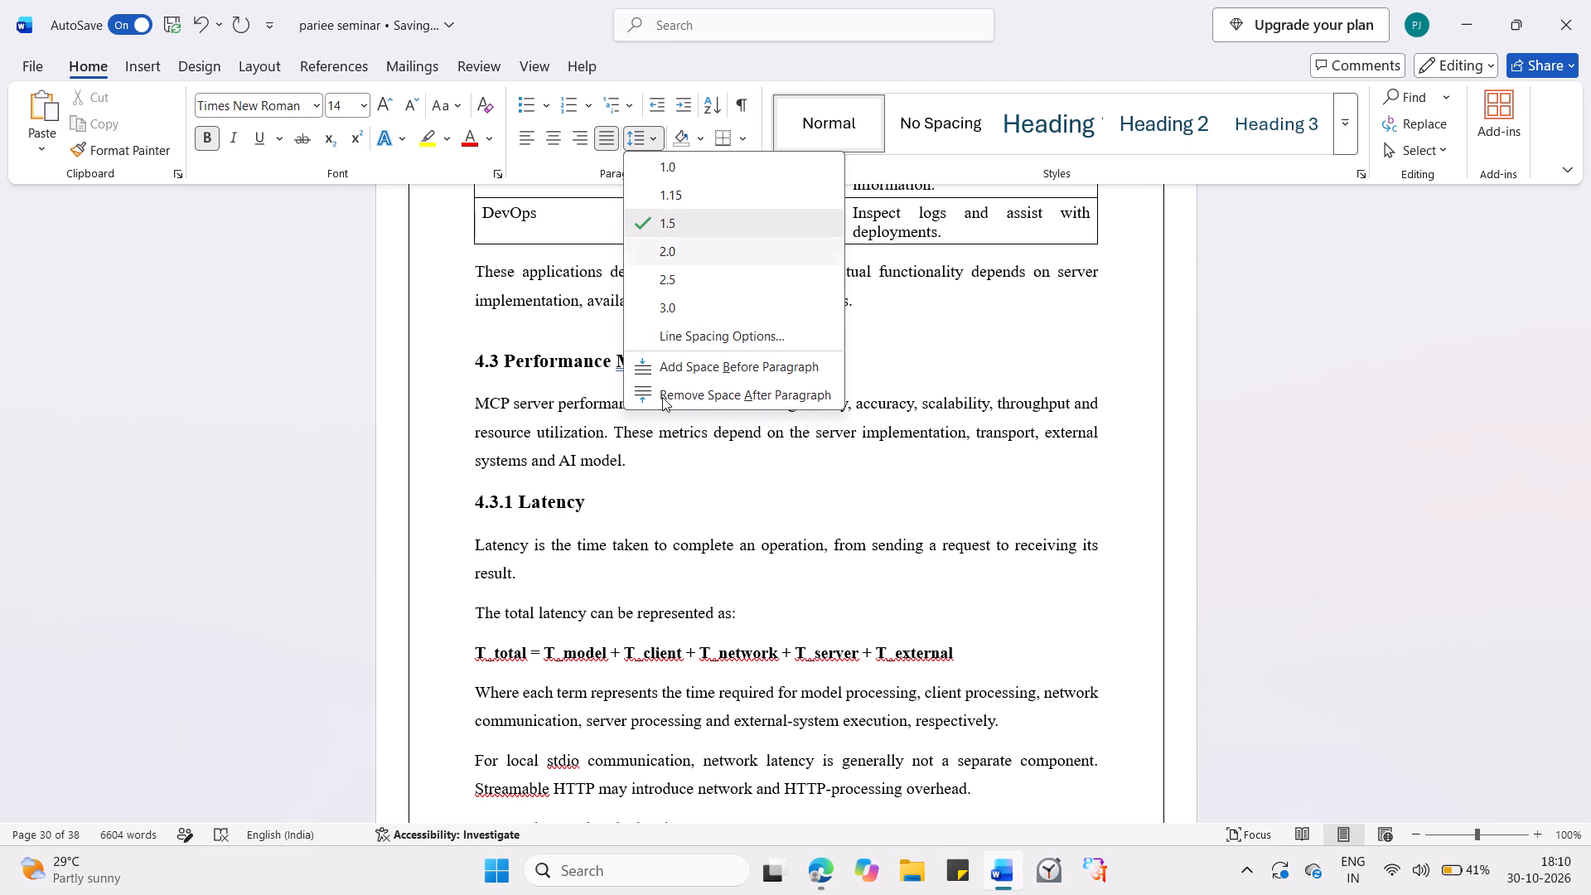
{"action": "left_click", "coordinate": [679, 402]}
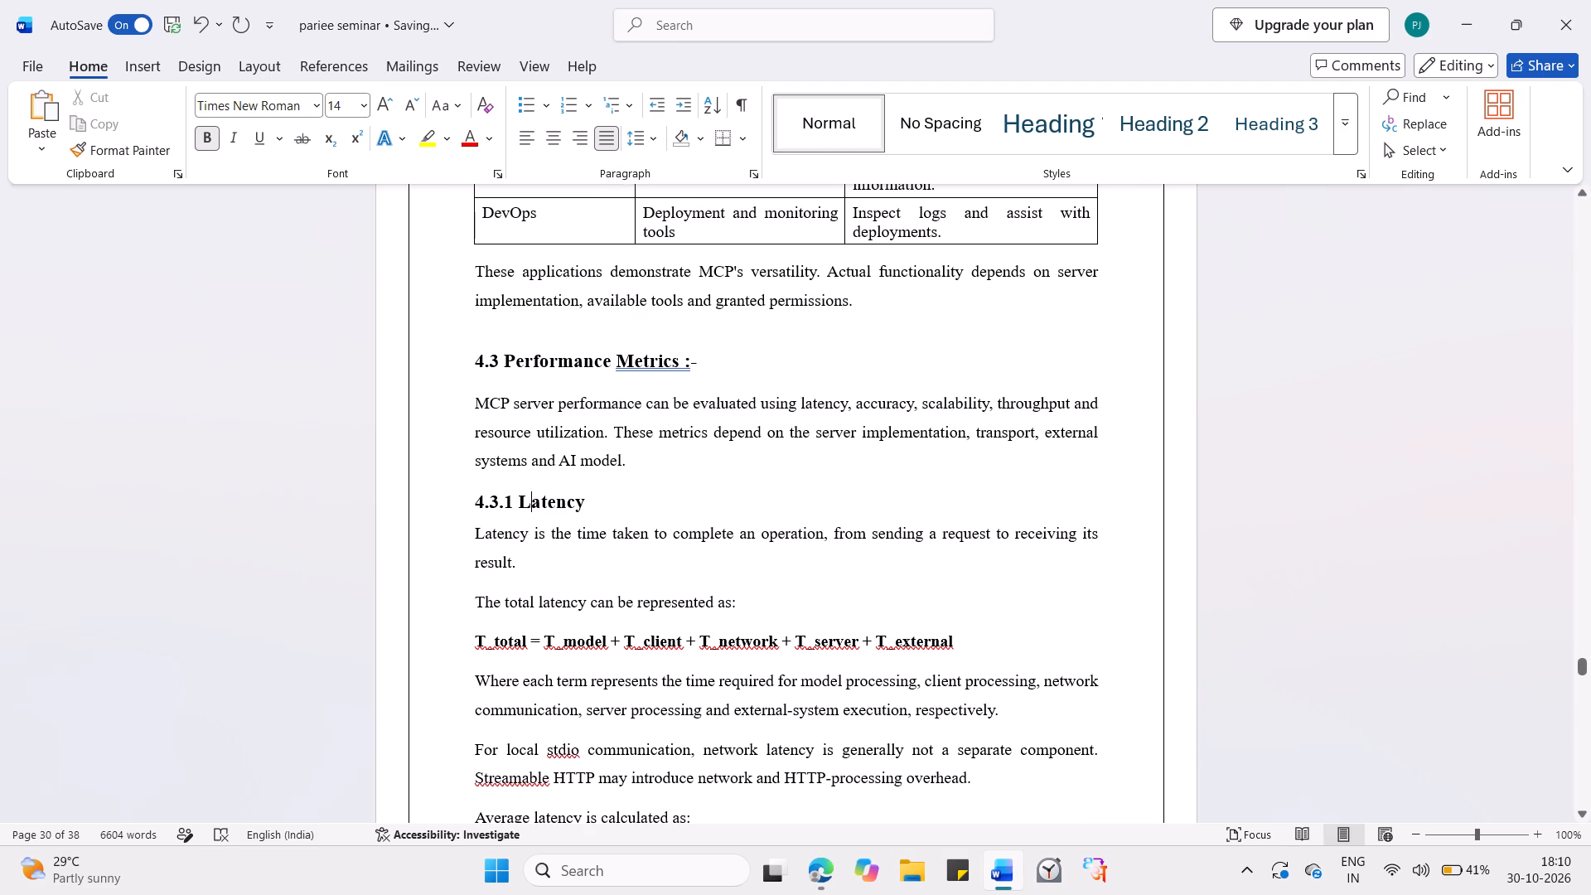
Remove the paragraph spacing after the "The total latency can be represented as:" line in section 4.3.1.
{"action": "scroll", "coordinate": [603, 525], "scroll_direction": "down", "scroll_amount": 1}
{"action": "left_click", "coordinate": [611, 409]}
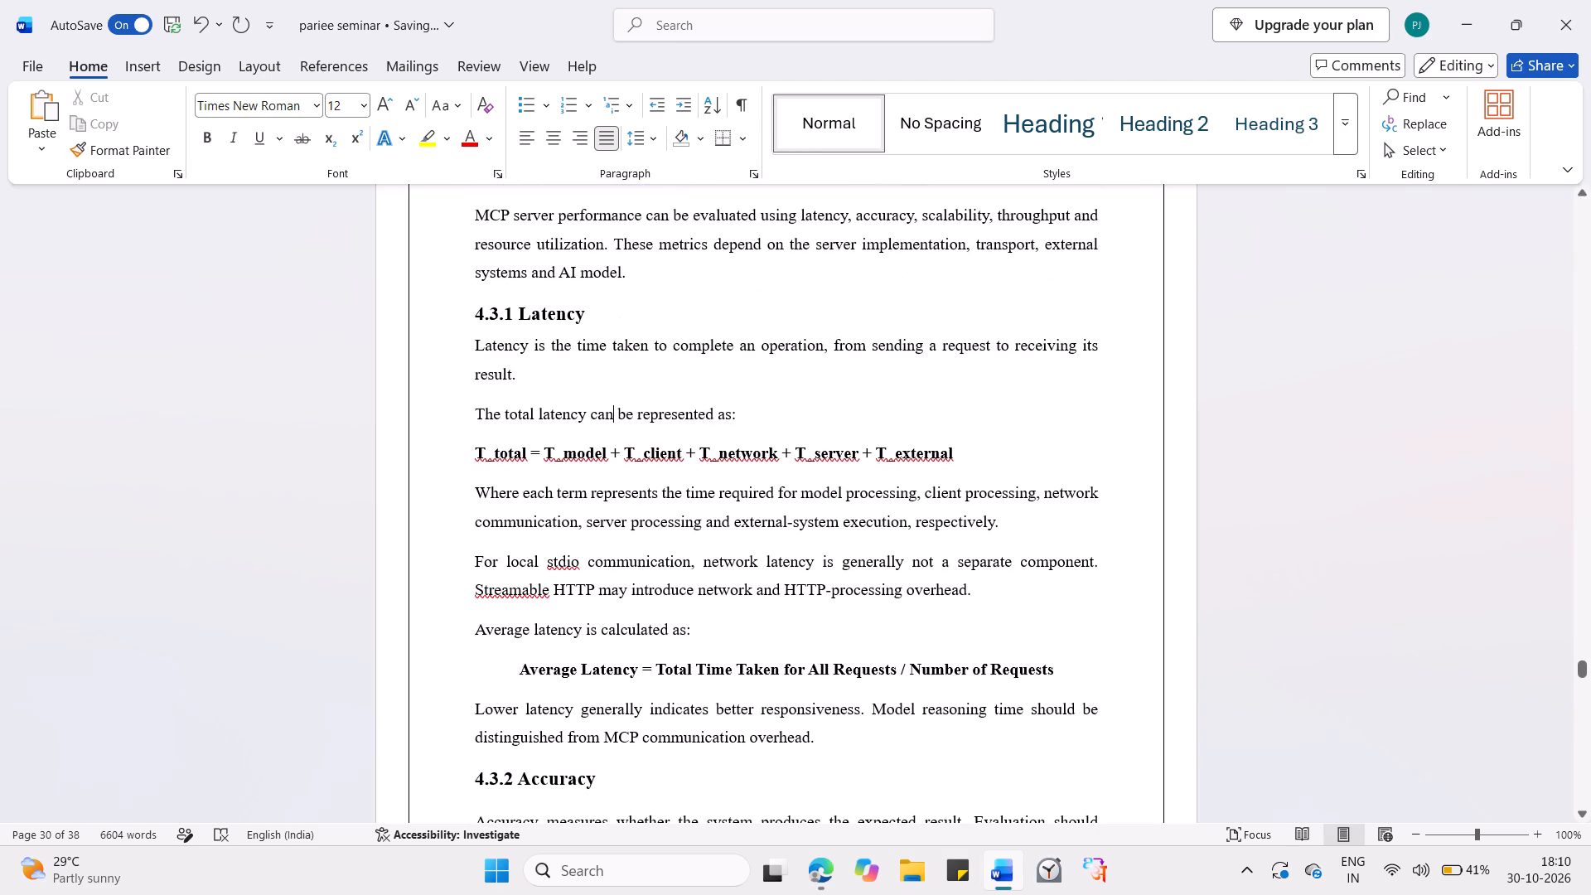
{"action": "left_click", "coordinate": [658, 141]}
{"action": "left_click", "coordinate": [660, 394]}
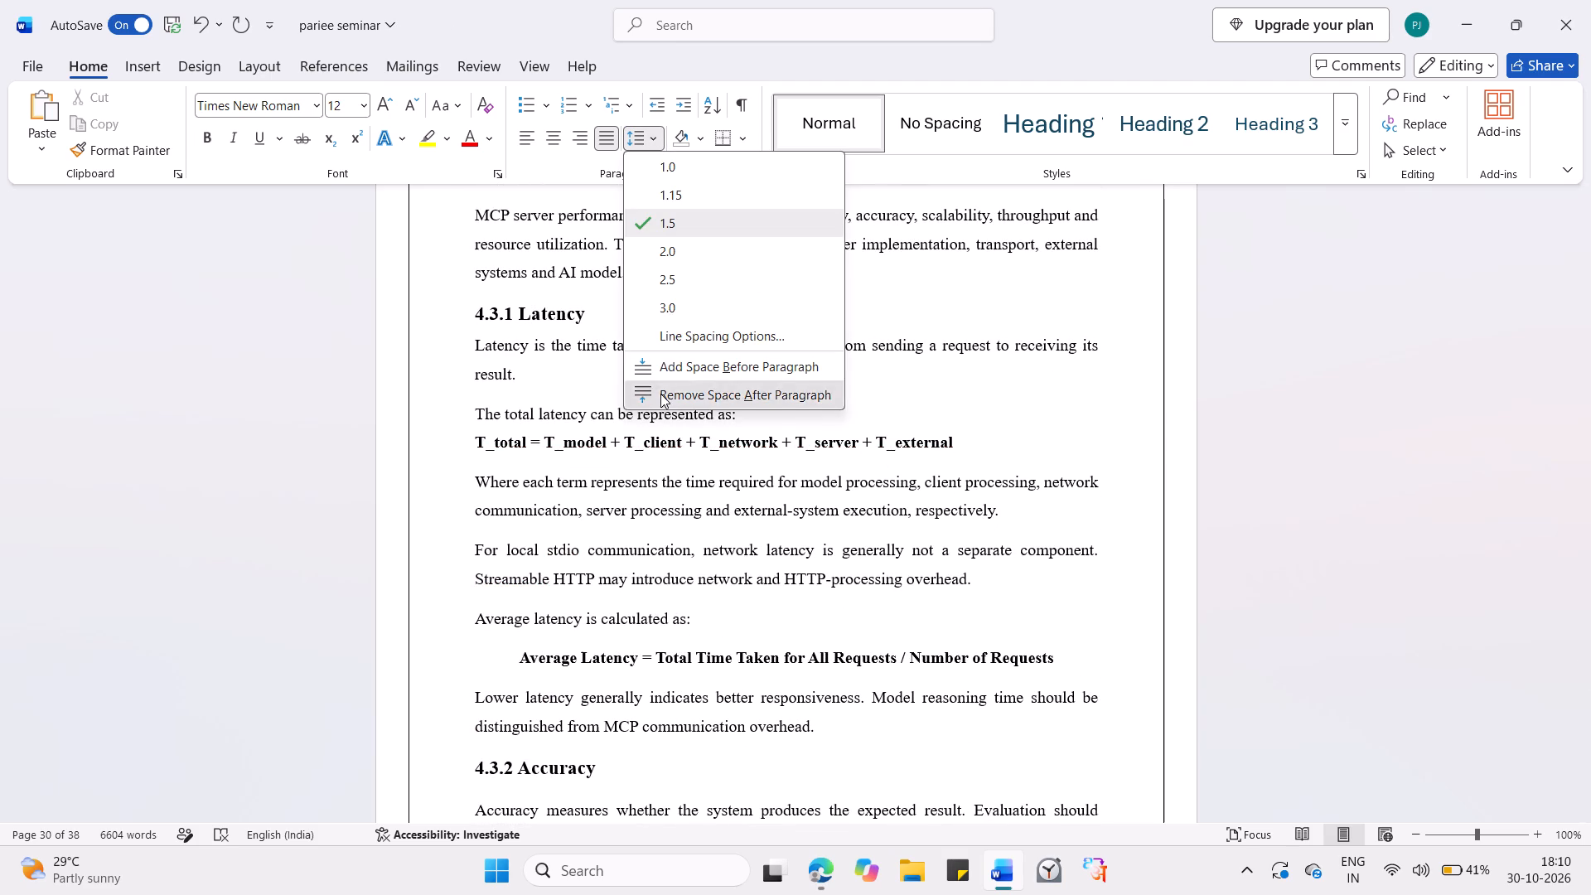
Remove the paragraph spacing after the "Average latency is calculated as:" line in section 4.3.1.
{"action": "scroll", "coordinate": [660, 394], "scroll_direction": "down", "scroll_amount": 1}
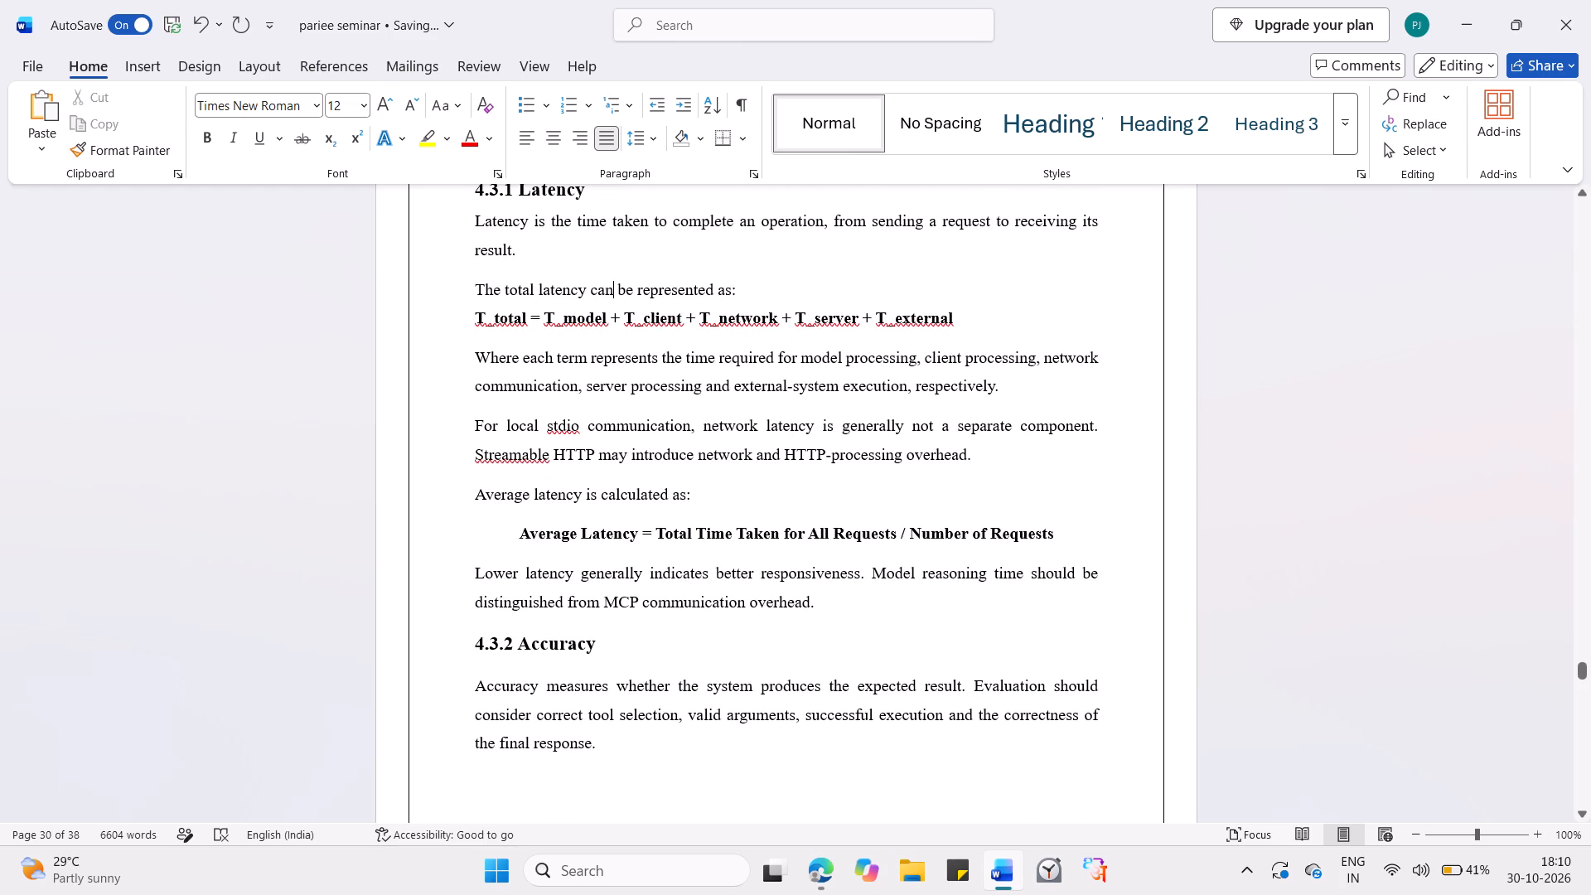
{"action": "left_click", "coordinate": [560, 498]}
{"action": "left_click", "coordinate": [641, 127]}
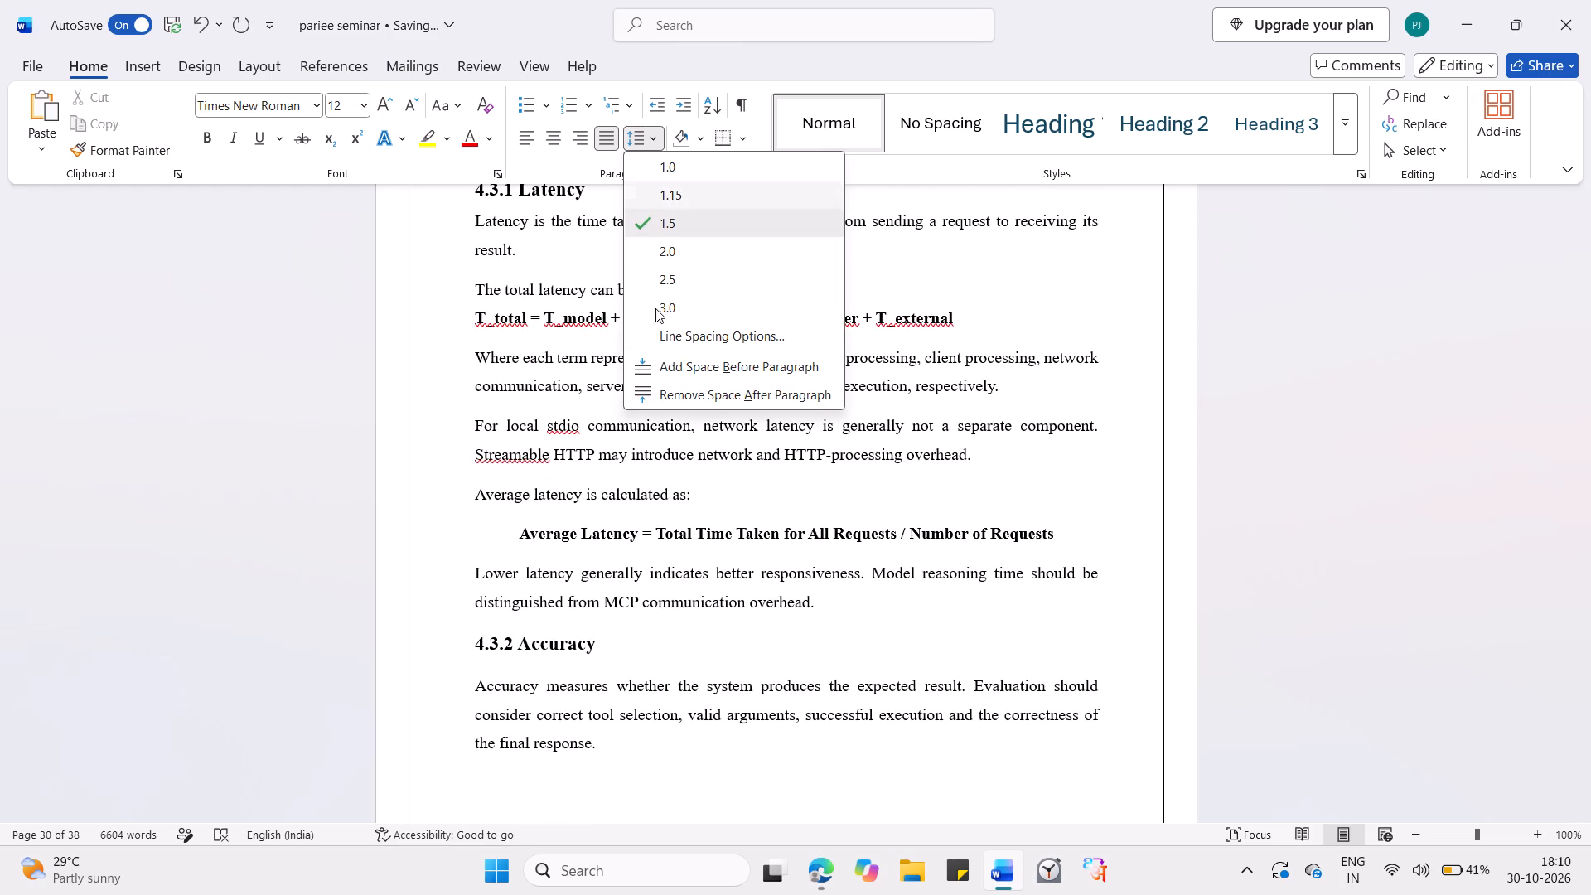
{"action": "left_click", "coordinate": [655, 394]}
Remove the paragraph spacing after the "4.3.2 Accuracy" heading.
{"action": "scroll", "coordinate": [646, 489], "scroll_direction": "down", "scroll_amount": 1}
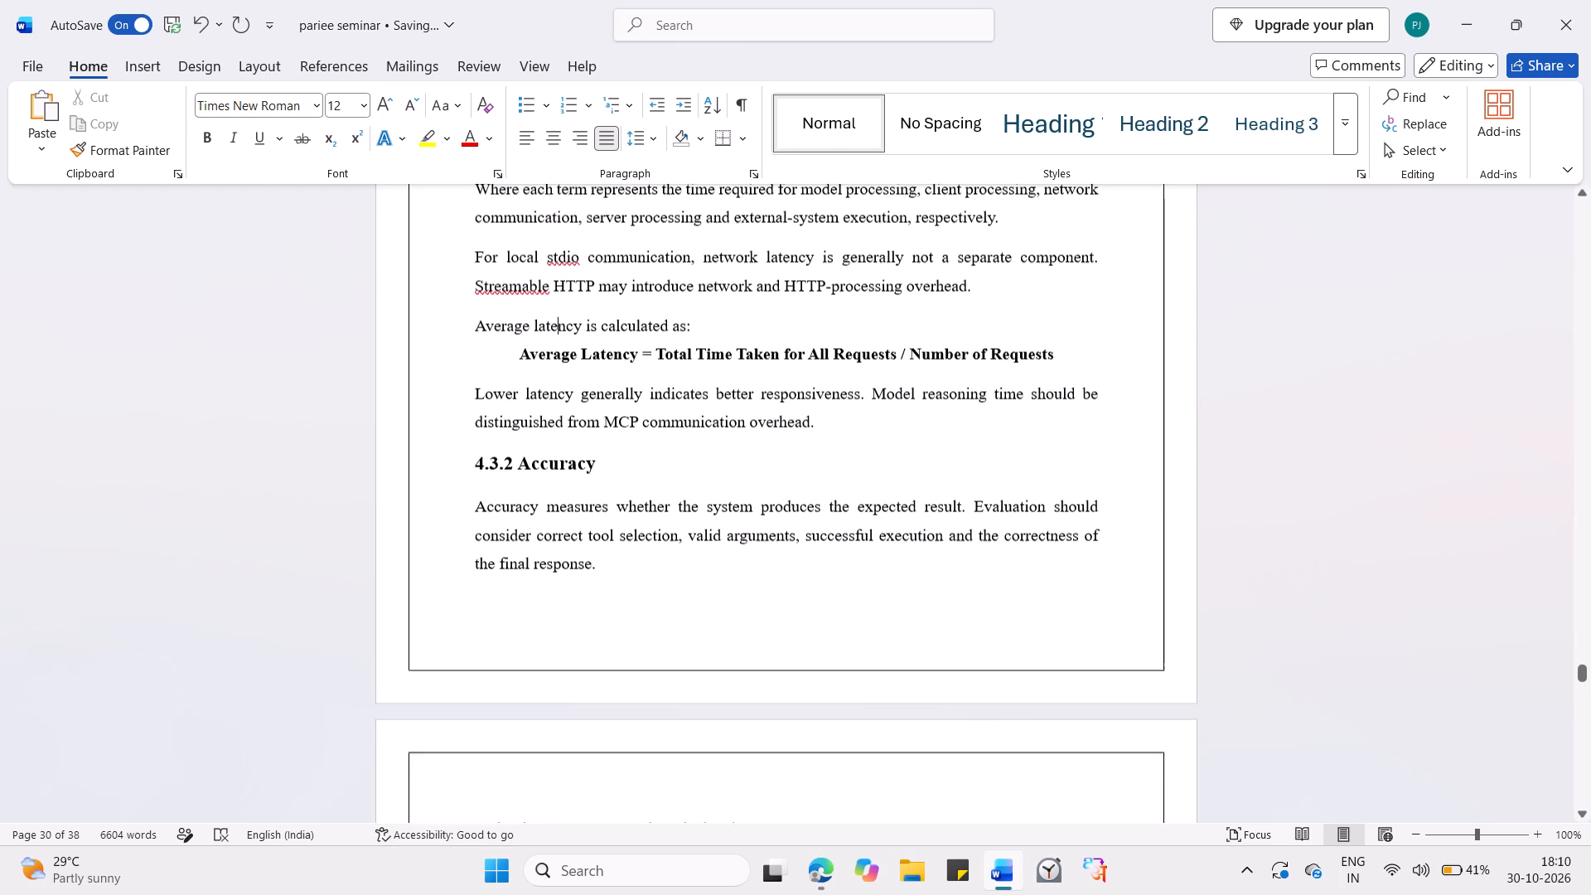
{"action": "scroll", "coordinate": [646, 489], "scroll_direction": "down", "scroll_amount": 1}
{"action": "left_click", "coordinate": [552, 443]}
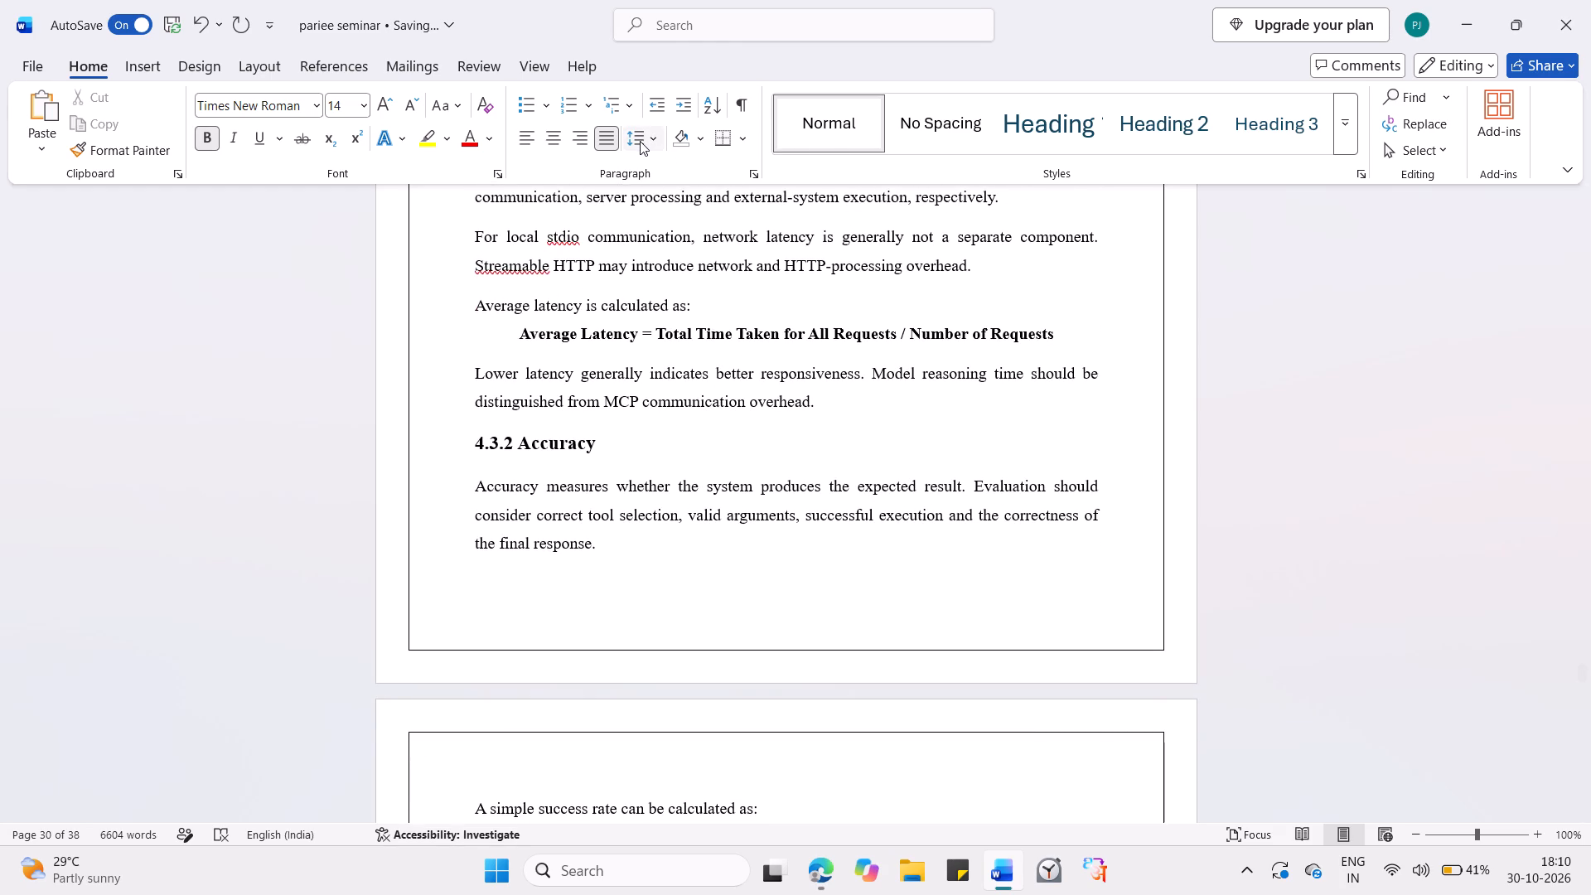
{"action": "left_click", "coordinate": [640, 140]}
{"action": "left_click", "coordinate": [652, 391]}
Remove the paragraph spacing after the "A simple success rate can be calculated as:" line in section 4.3.2.
{"action": "scroll", "coordinate": [652, 391], "scroll_direction": "down", "scroll_amount": 1}
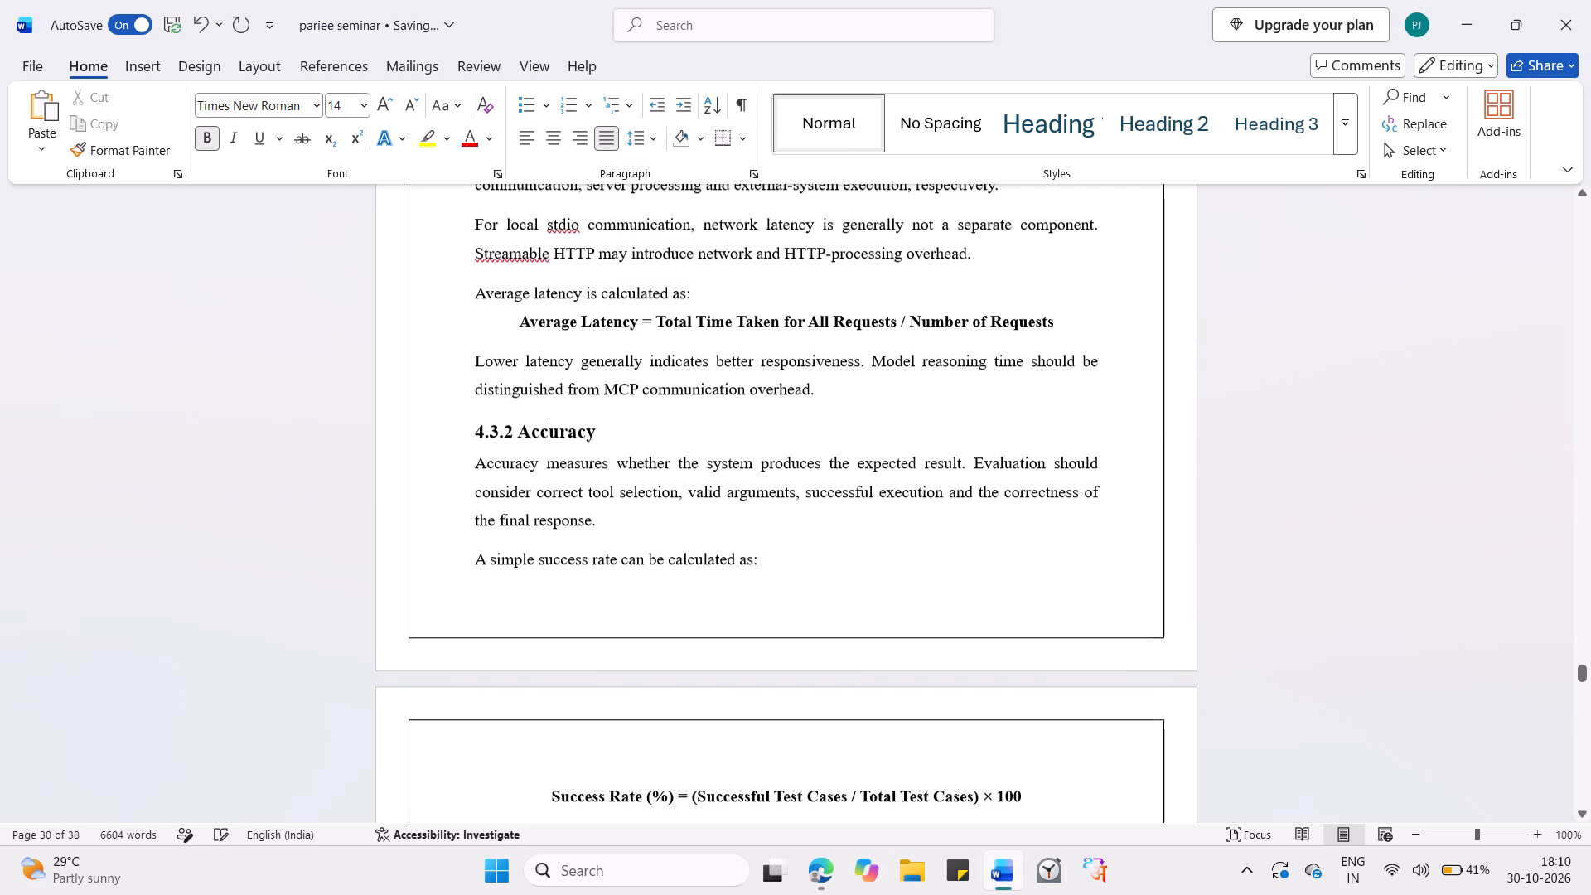
{"action": "scroll", "coordinate": [652, 391], "scroll_direction": "down", "scroll_amount": 1}
{"action": "left_click", "coordinate": [682, 366]}
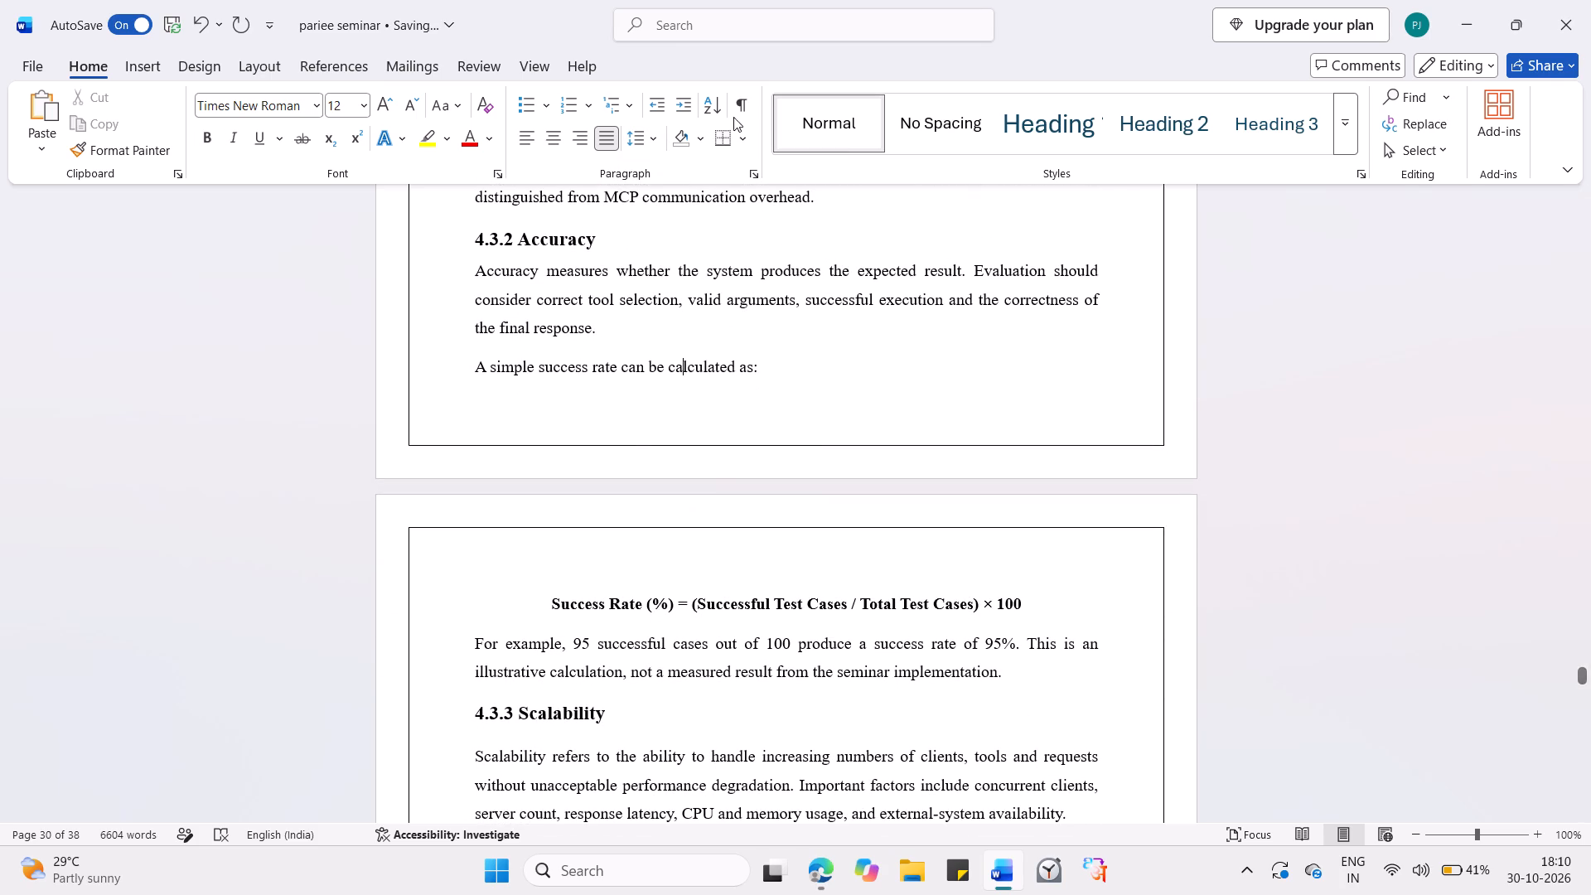
{"action": "left_click", "coordinate": [659, 144]}
{"action": "left_click", "coordinate": [721, 390]}
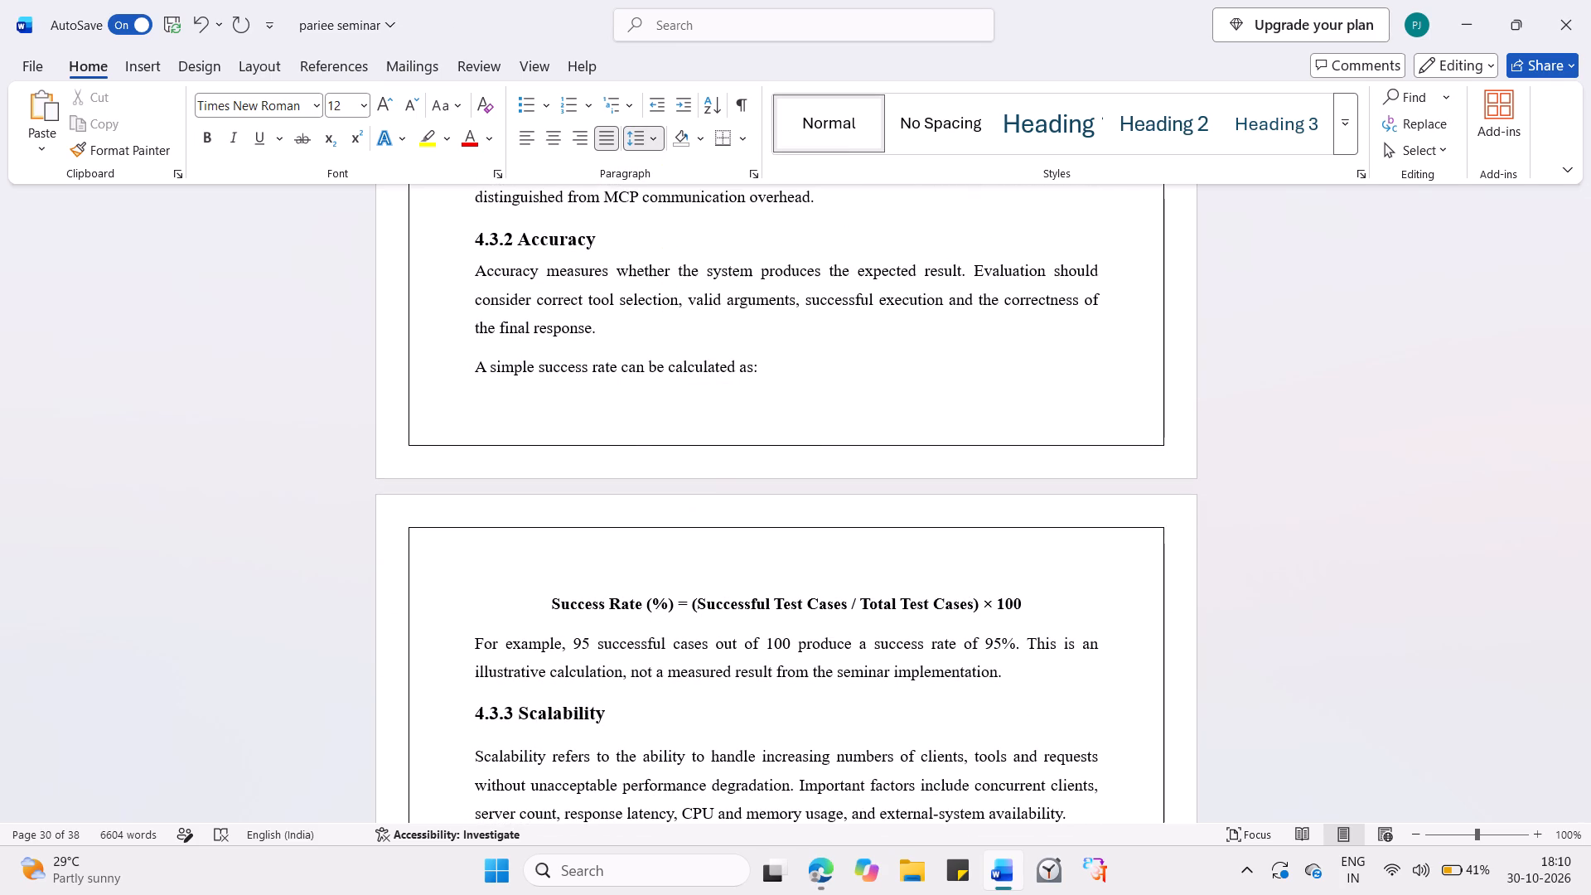
Review the spacing and page break across the Latency, Accuracy and Scalability sections.
{"action": "scroll", "coordinate": [721, 390], "scroll_direction": "up", "scroll_amount": 1}
{"action": "scroll", "coordinate": [721, 390], "scroll_direction": "right", "scroll_amount": 1}
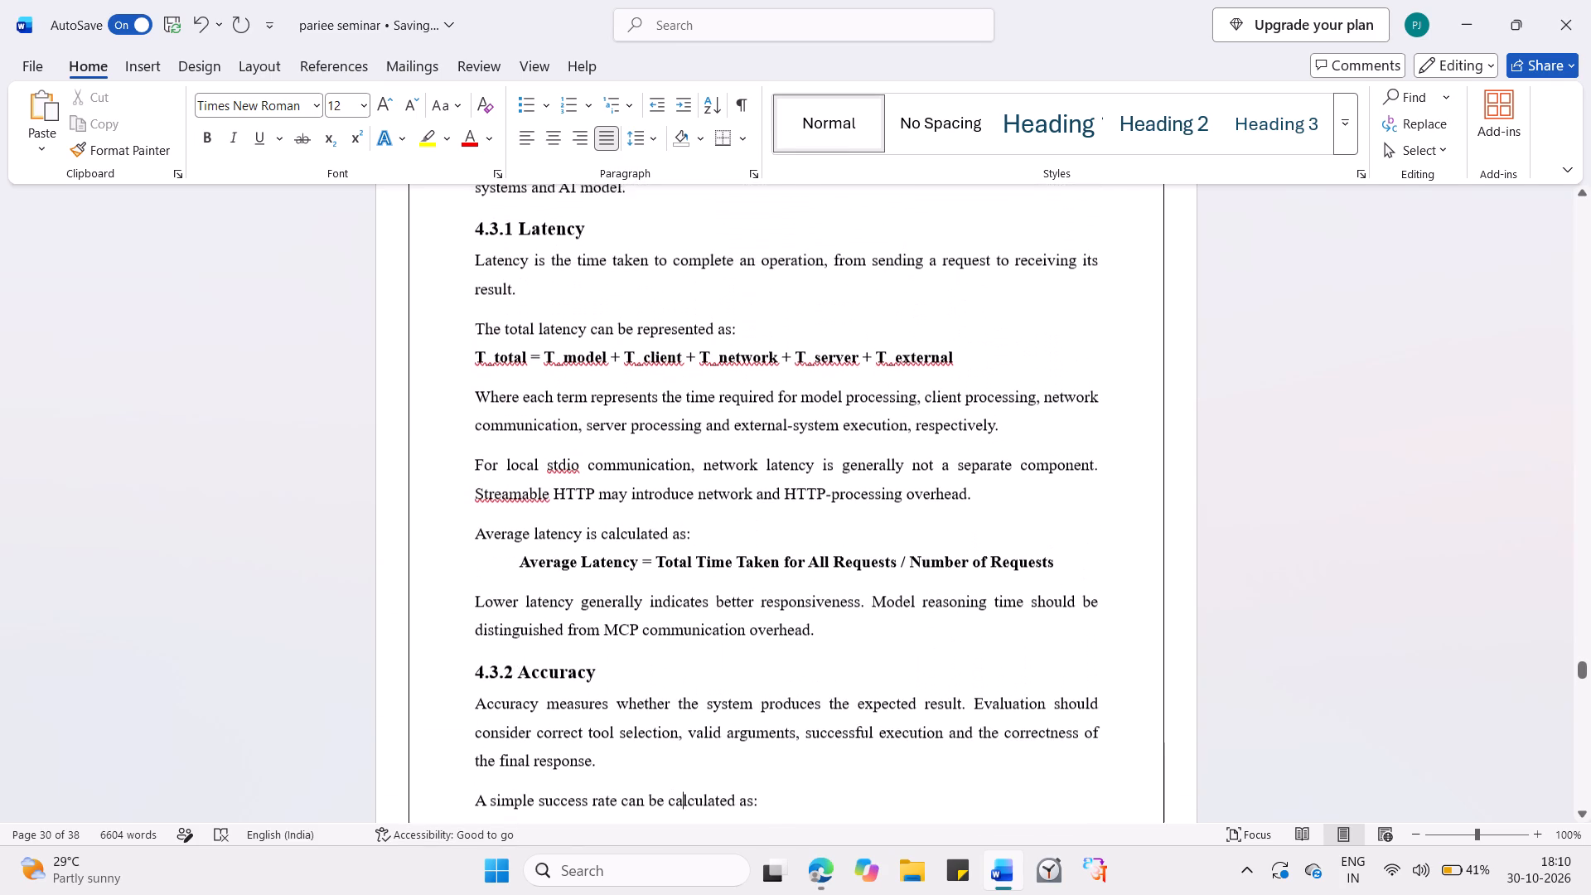
{"action": "scroll", "coordinate": [721, 390], "scroll_direction": "right", "scroll_amount": 3}
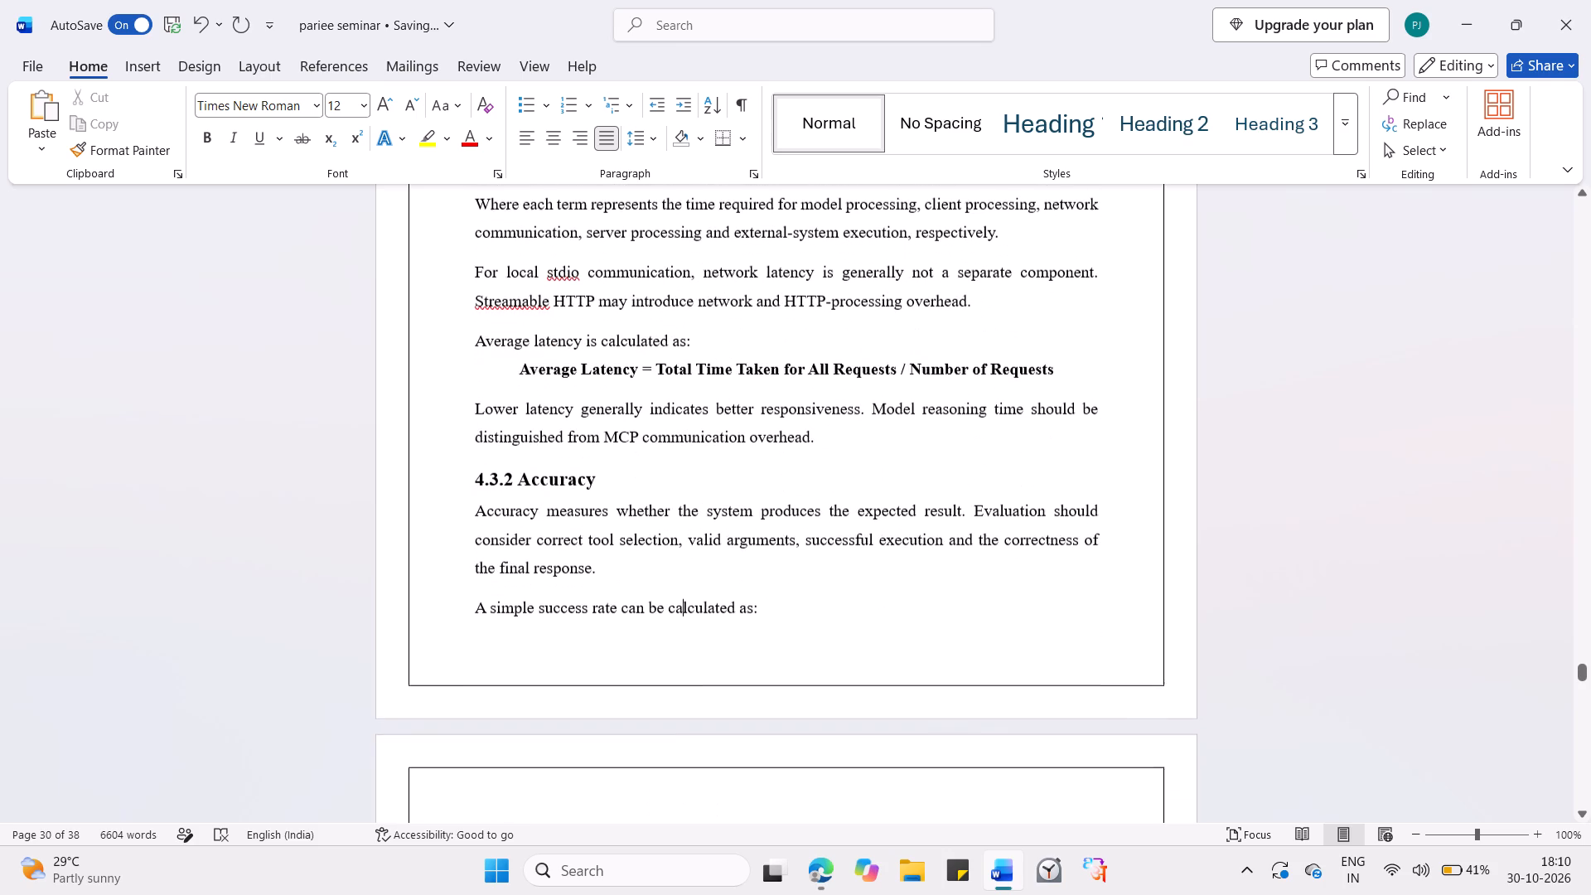
{"action": "scroll", "coordinate": [721, 390], "scroll_direction": "down", "scroll_amount": 2}
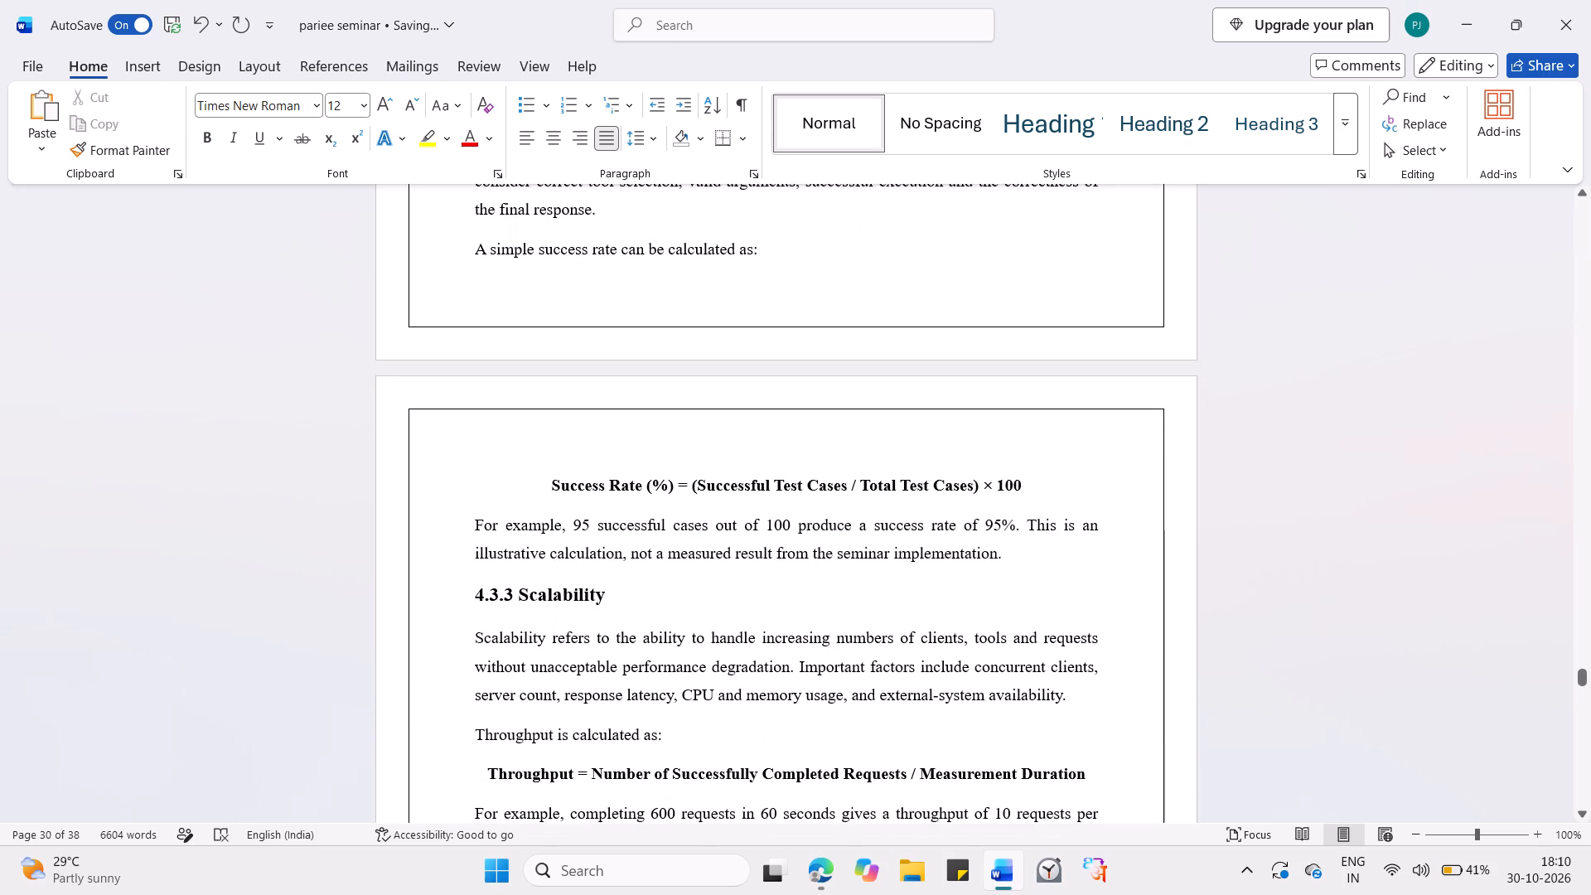
{"action": "scroll", "coordinate": [510, 559], "scroll_direction": "down", "scroll_amount": 1}
{"action": "scroll", "coordinate": [510, 559], "scroll_direction": "up", "scroll_amount": 2}
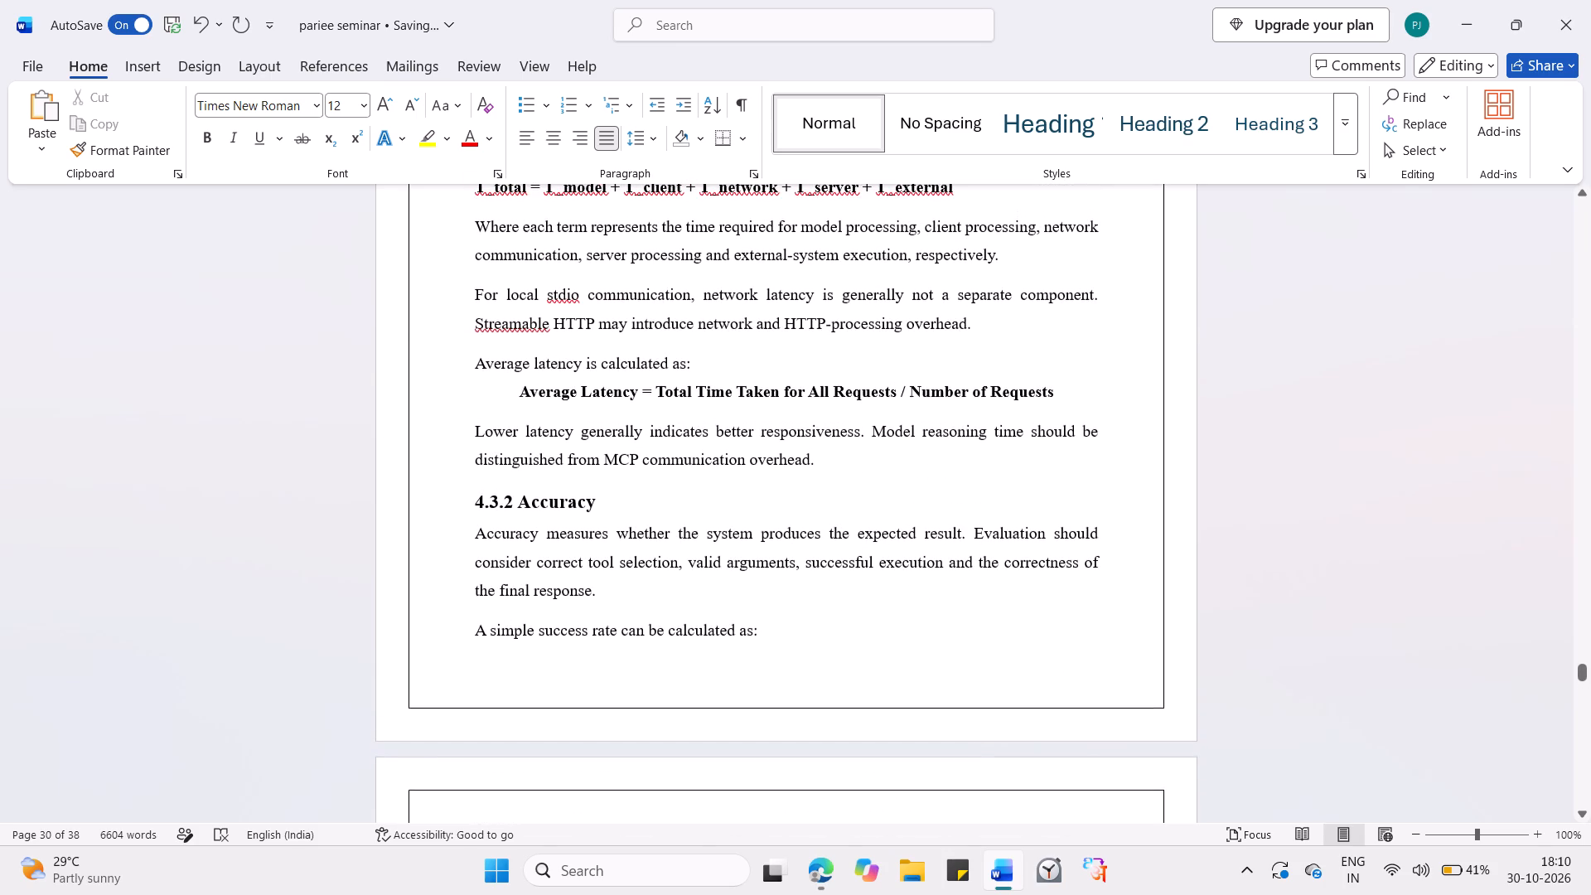
{"action": "scroll", "coordinate": [510, 559], "scroll_direction": "up", "scroll_amount": 2}
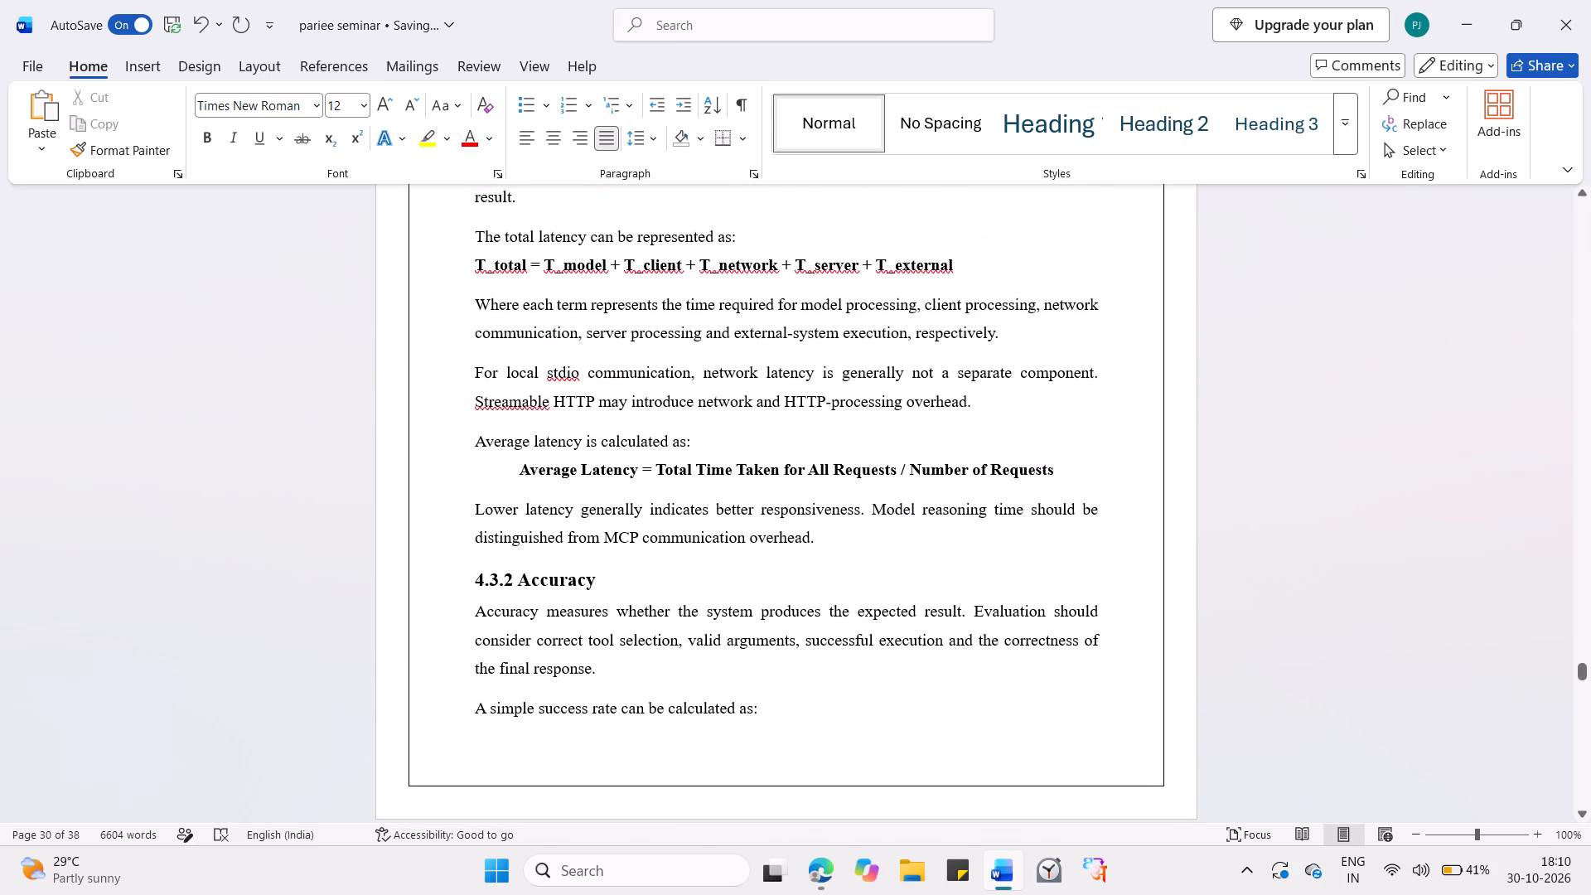
{"action": "scroll", "coordinate": [510, 559], "scroll_direction": "up", "scroll_amount": 2}
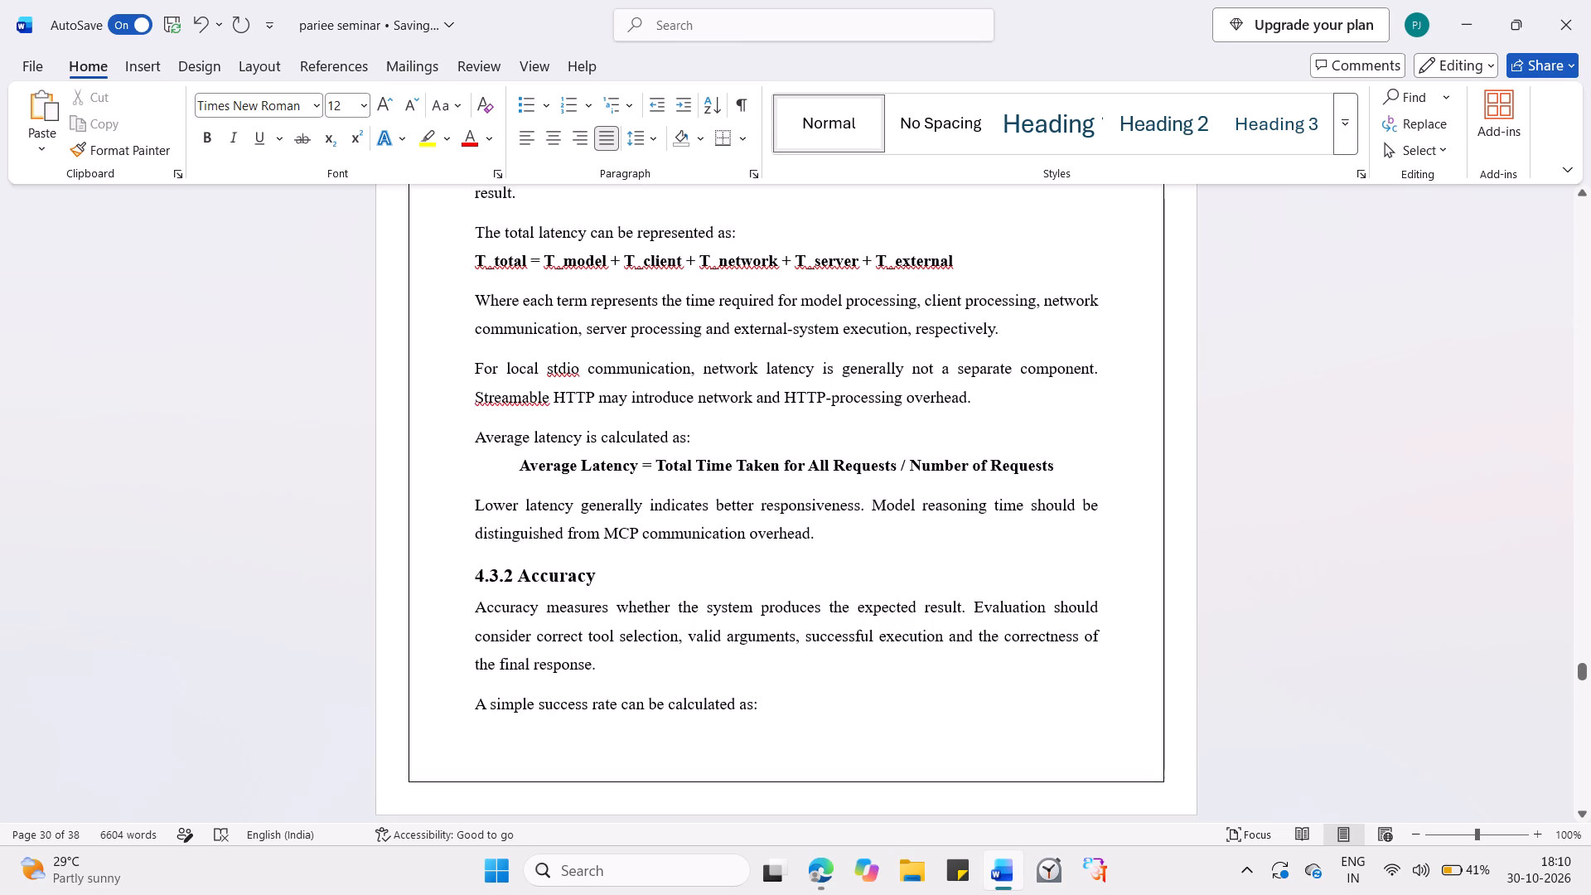
{"action": "scroll", "coordinate": [510, 559], "scroll_direction": "up", "scroll_amount": 2}
{"action": "scroll", "coordinate": [510, 559], "scroll_direction": "right", "scroll_amount": 2}
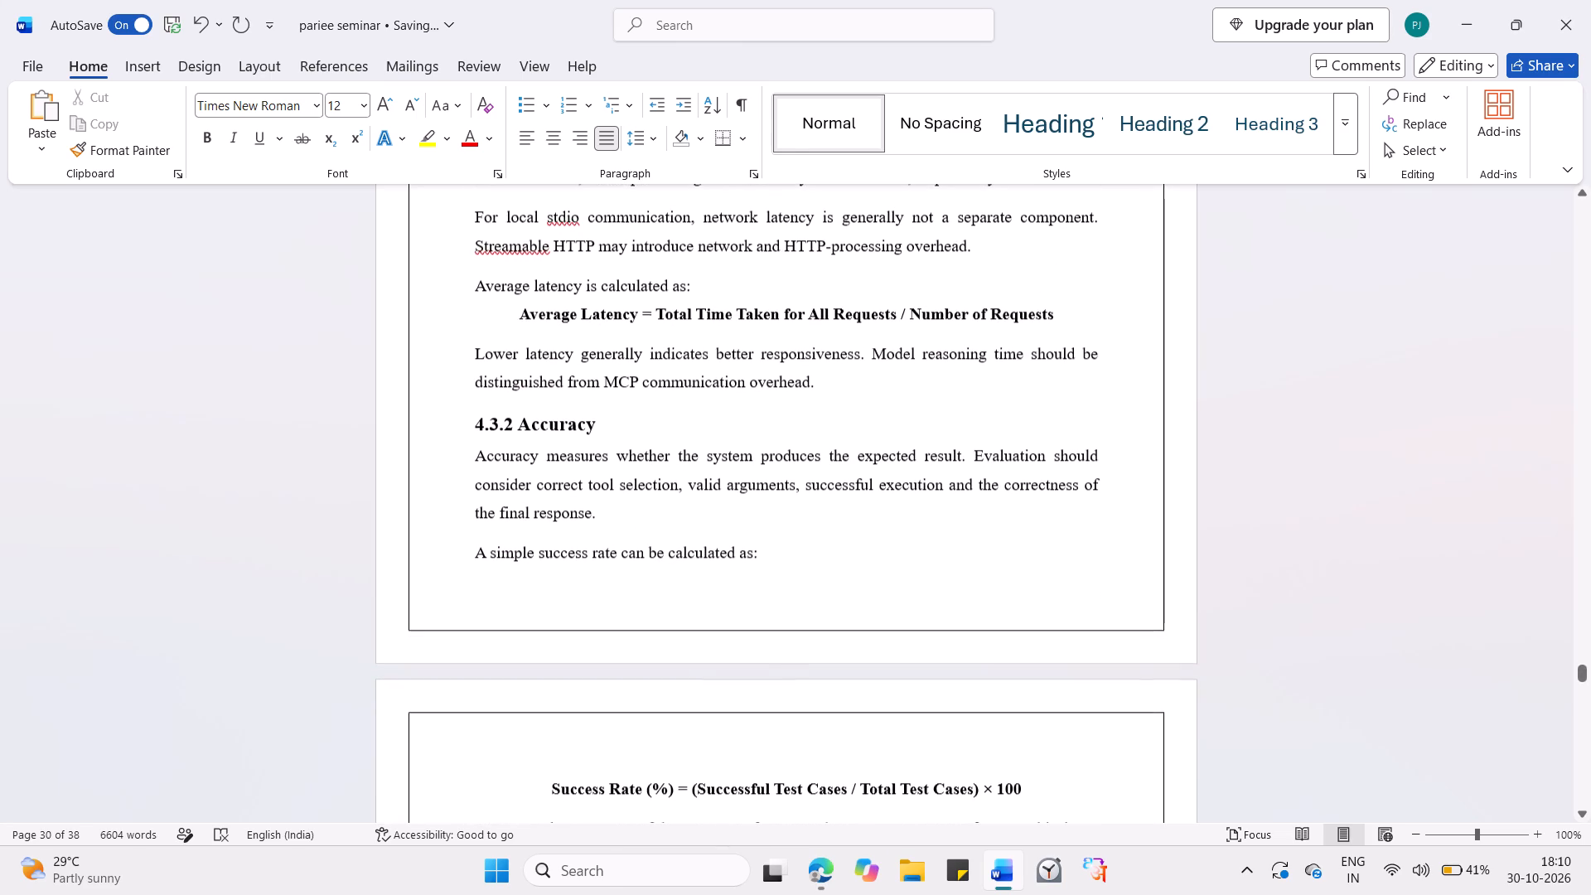
Remove the paragraph spacing after the "4.3.3 Scalability" heading.
{"action": "scroll", "coordinate": [510, 559], "scroll_direction": "down", "scroll_amount": 3}
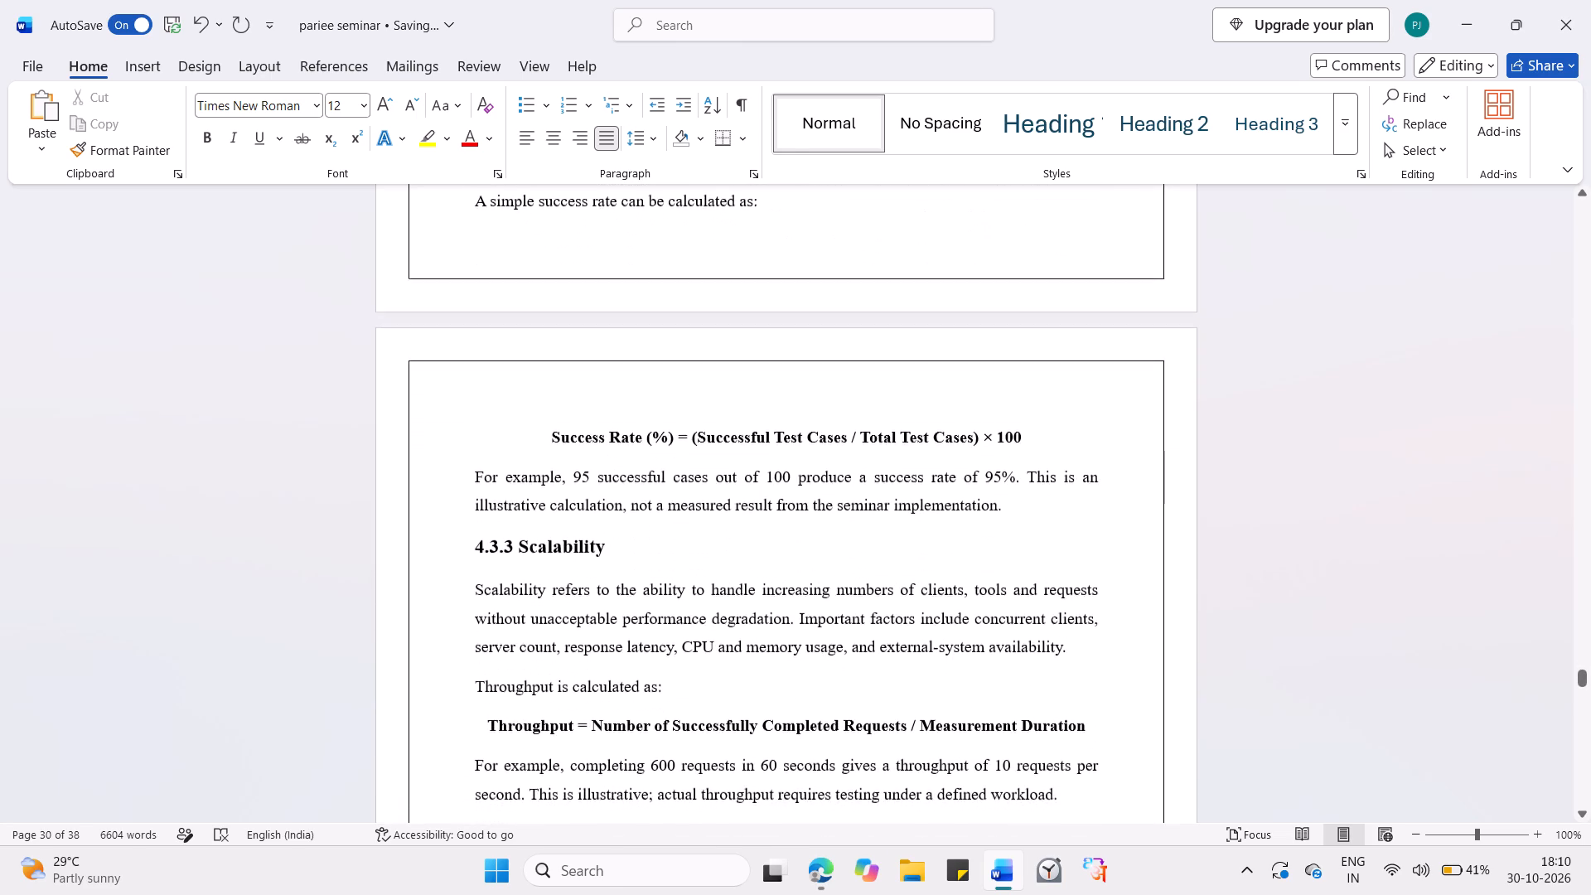
{"action": "scroll", "coordinate": [604, 619], "scroll_direction": "down", "scroll_amount": 1}
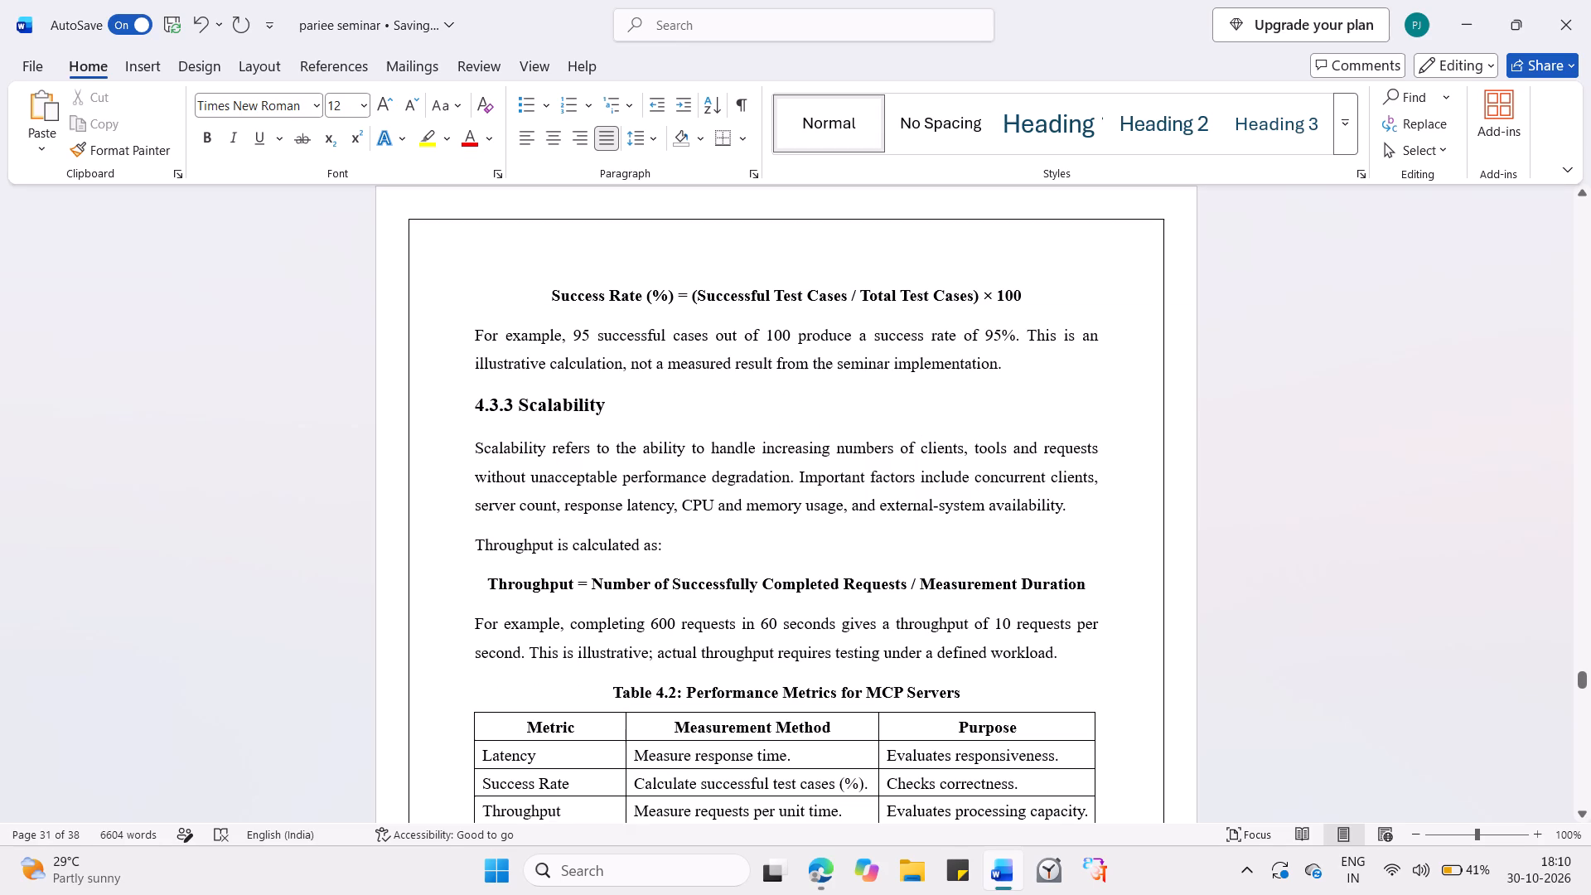
{"action": "left_click", "coordinate": [548, 401]}
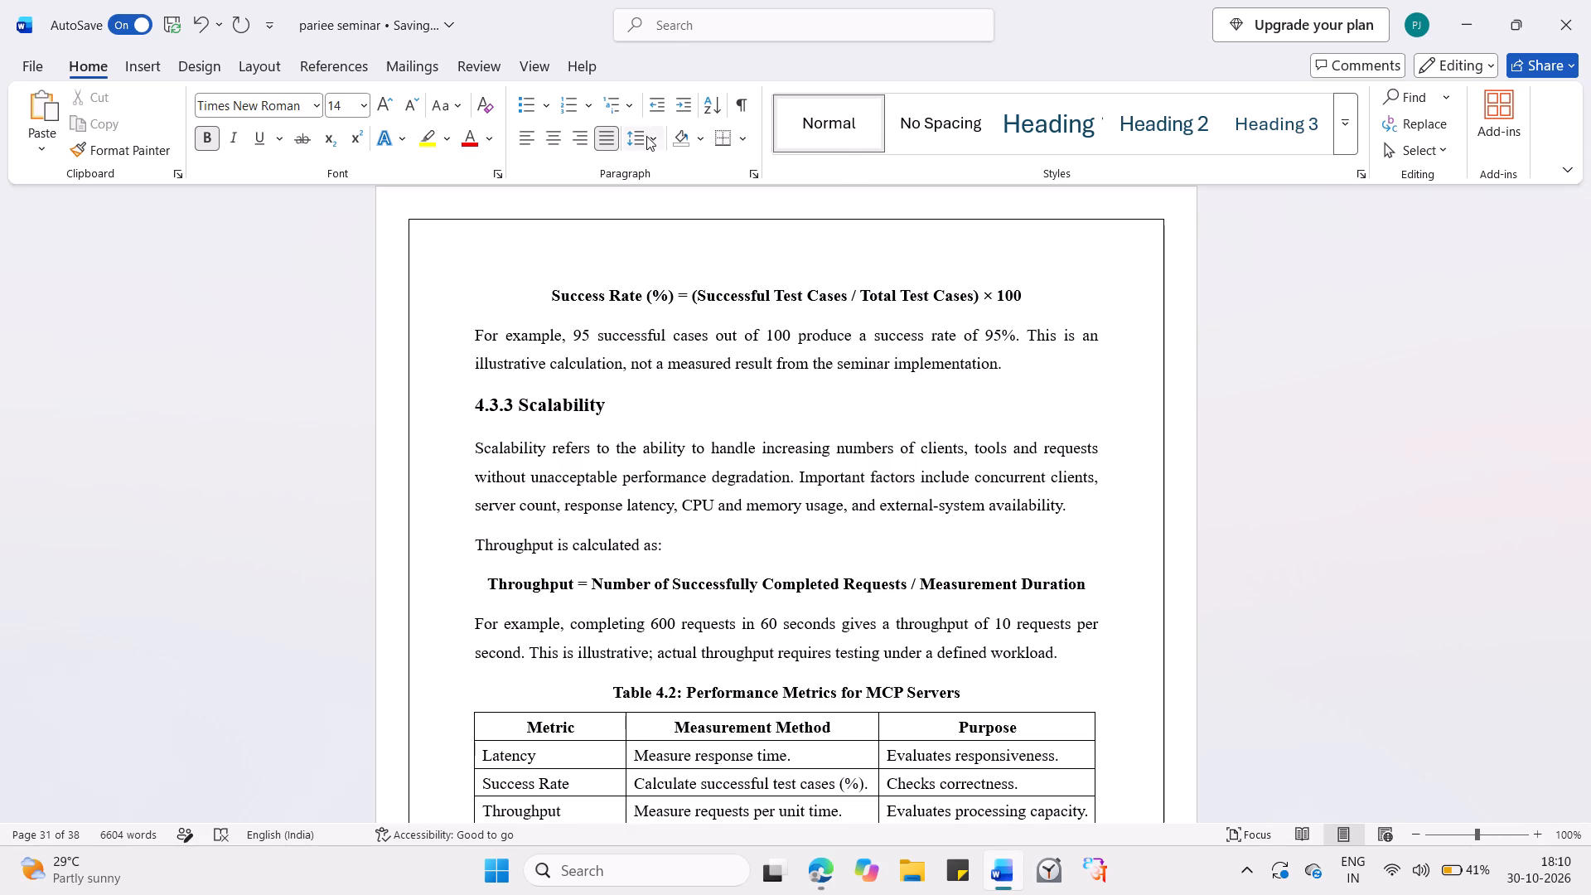
{"action": "left_click", "coordinate": [647, 136]}
{"action": "left_click", "coordinate": [665, 394]}
Remove the paragraph spacing after the "Throughput is calculated as:" line in section 4.3.3.
{"action": "scroll", "coordinate": [665, 394], "scroll_direction": "up", "scroll_amount": 1}
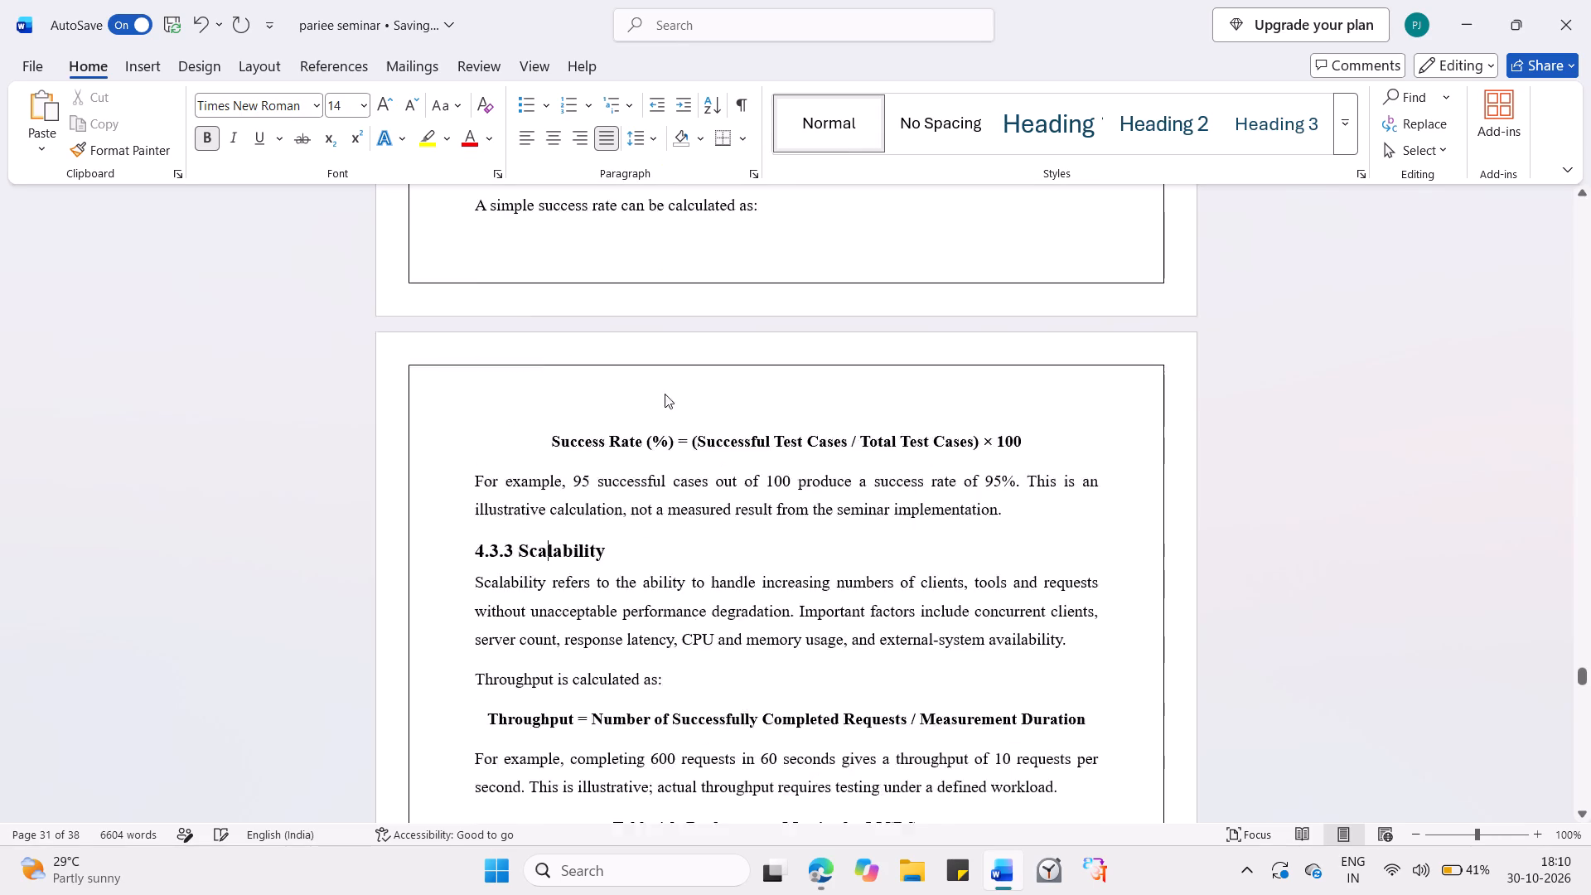
{"action": "scroll", "coordinate": [665, 394], "scroll_direction": "up", "scroll_amount": 2}
{"action": "scroll", "coordinate": [665, 394], "scroll_direction": "down", "scroll_amount": 2}
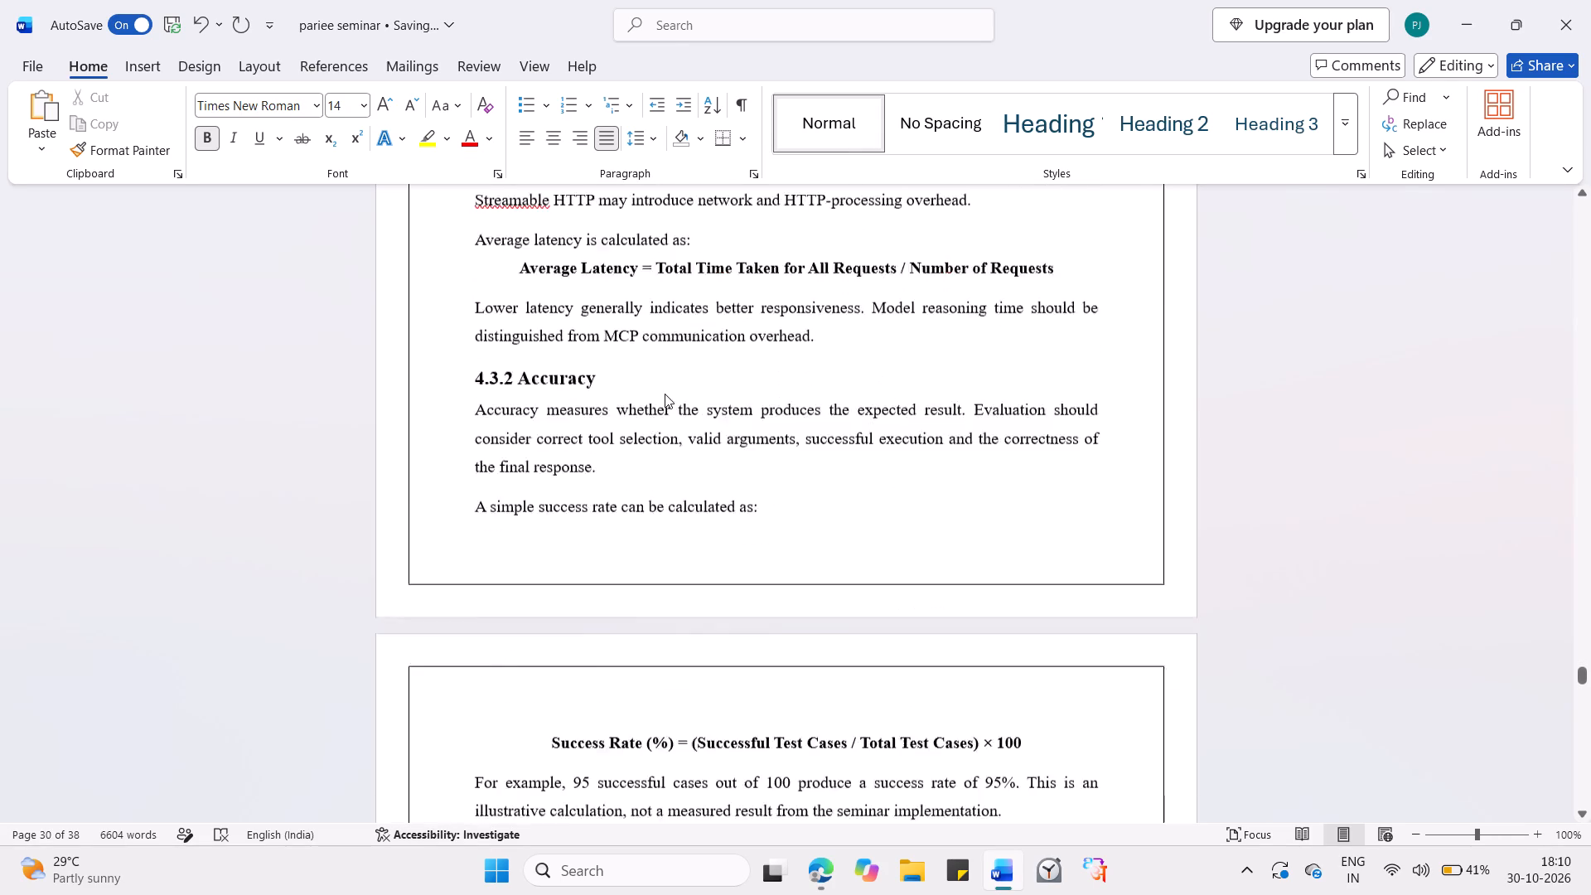
{"action": "scroll", "coordinate": [665, 394], "scroll_direction": "down", "scroll_amount": 2}
{"action": "left_click", "coordinate": [573, 541]}
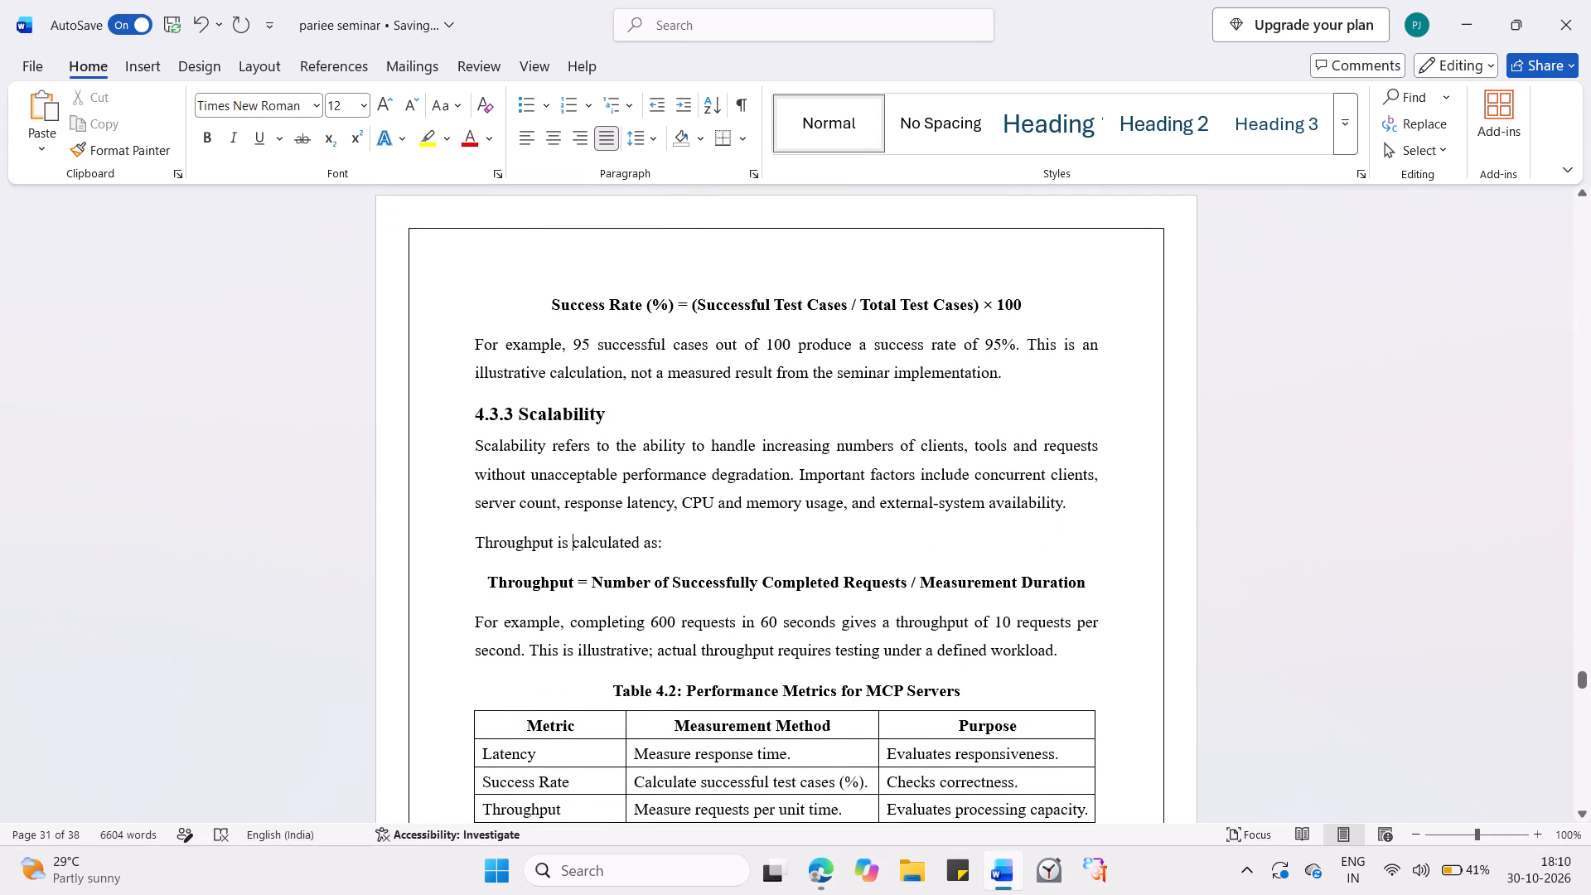
{"action": "left_click", "coordinate": [647, 132]}
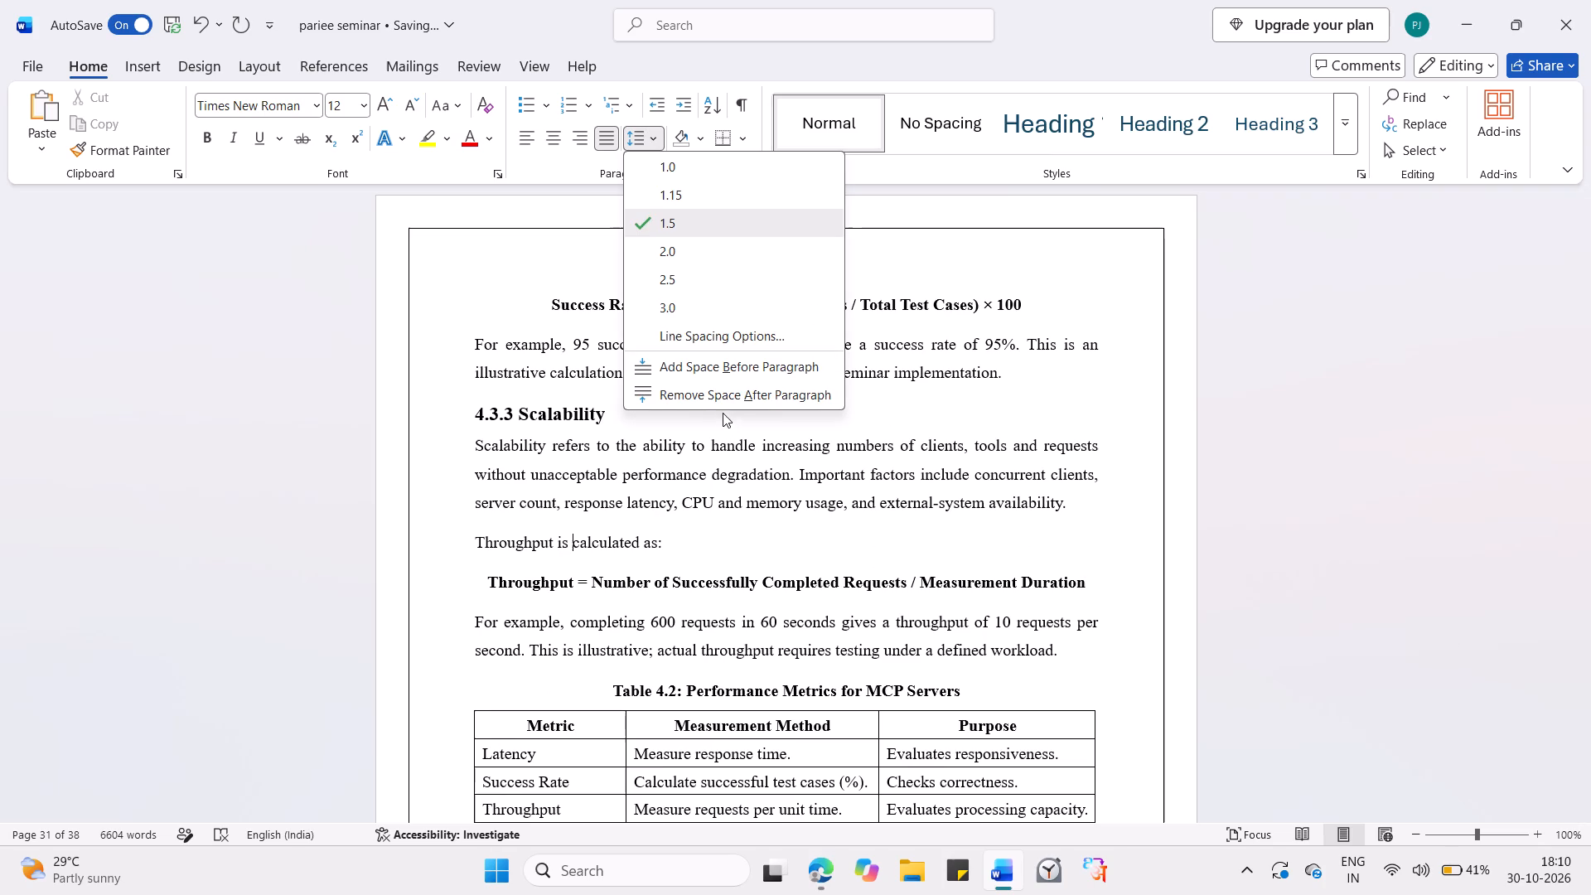
{"action": "left_click", "coordinate": [730, 393]}
Review the layout of sections 4.3 and 4.4, including the text around Tables 4.2 and 4.4.
{"action": "scroll", "coordinate": [723, 515], "scroll_direction": "down", "scroll_amount": 1}
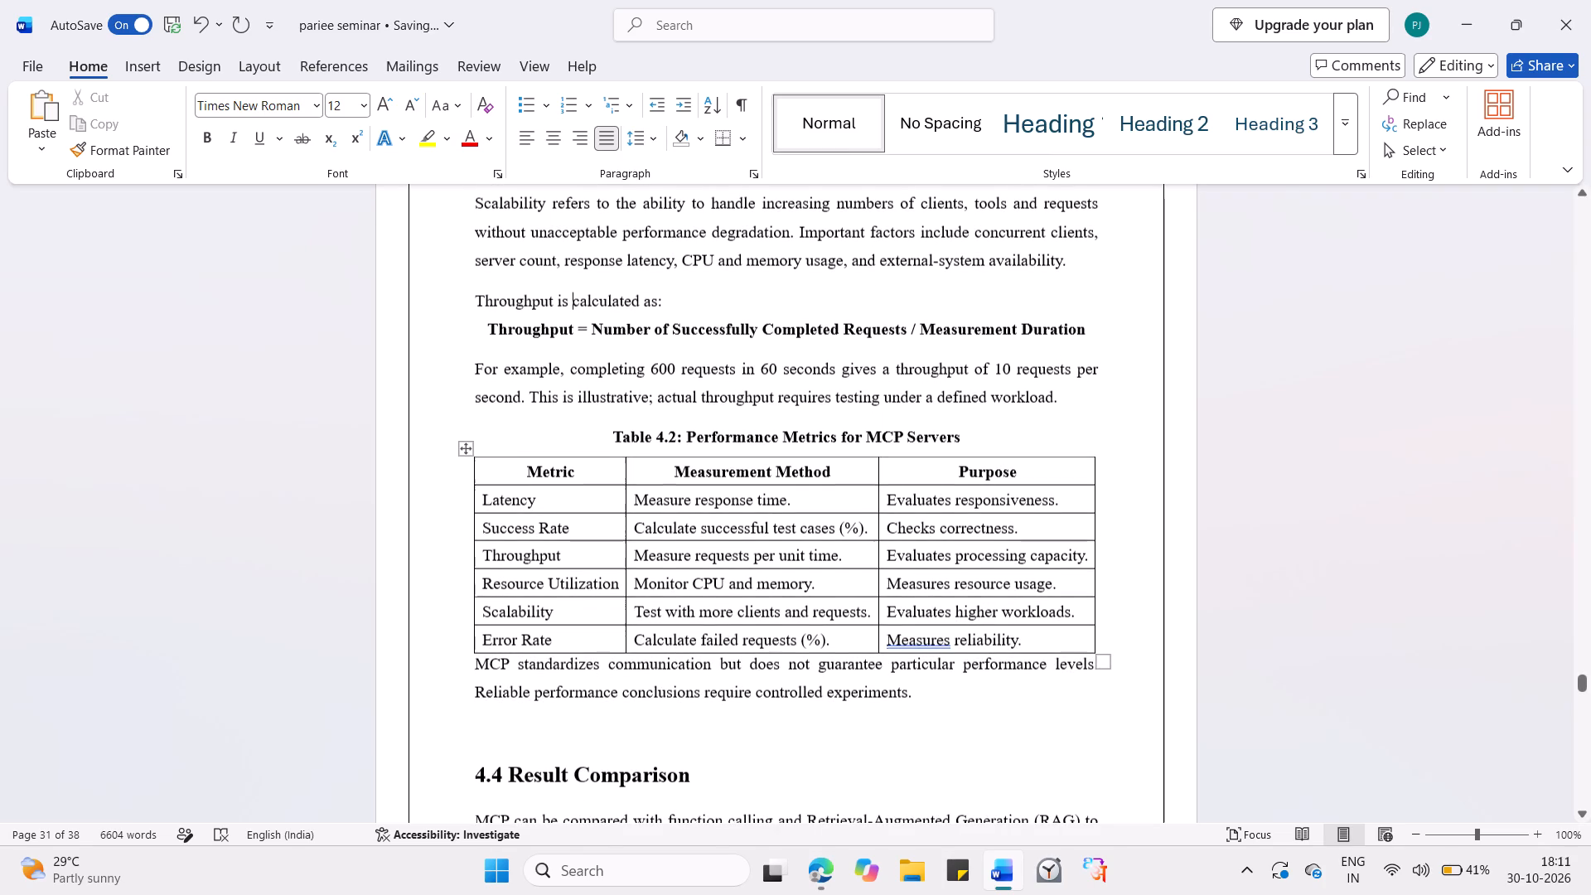
{"action": "scroll", "coordinate": [723, 515], "scroll_direction": "down", "scroll_amount": 7}
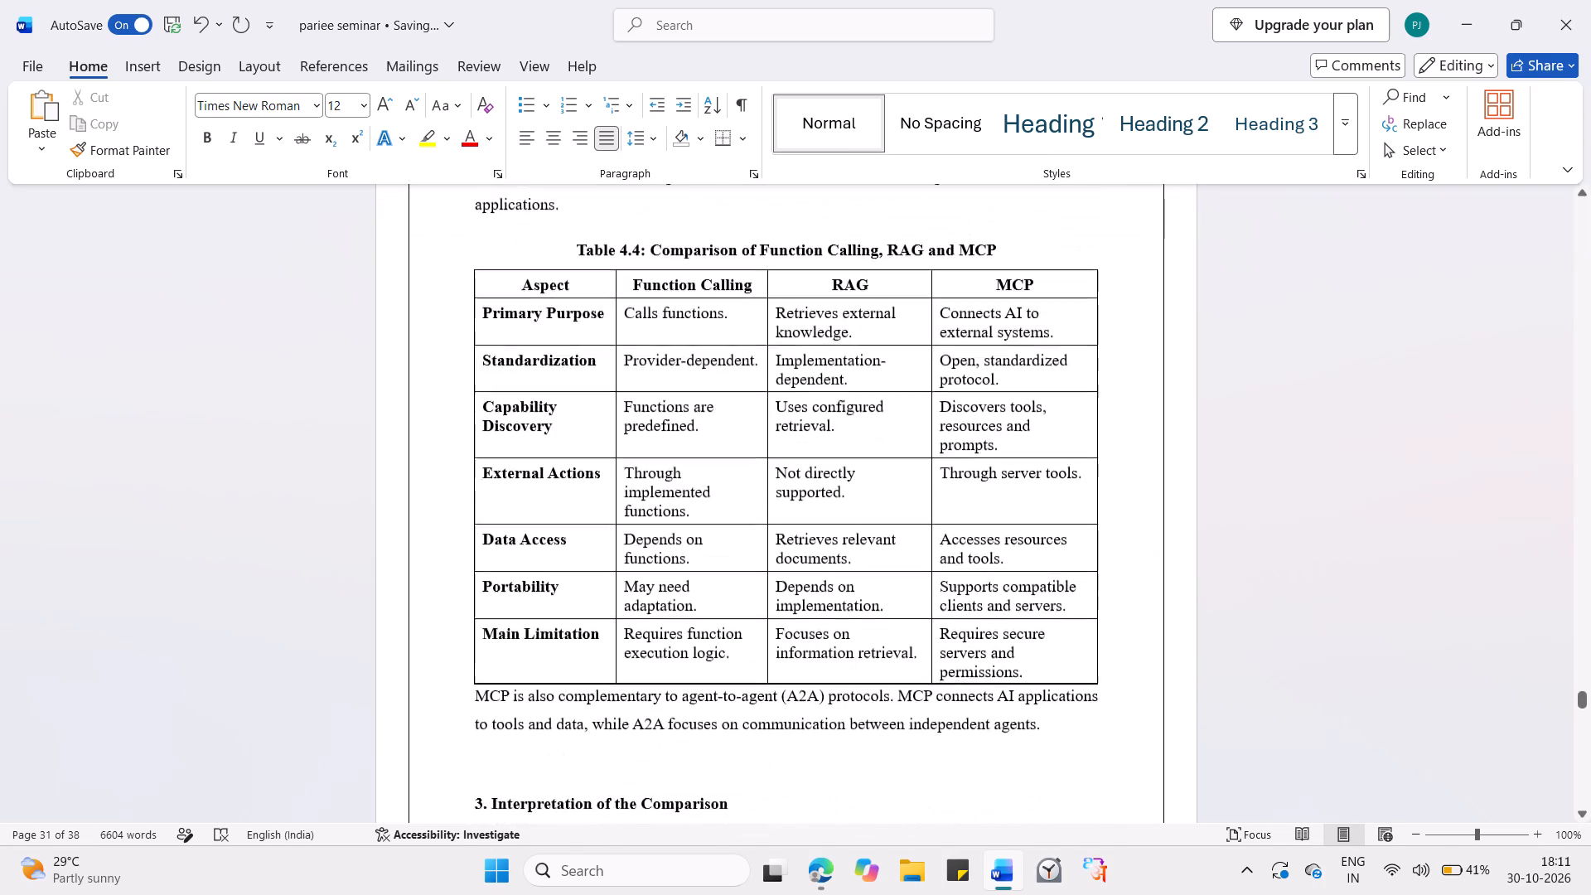
{"action": "scroll", "coordinate": [723, 515], "scroll_direction": "down", "scroll_amount": 3}
{"action": "scroll", "coordinate": [723, 515], "scroll_direction": "up", "scroll_amount": 2}
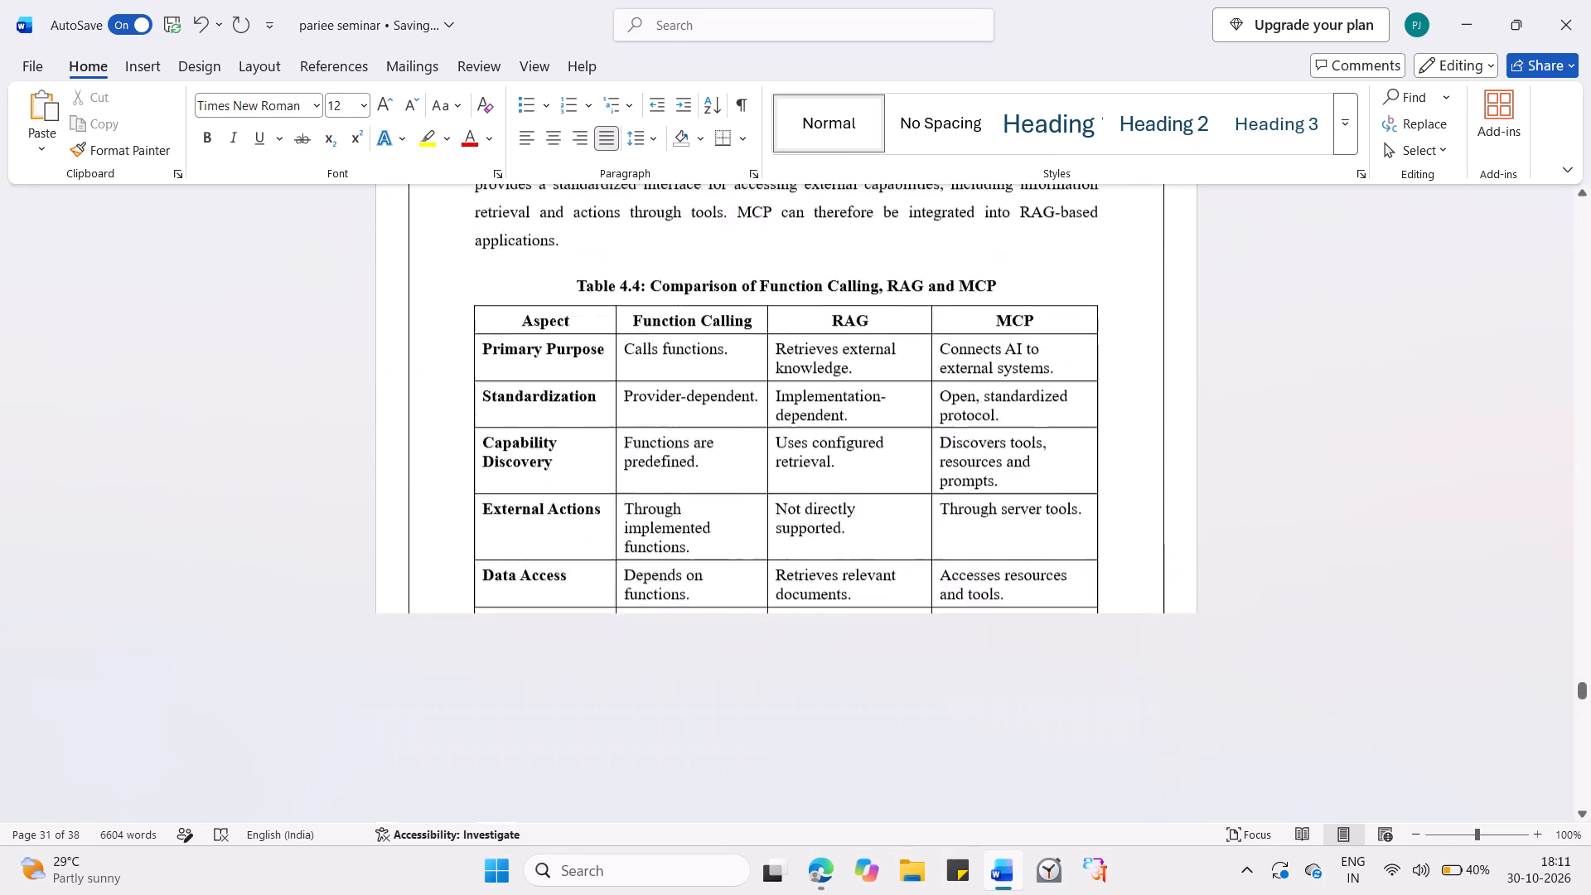
{"action": "scroll", "coordinate": [723, 515], "scroll_direction": "up", "scroll_amount": 3}
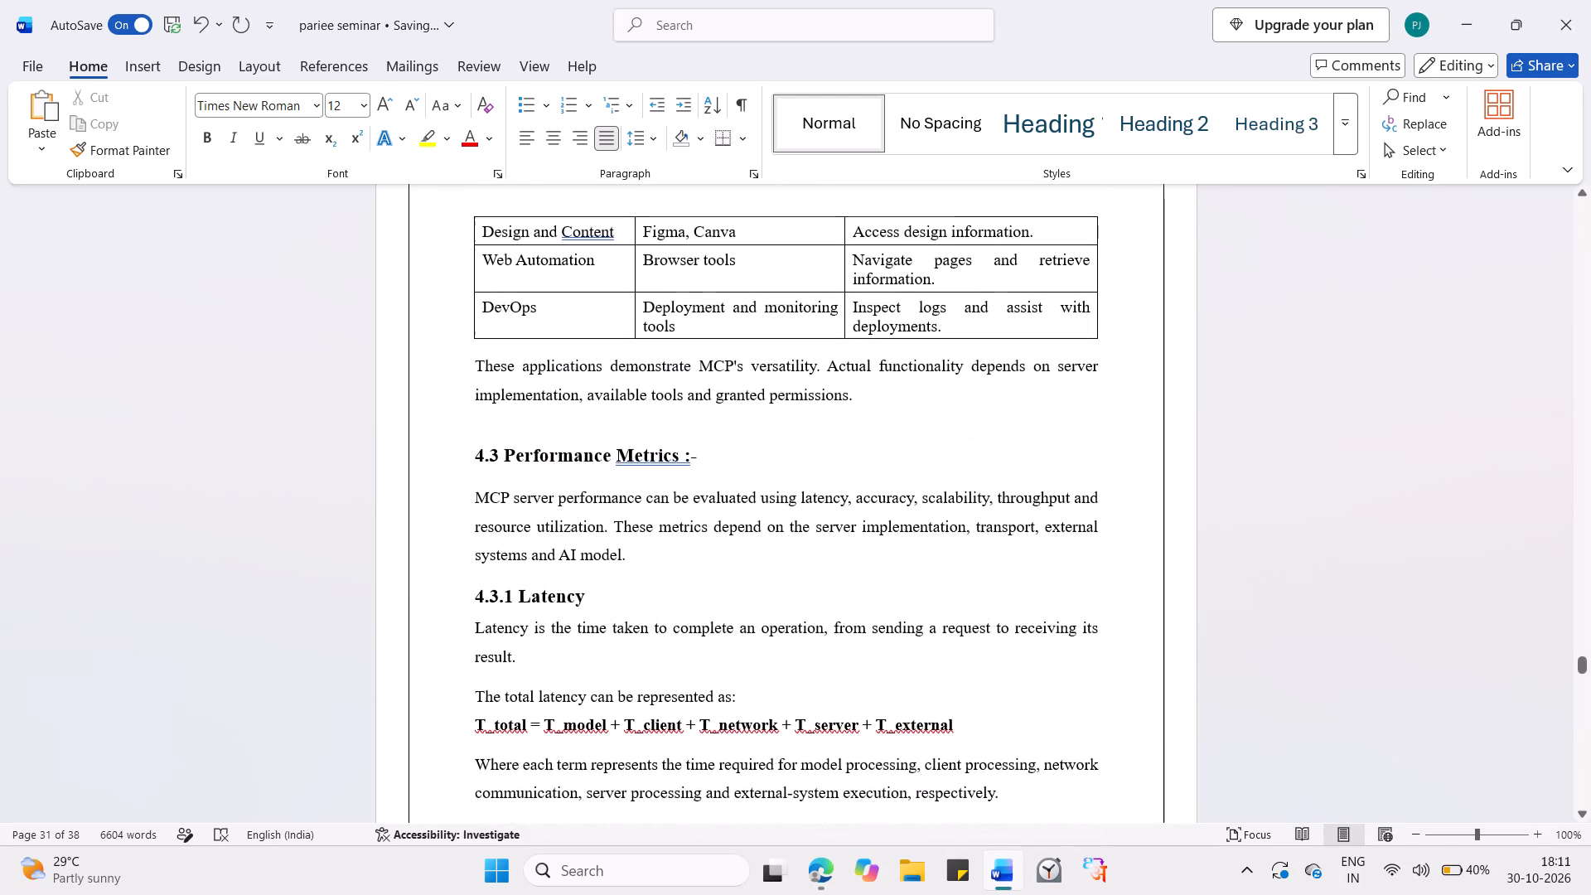
{"action": "scroll", "coordinate": [723, 515], "scroll_direction": "down", "scroll_amount": 2}
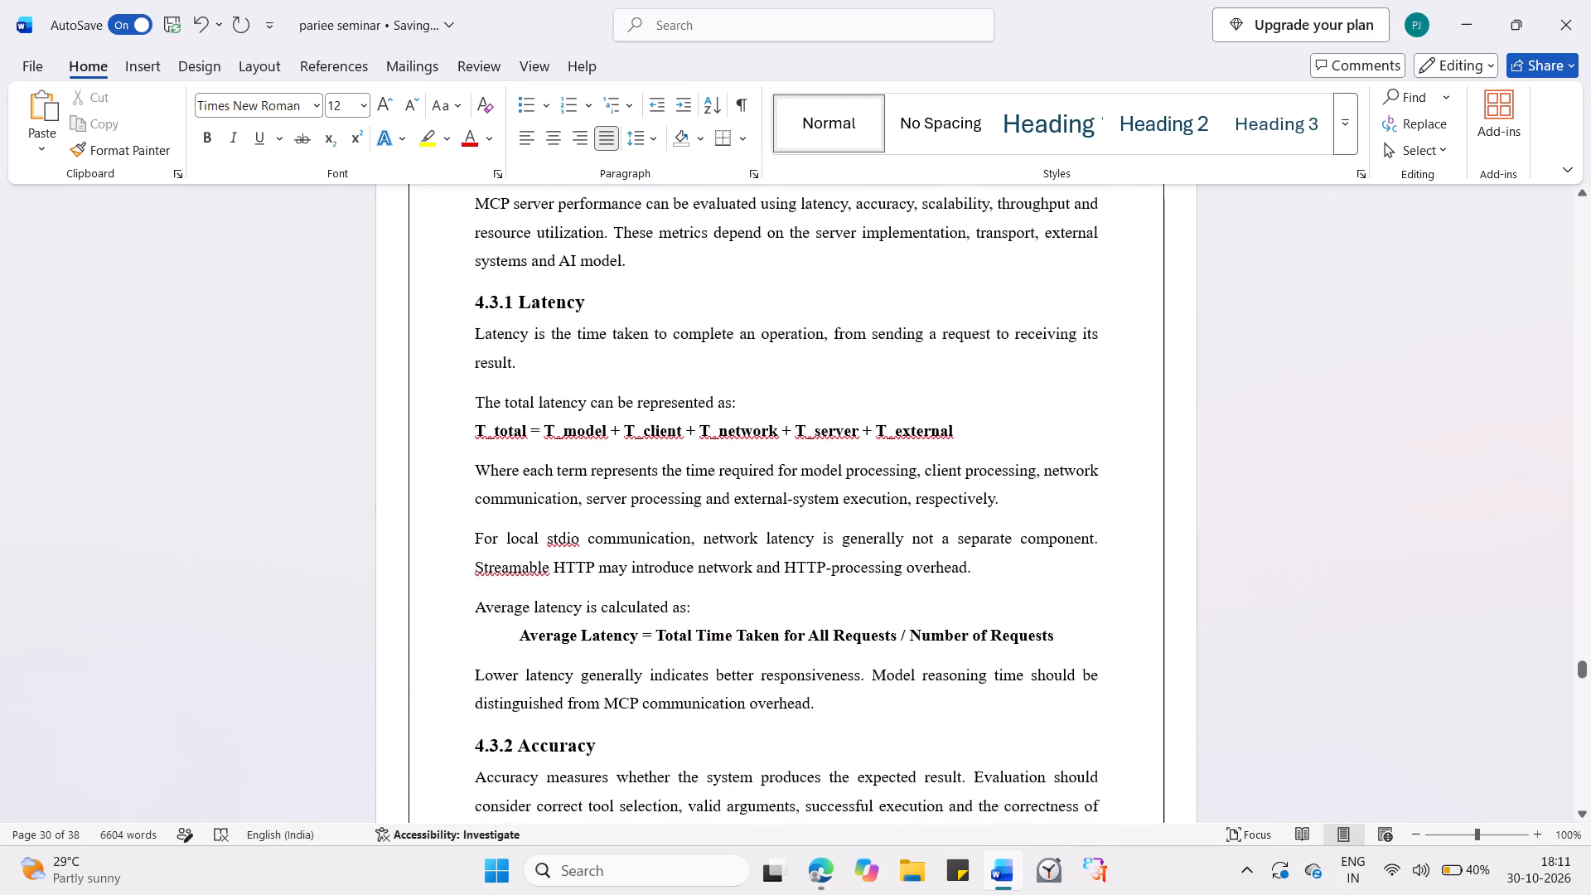
{"action": "scroll", "coordinate": [723, 515], "scroll_direction": "down", "scroll_amount": 1}
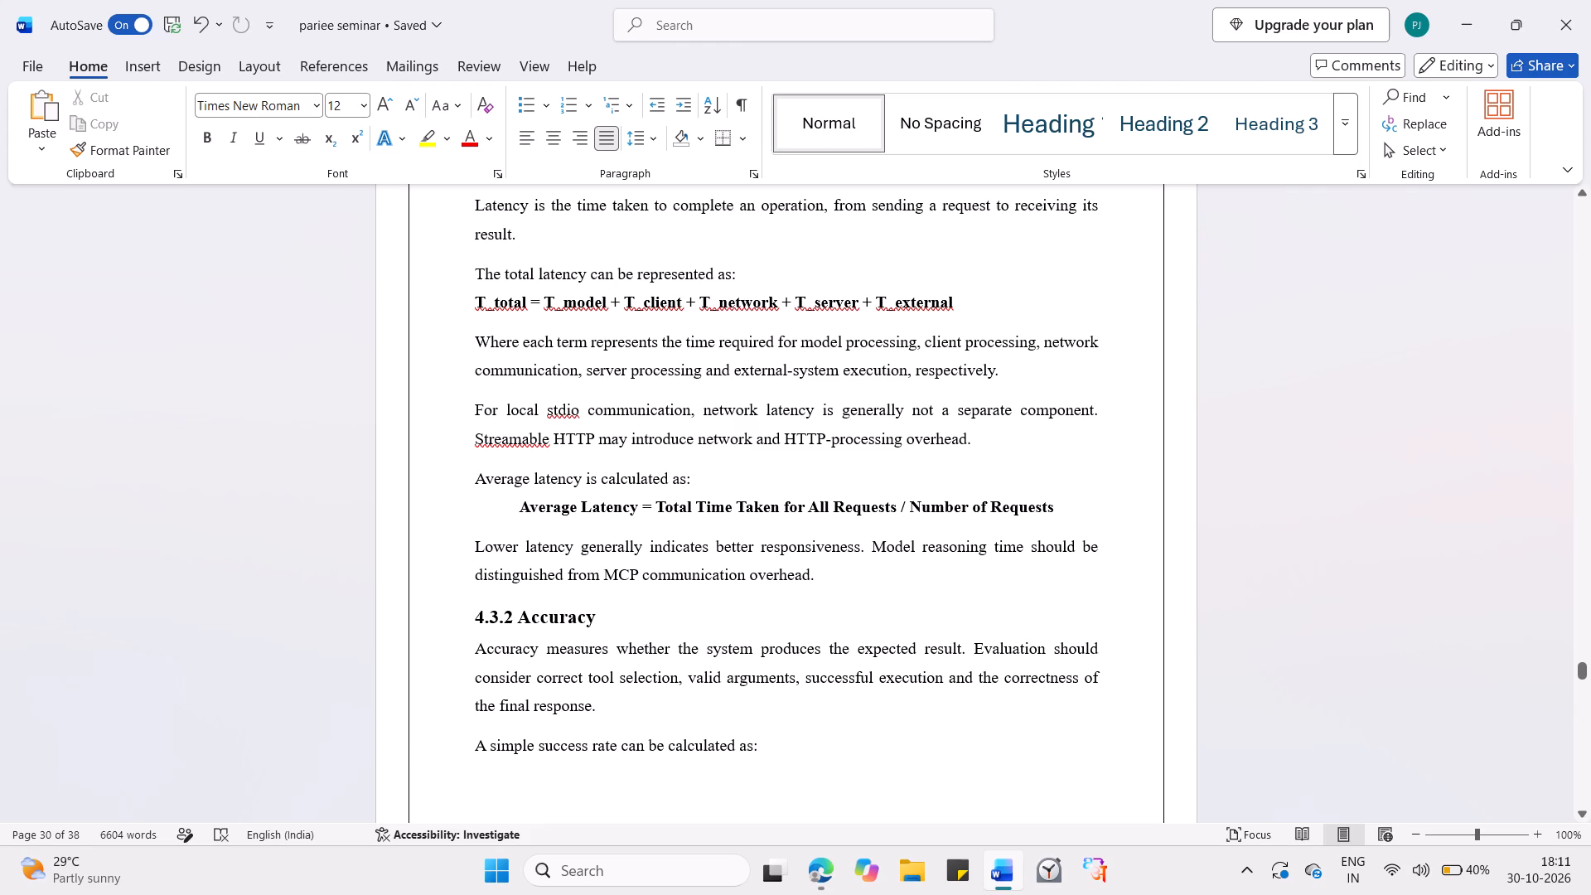
{"action": "scroll", "coordinate": [855, 374], "scroll_direction": "up", "scroll_amount": 1}
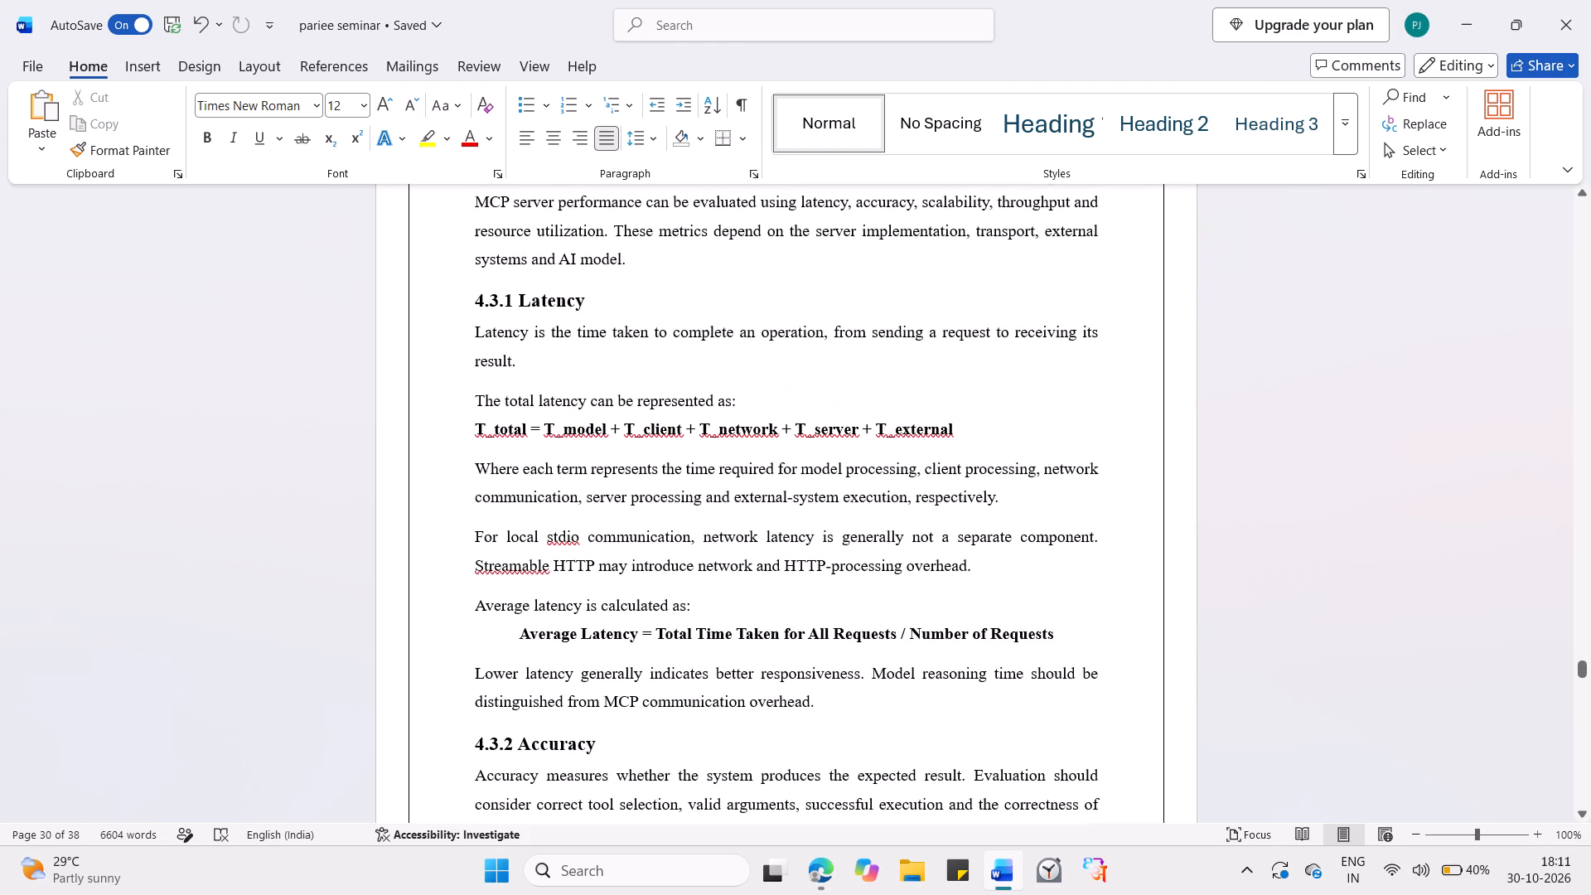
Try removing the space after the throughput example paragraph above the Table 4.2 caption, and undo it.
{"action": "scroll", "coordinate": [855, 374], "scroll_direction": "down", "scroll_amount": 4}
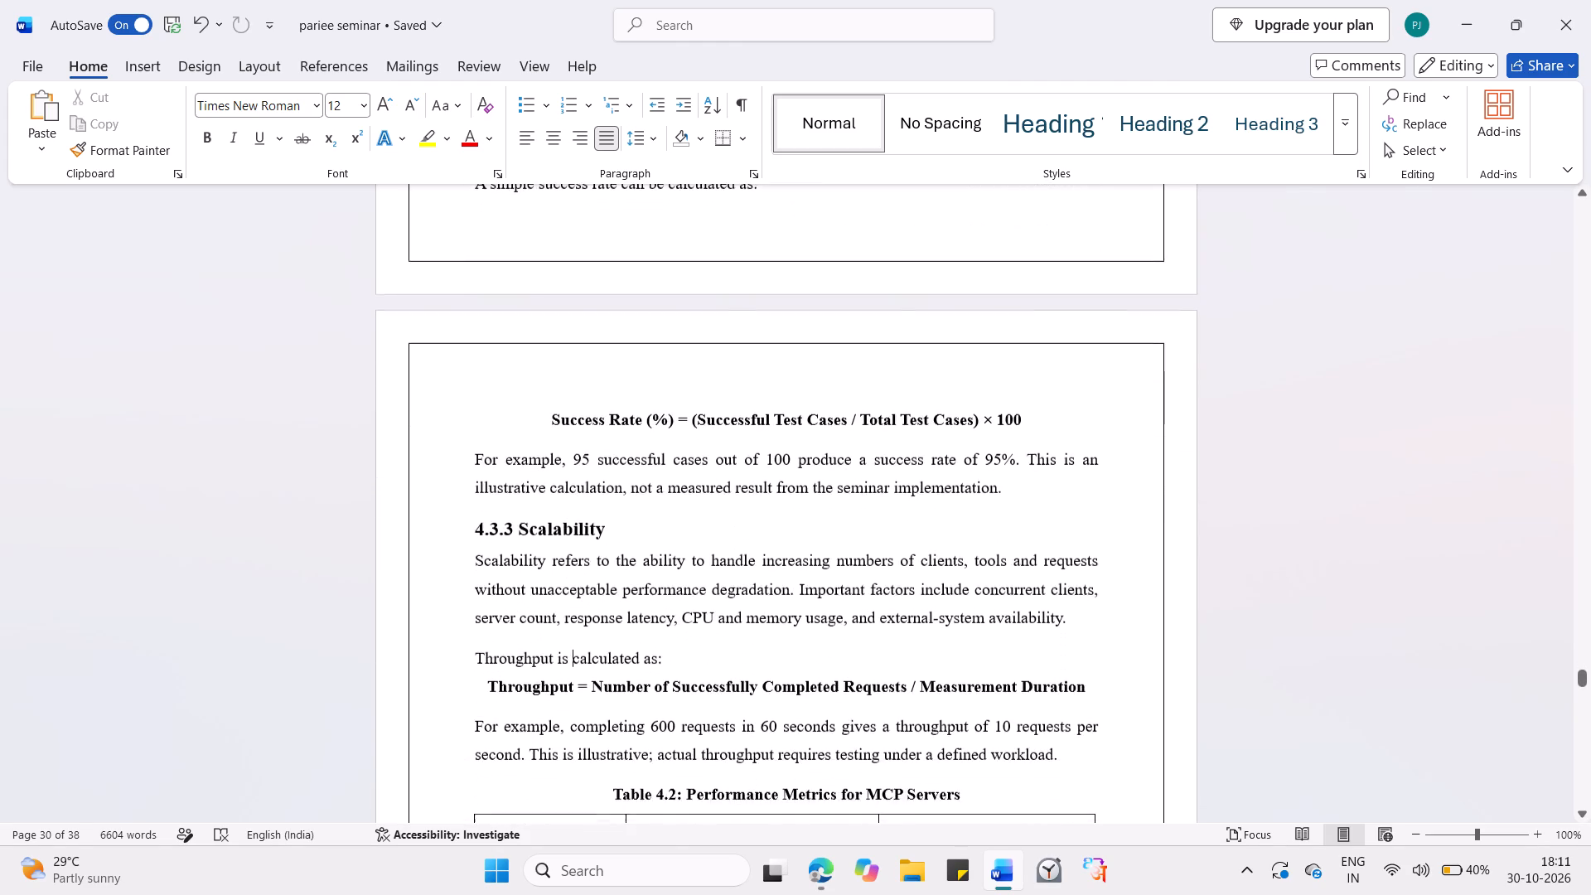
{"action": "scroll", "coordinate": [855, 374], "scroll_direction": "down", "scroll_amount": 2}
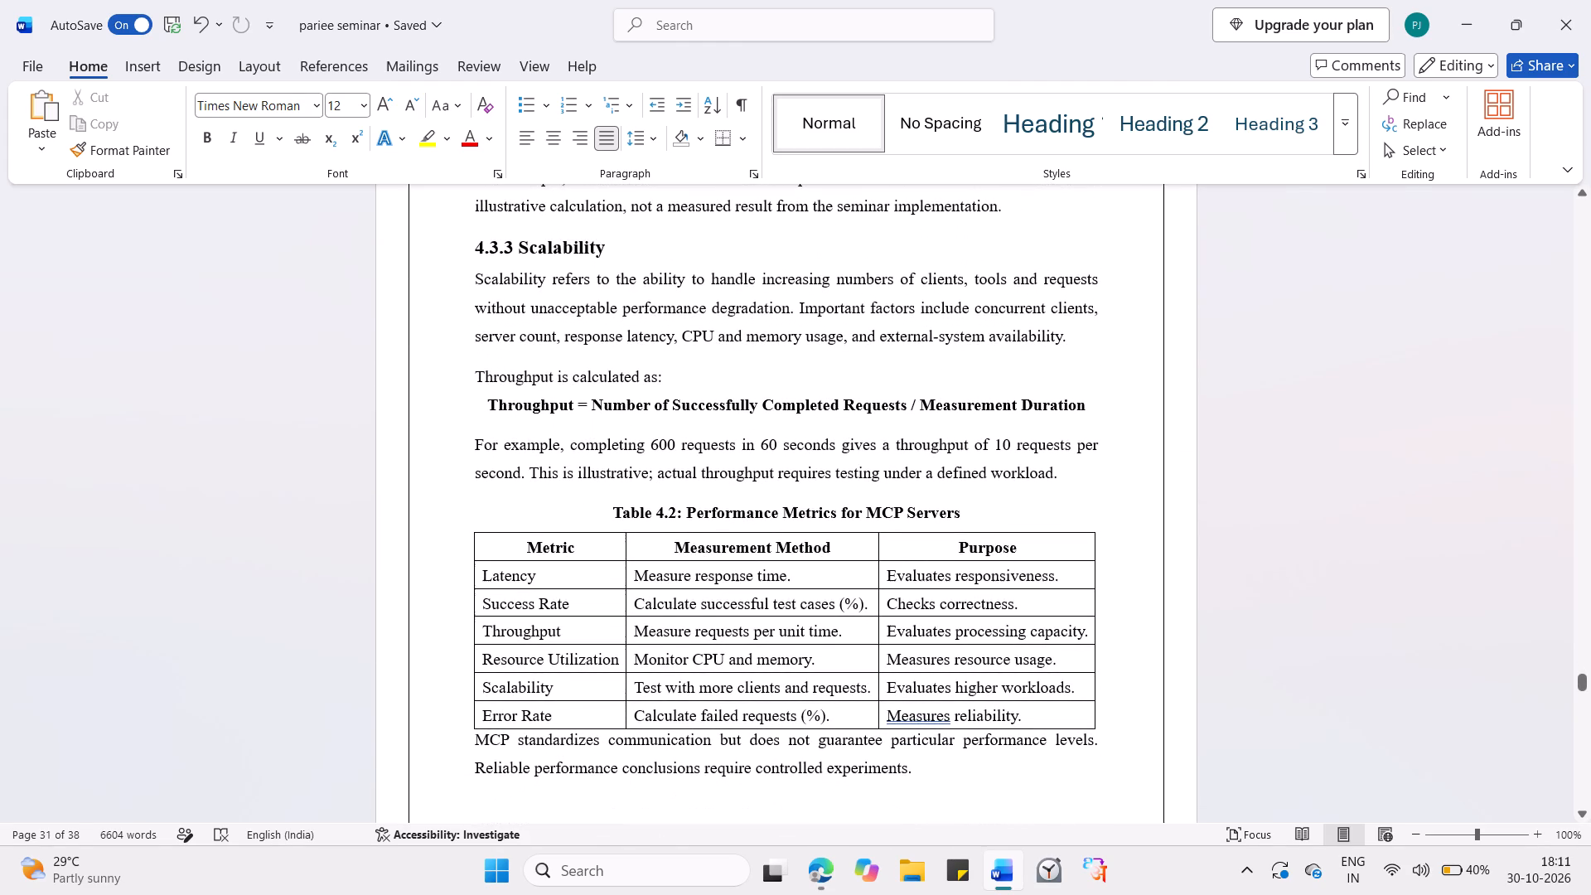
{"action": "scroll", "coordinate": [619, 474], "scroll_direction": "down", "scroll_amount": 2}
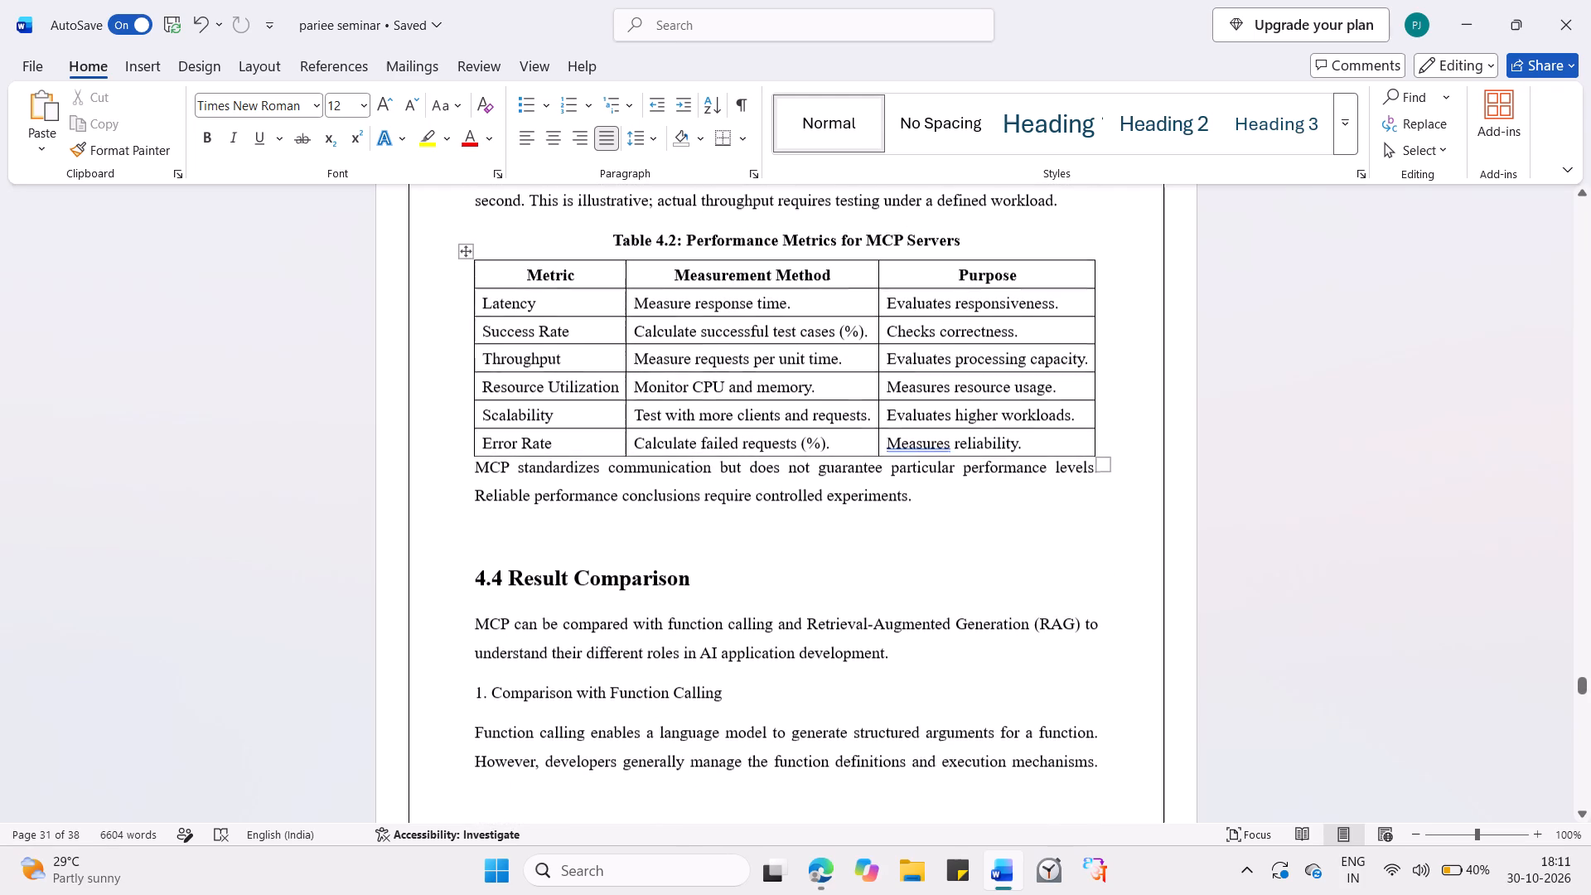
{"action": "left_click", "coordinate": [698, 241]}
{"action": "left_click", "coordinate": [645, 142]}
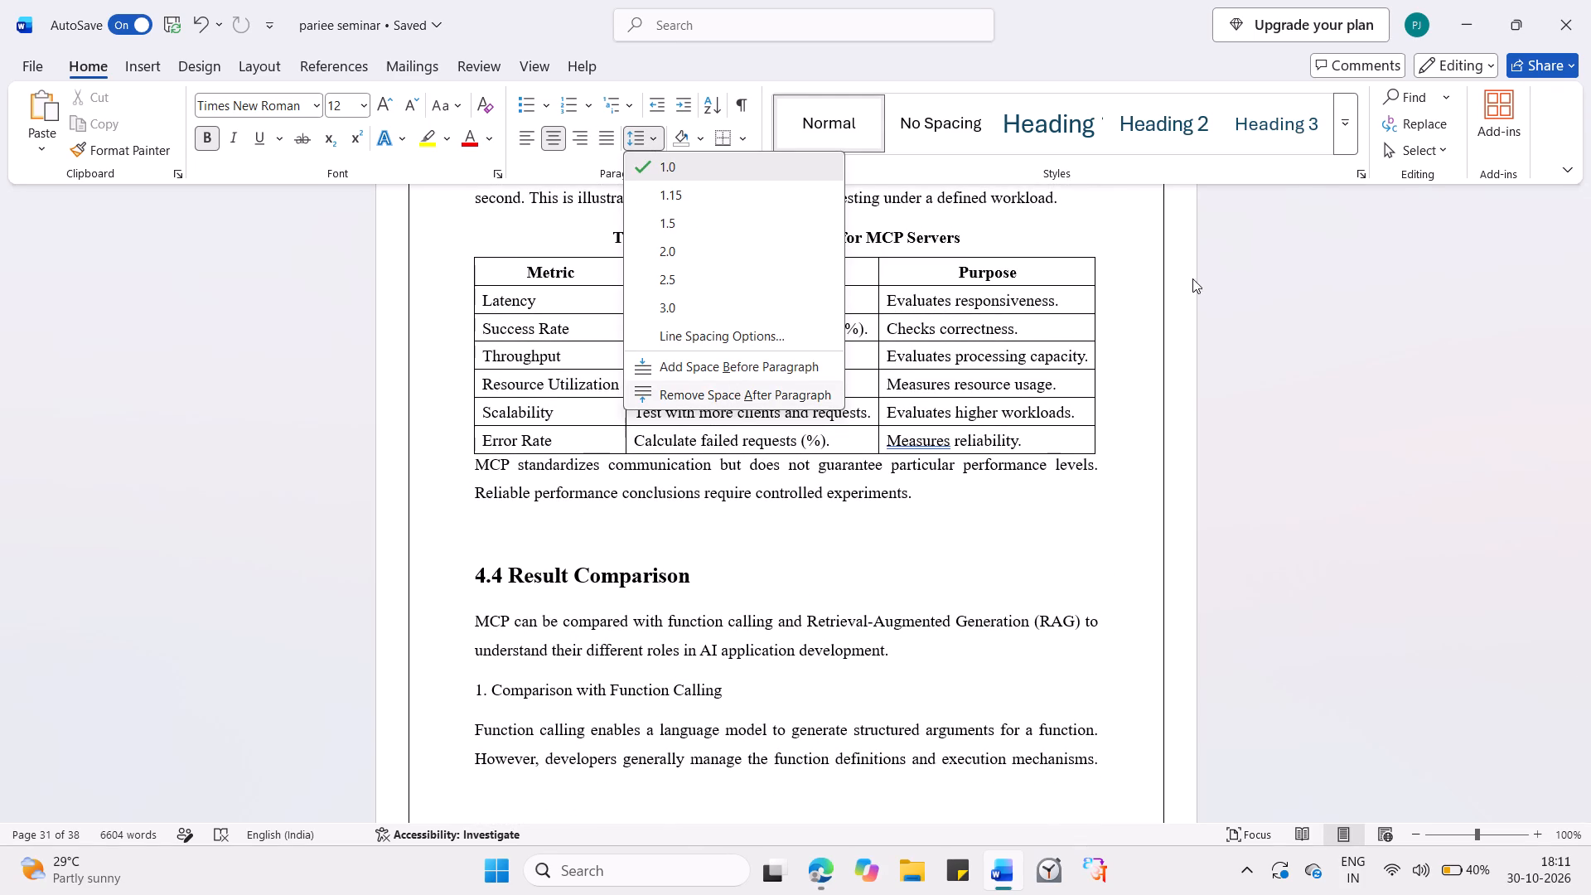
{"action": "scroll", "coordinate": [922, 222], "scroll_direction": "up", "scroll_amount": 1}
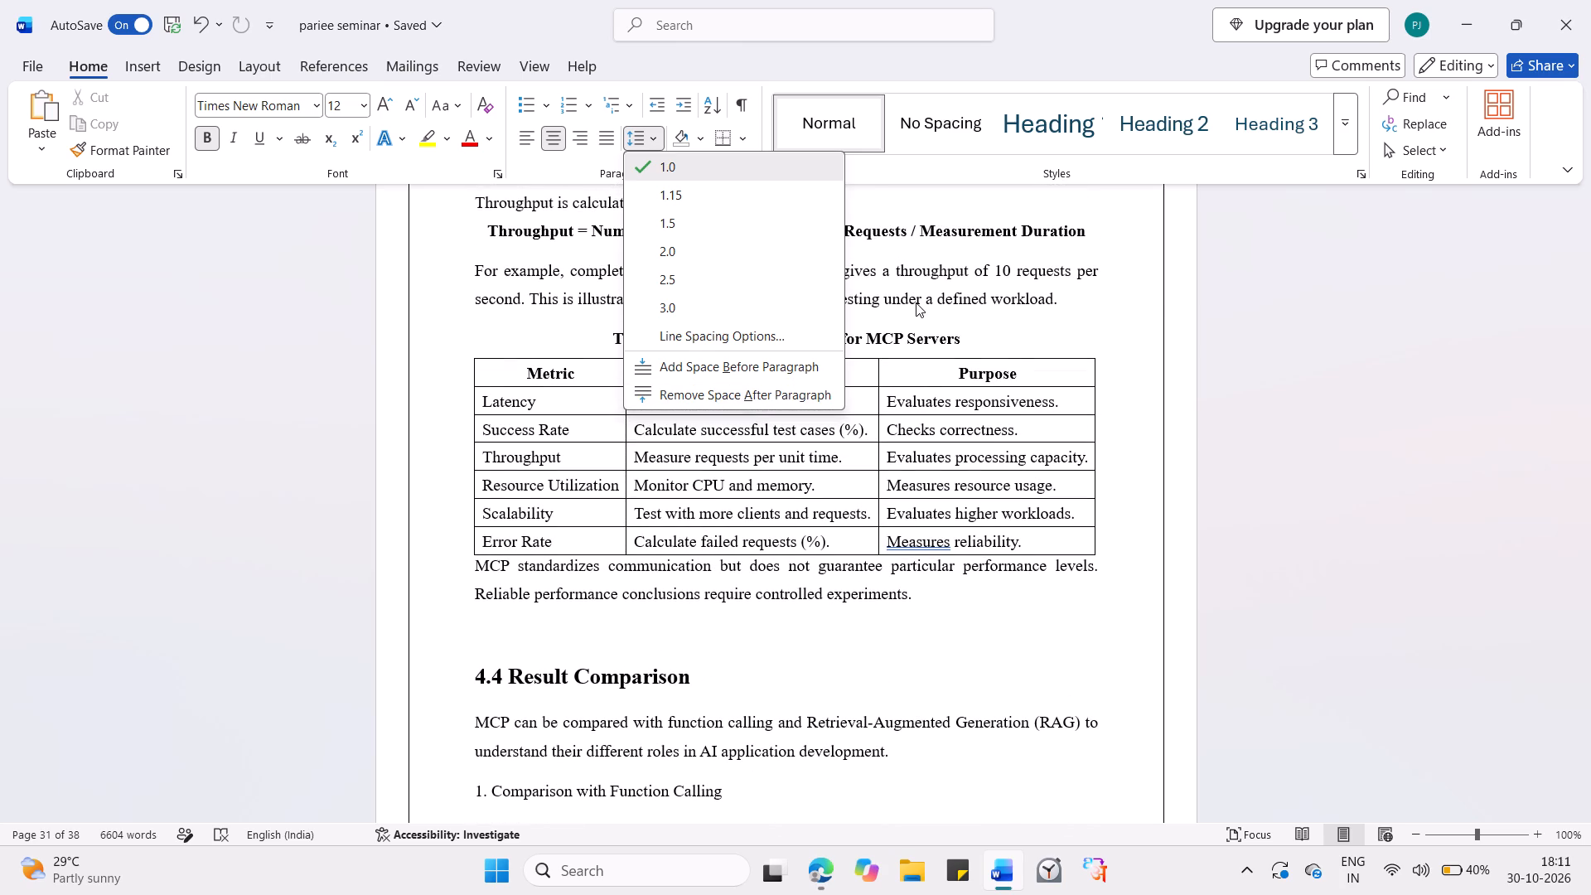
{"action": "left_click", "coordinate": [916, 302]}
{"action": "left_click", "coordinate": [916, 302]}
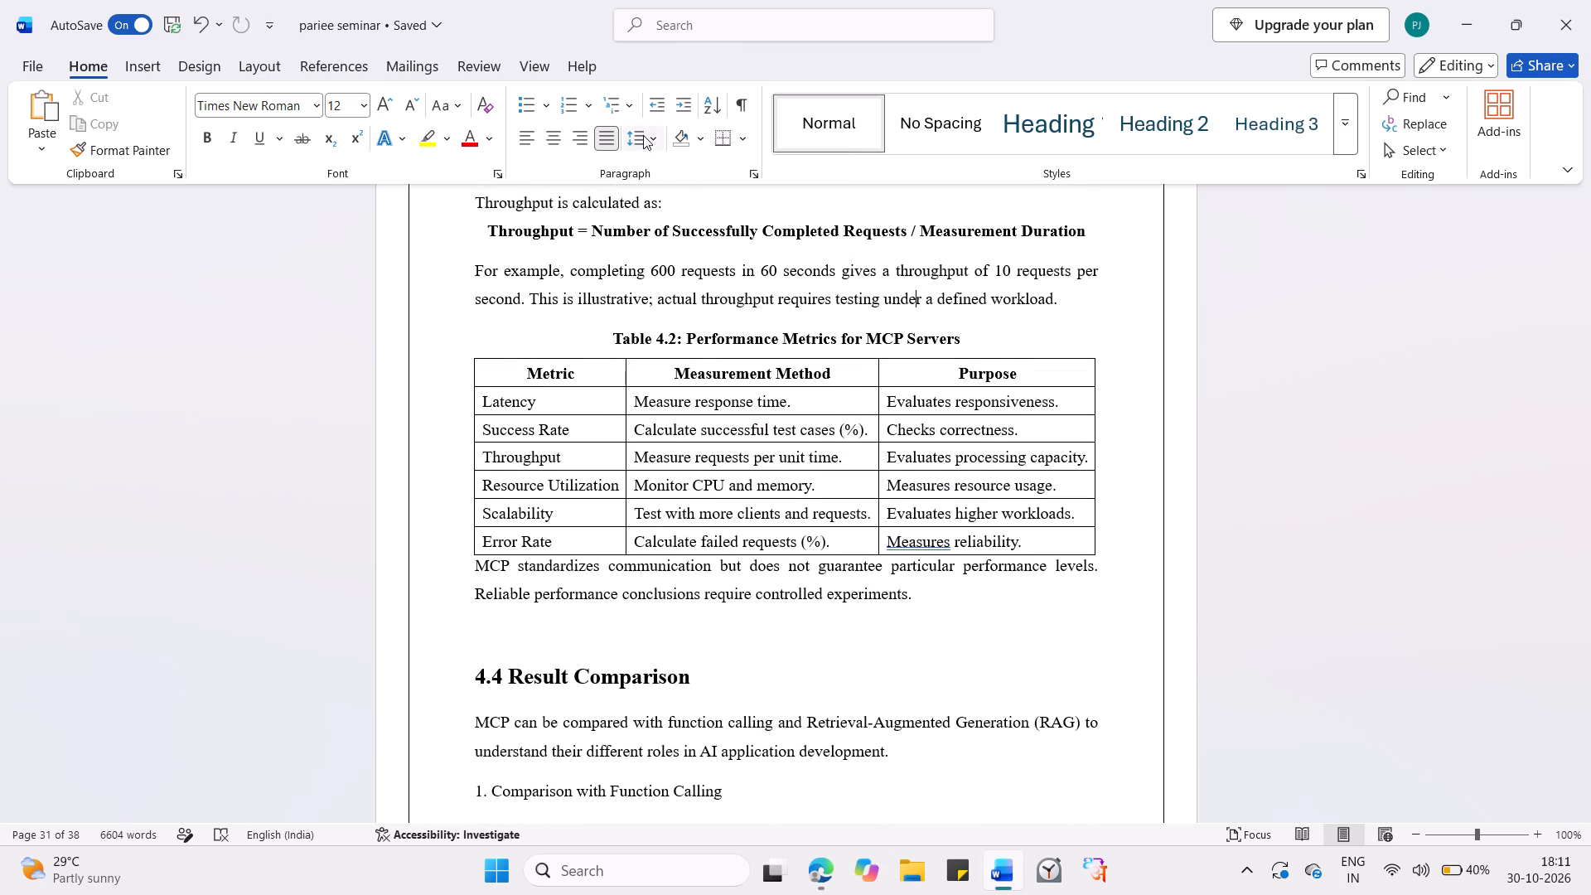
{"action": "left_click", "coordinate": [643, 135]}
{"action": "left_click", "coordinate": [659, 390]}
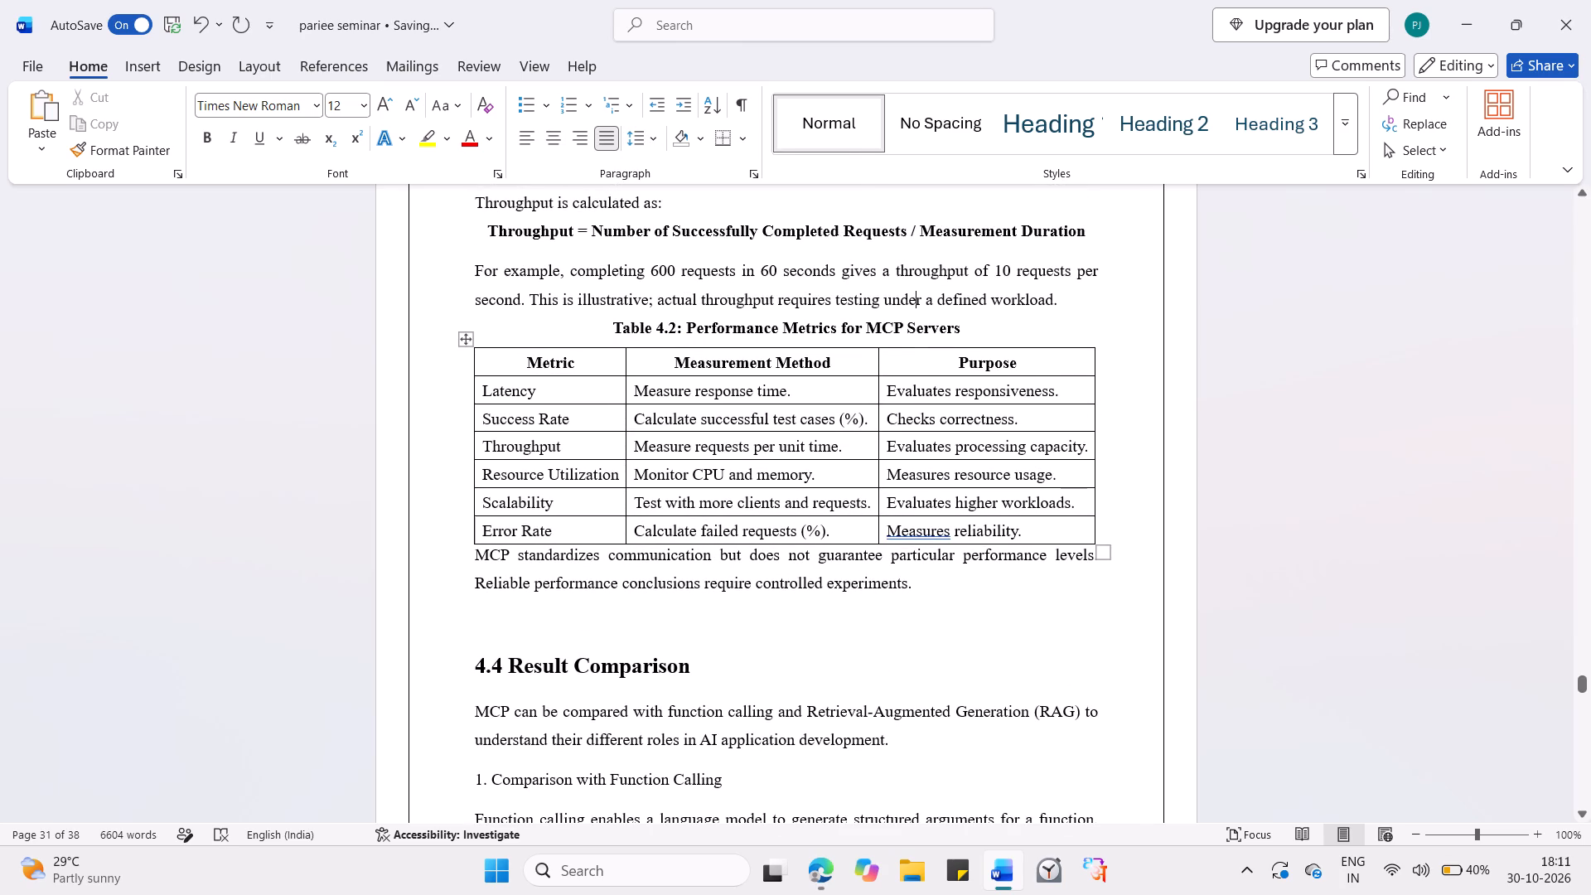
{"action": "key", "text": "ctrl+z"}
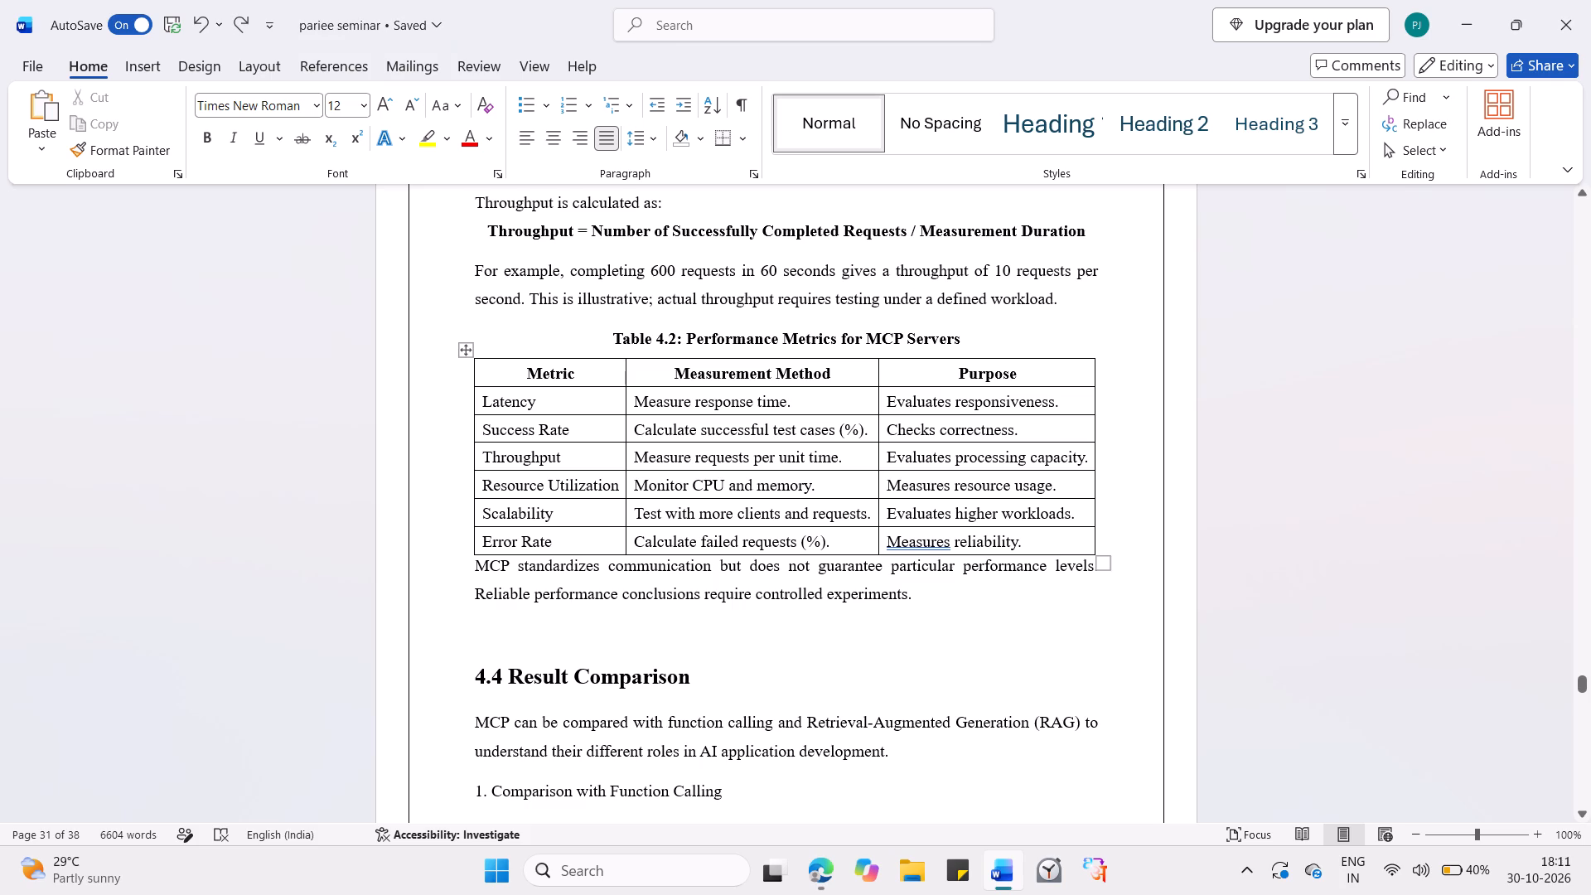
Review the spacing from section 4.3.3 back through sections 4.2 and 4.1 to the Chapter 4 title.
{"action": "scroll", "coordinate": [737, 406], "scroll_direction": "up", "scroll_amount": 1}
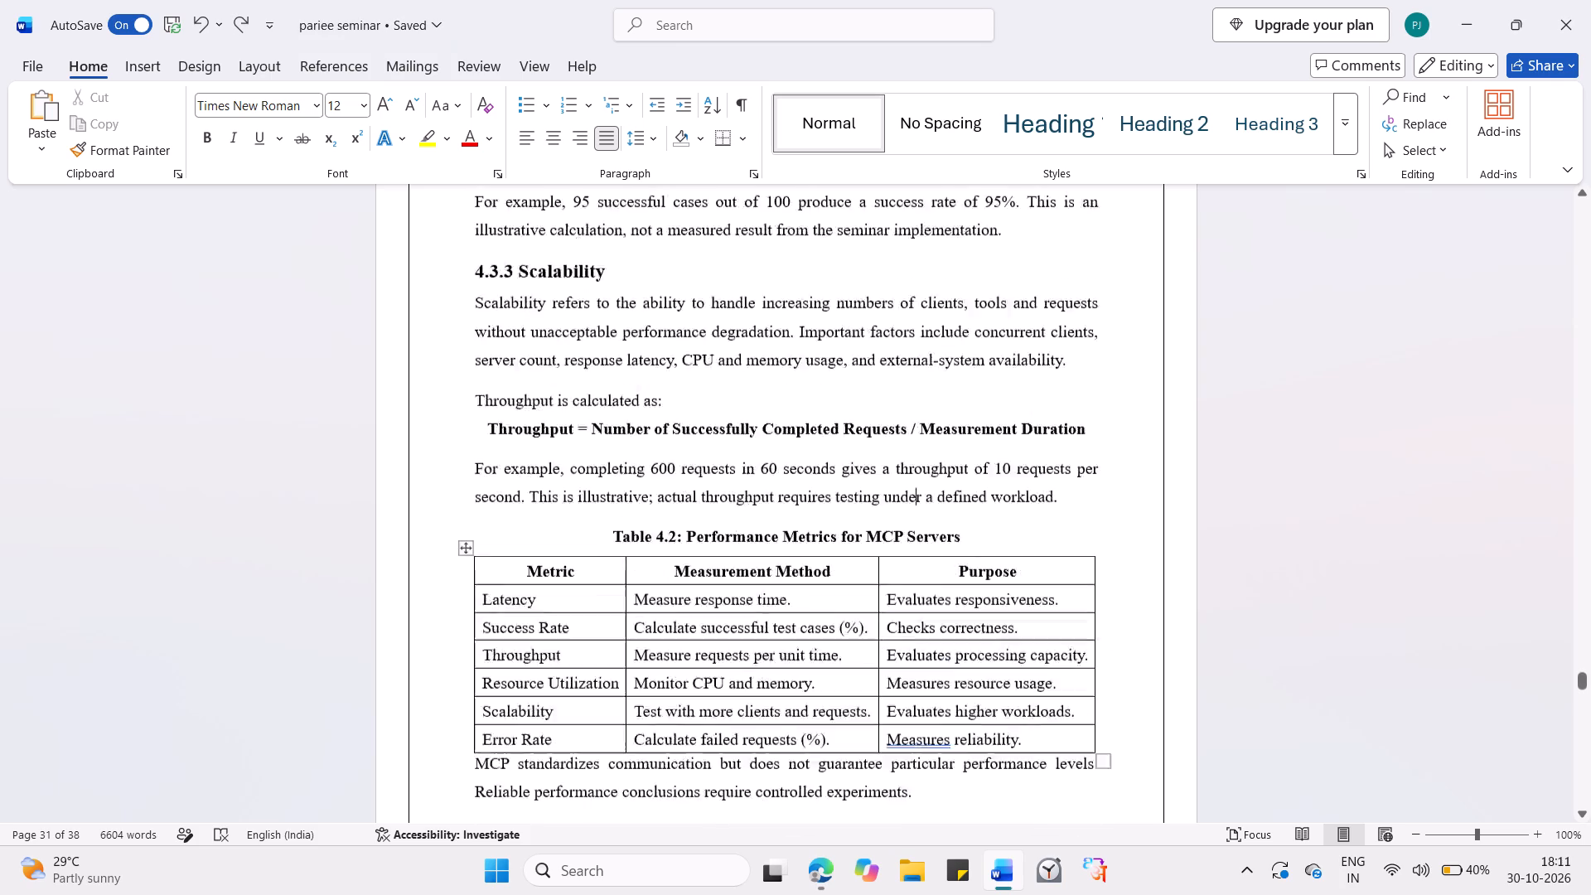
{"action": "scroll", "coordinate": [737, 406], "scroll_direction": "up", "scroll_amount": 5}
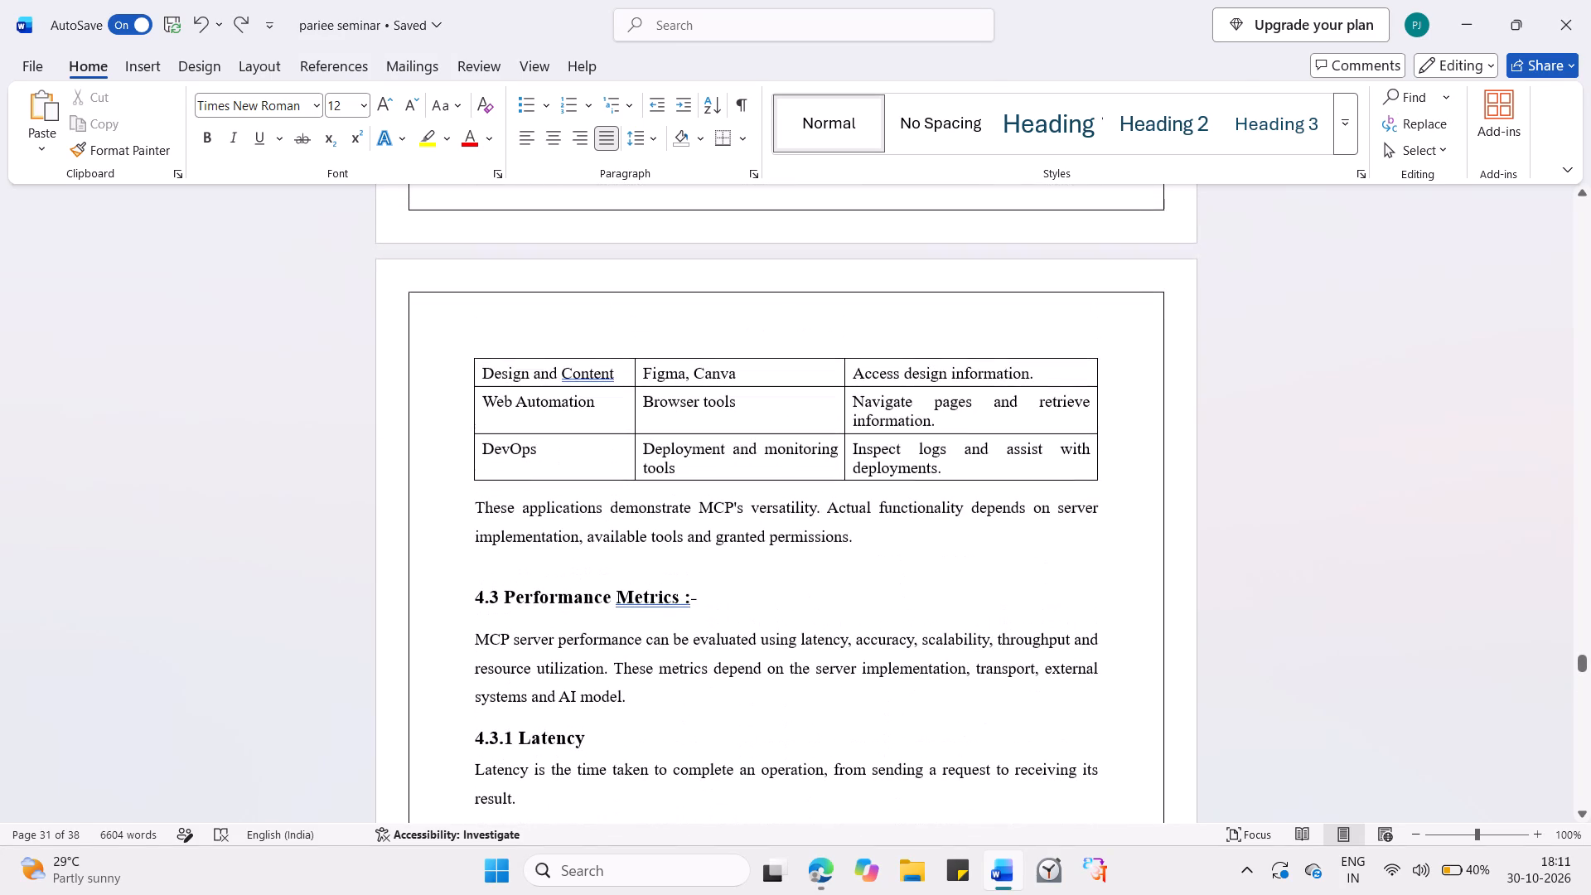
{"action": "scroll", "coordinate": [737, 406], "scroll_direction": "down", "scroll_amount": 2}
{"action": "scroll", "coordinate": [737, 406], "scroll_direction": "up", "scroll_amount": 2}
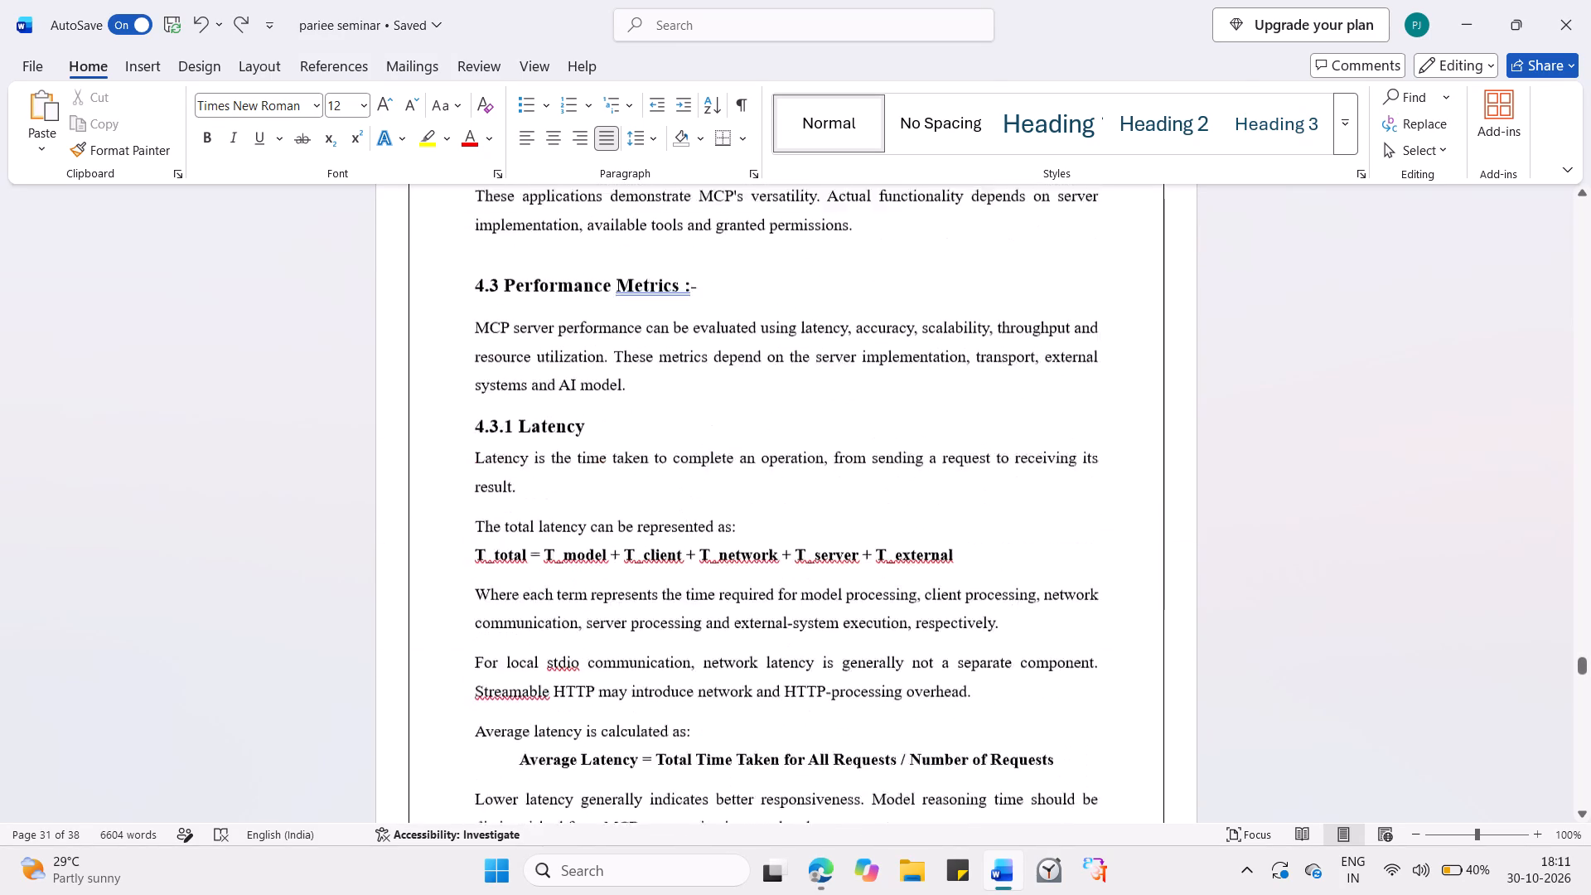
{"action": "scroll", "coordinate": [737, 406], "scroll_direction": "up", "scroll_amount": 3}
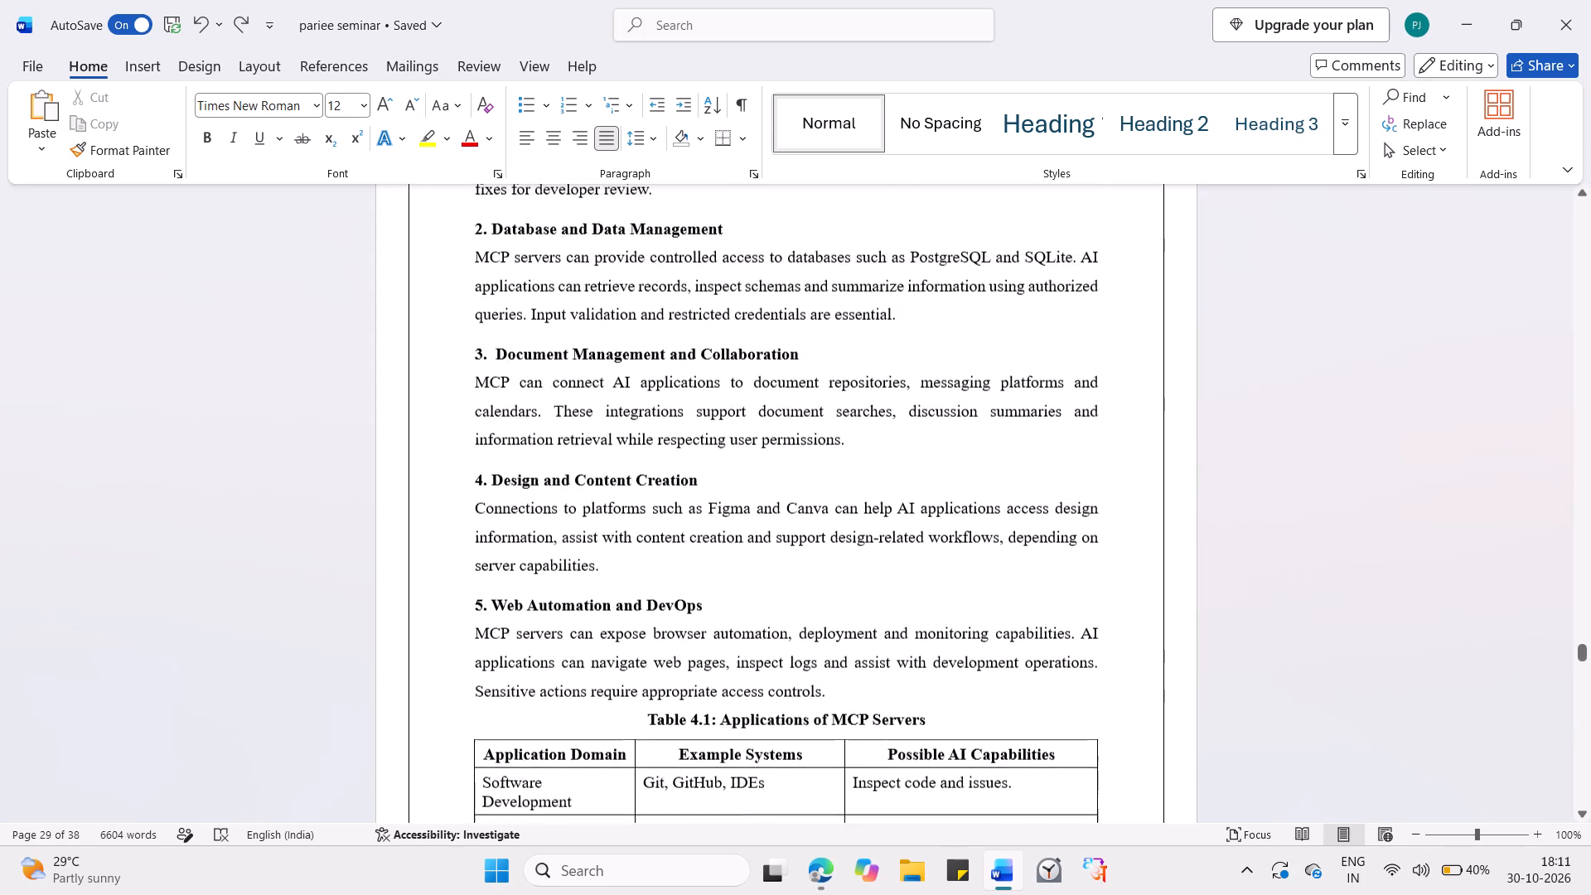
{"action": "scroll", "coordinate": [737, 406], "scroll_direction": "up", "scroll_amount": 3}
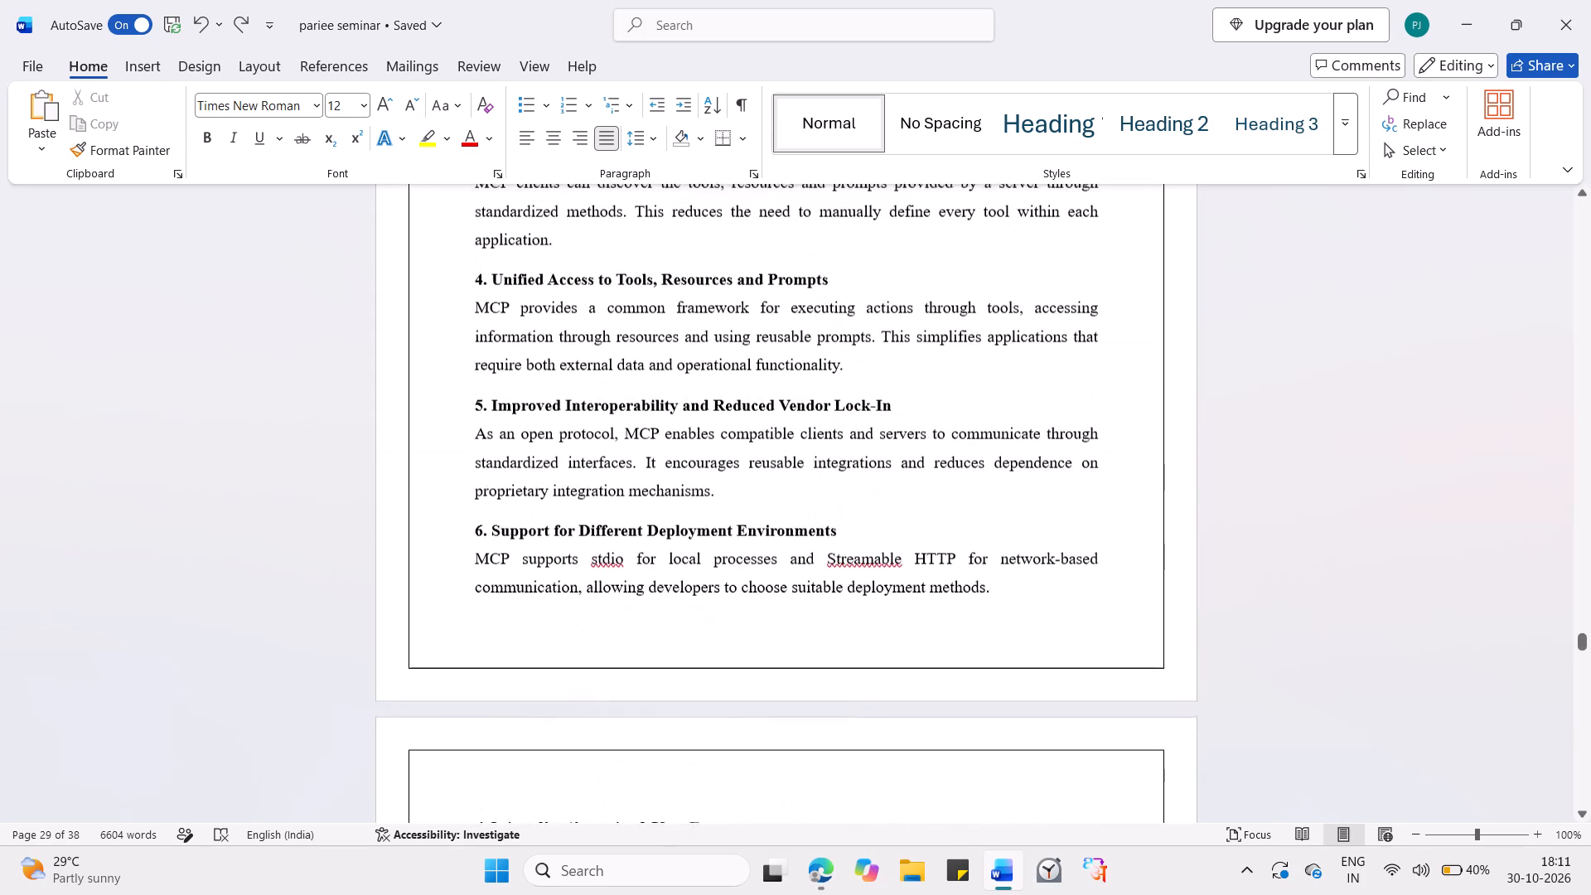
{"action": "scroll", "coordinate": [737, 406], "scroll_direction": "up", "scroll_amount": 3}
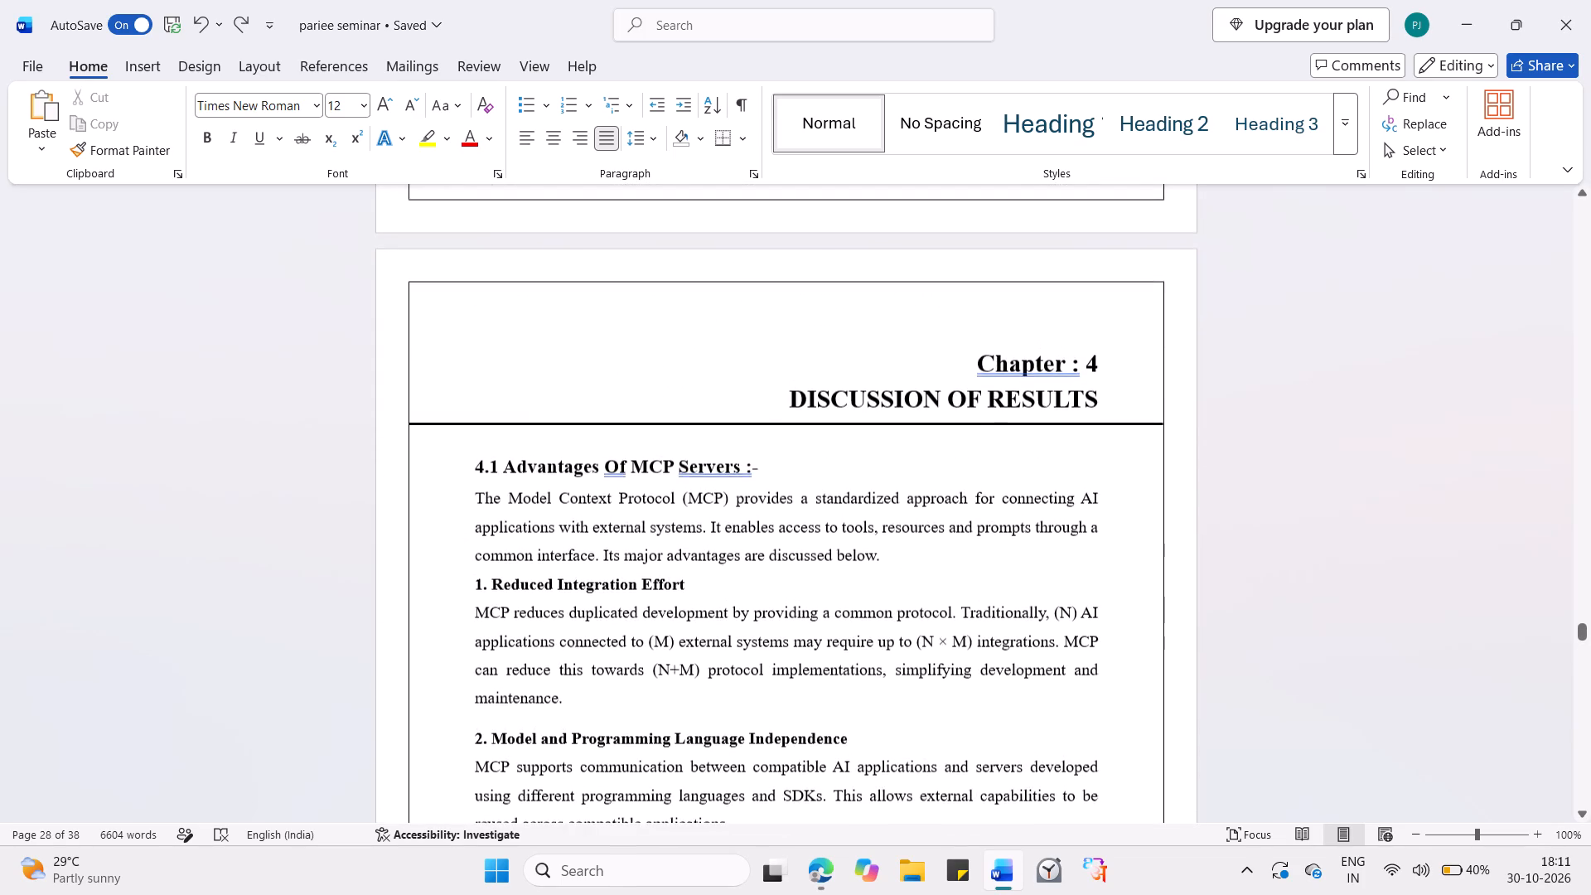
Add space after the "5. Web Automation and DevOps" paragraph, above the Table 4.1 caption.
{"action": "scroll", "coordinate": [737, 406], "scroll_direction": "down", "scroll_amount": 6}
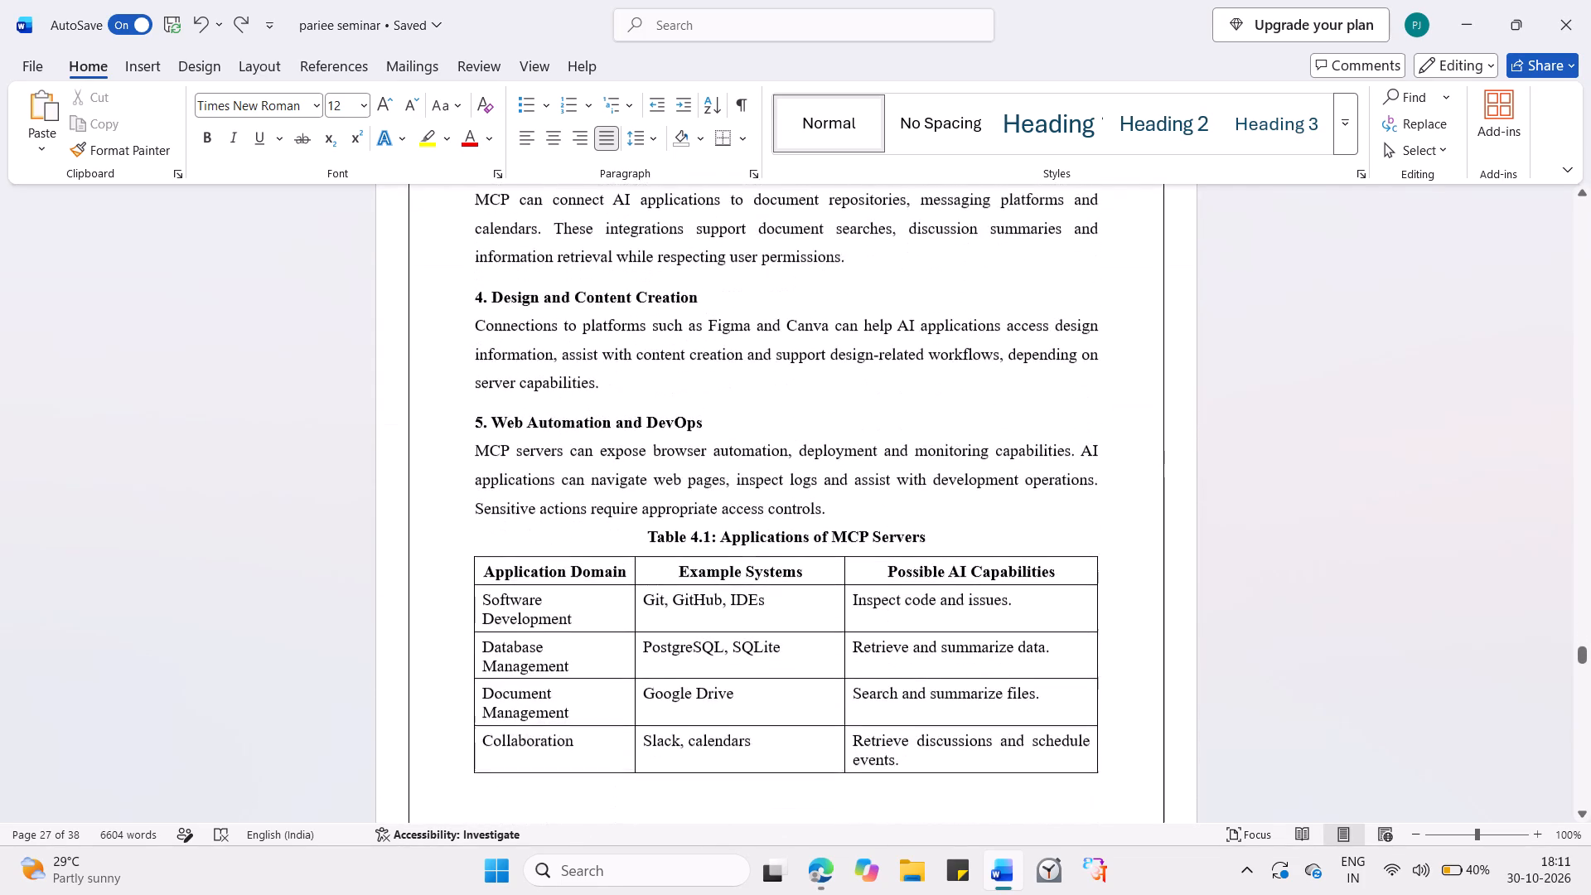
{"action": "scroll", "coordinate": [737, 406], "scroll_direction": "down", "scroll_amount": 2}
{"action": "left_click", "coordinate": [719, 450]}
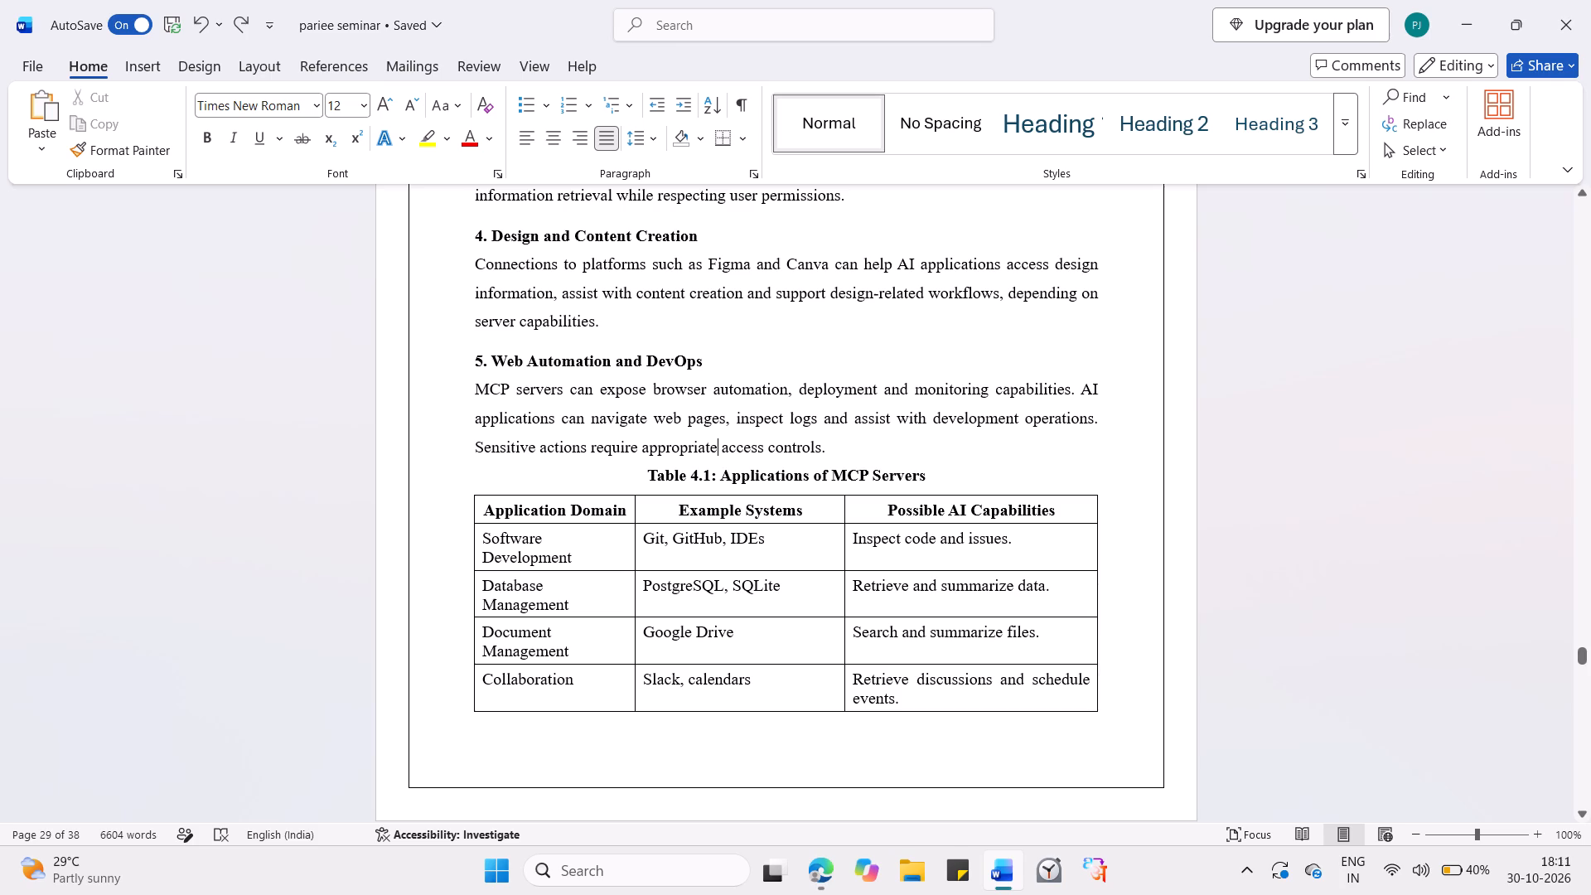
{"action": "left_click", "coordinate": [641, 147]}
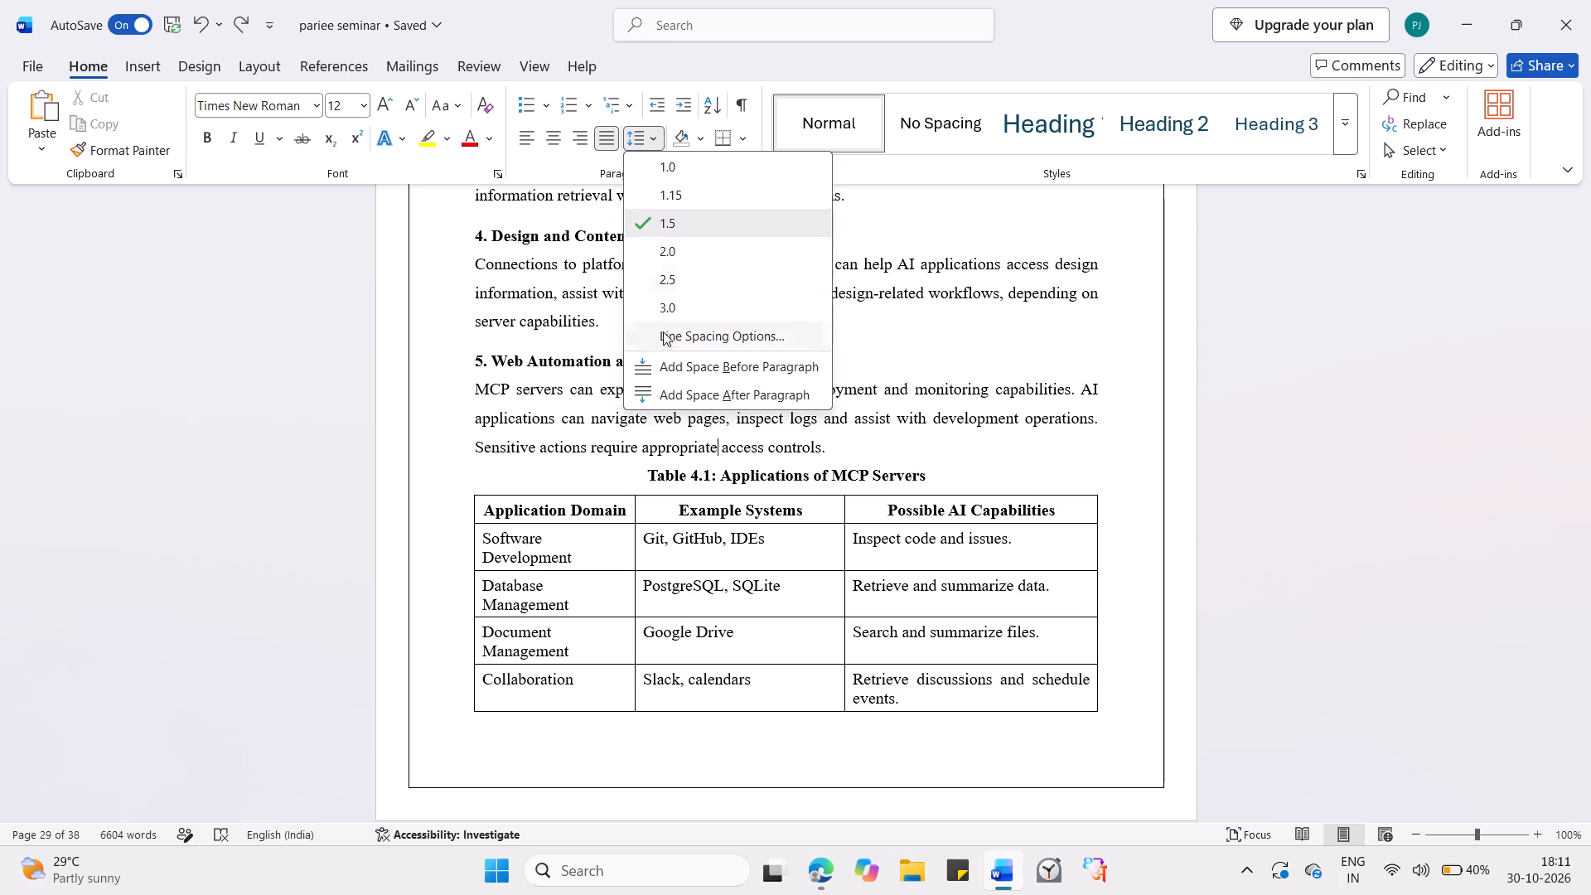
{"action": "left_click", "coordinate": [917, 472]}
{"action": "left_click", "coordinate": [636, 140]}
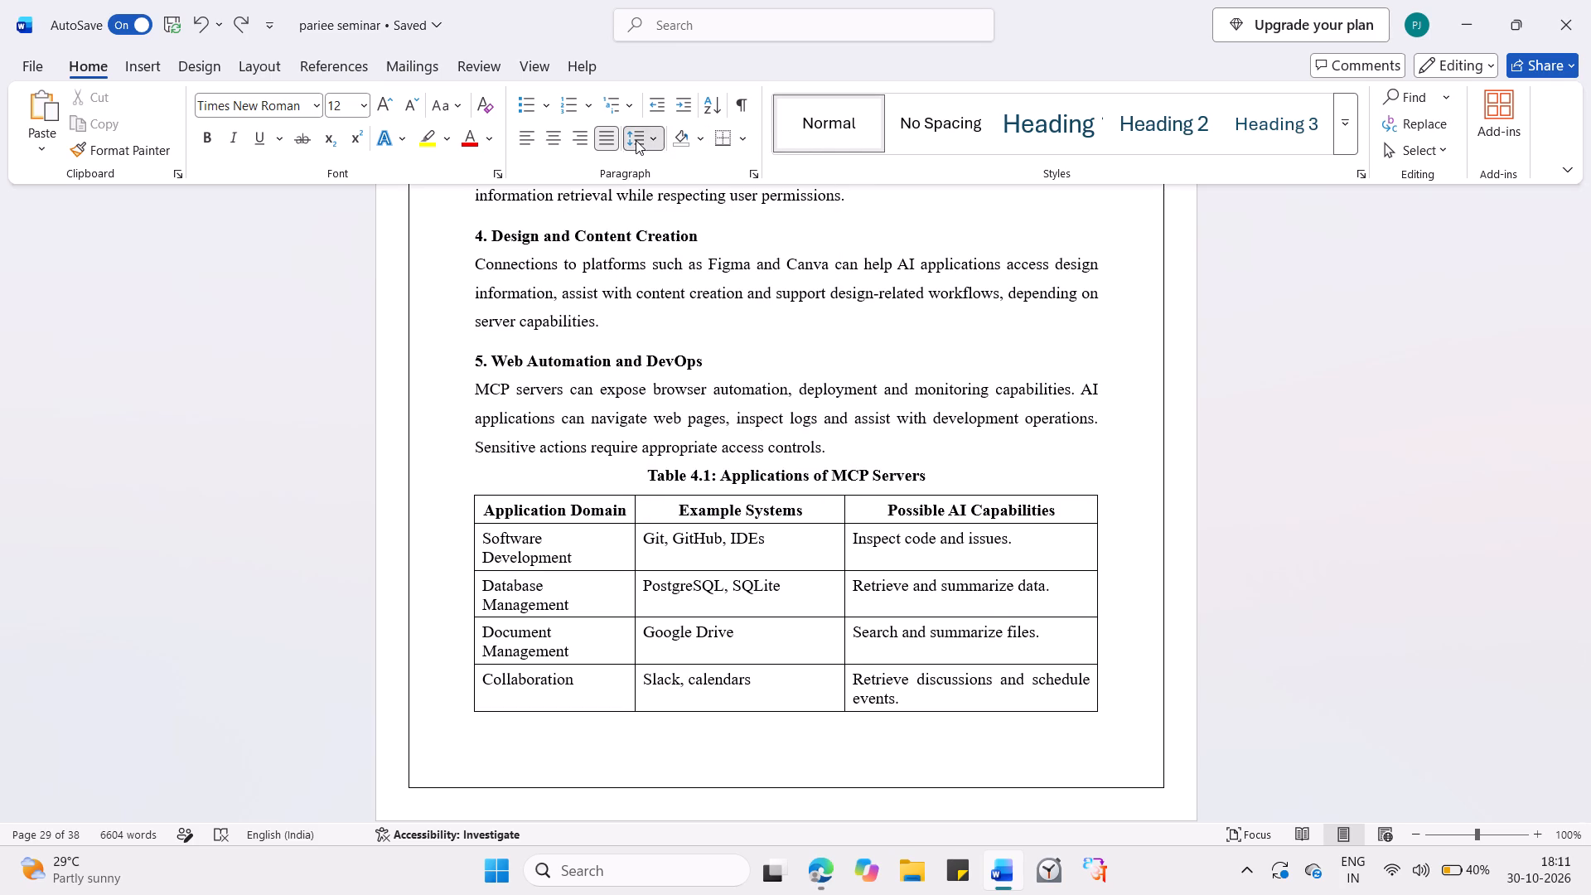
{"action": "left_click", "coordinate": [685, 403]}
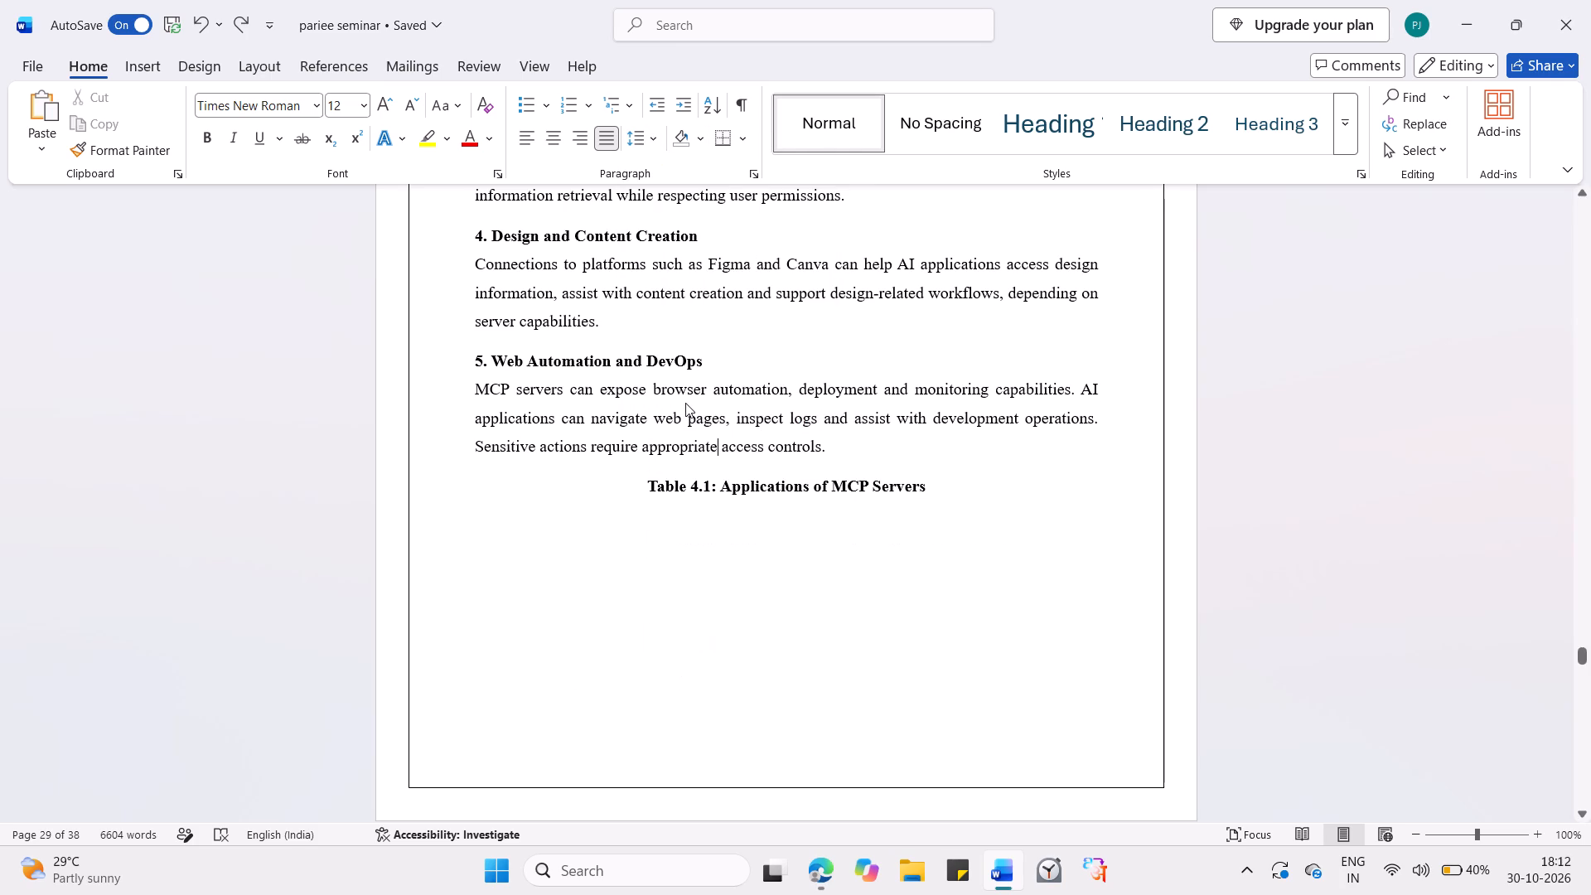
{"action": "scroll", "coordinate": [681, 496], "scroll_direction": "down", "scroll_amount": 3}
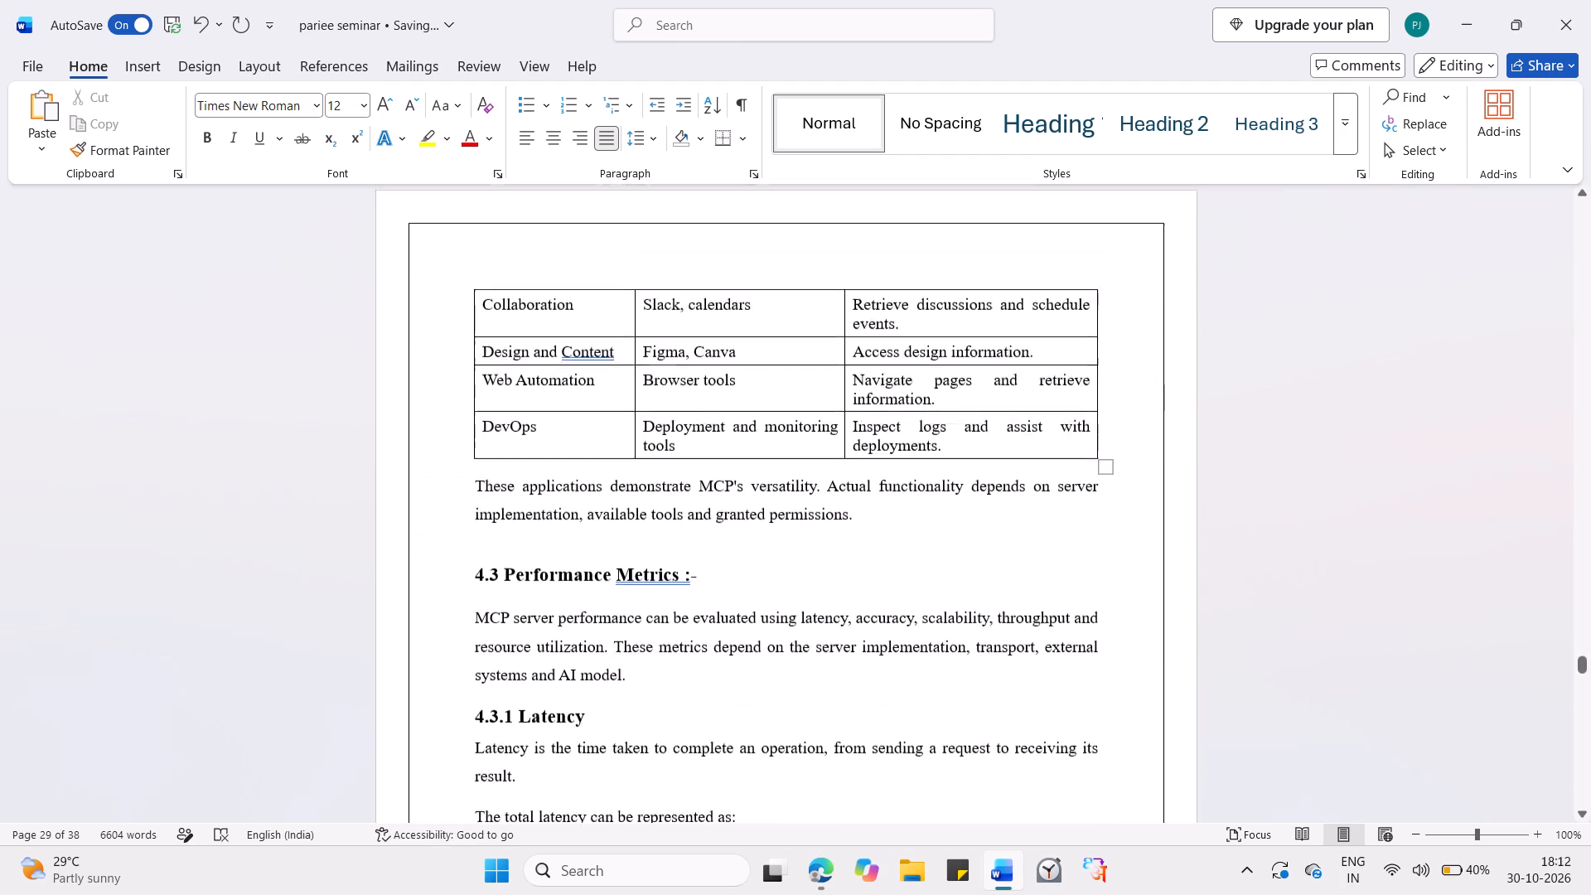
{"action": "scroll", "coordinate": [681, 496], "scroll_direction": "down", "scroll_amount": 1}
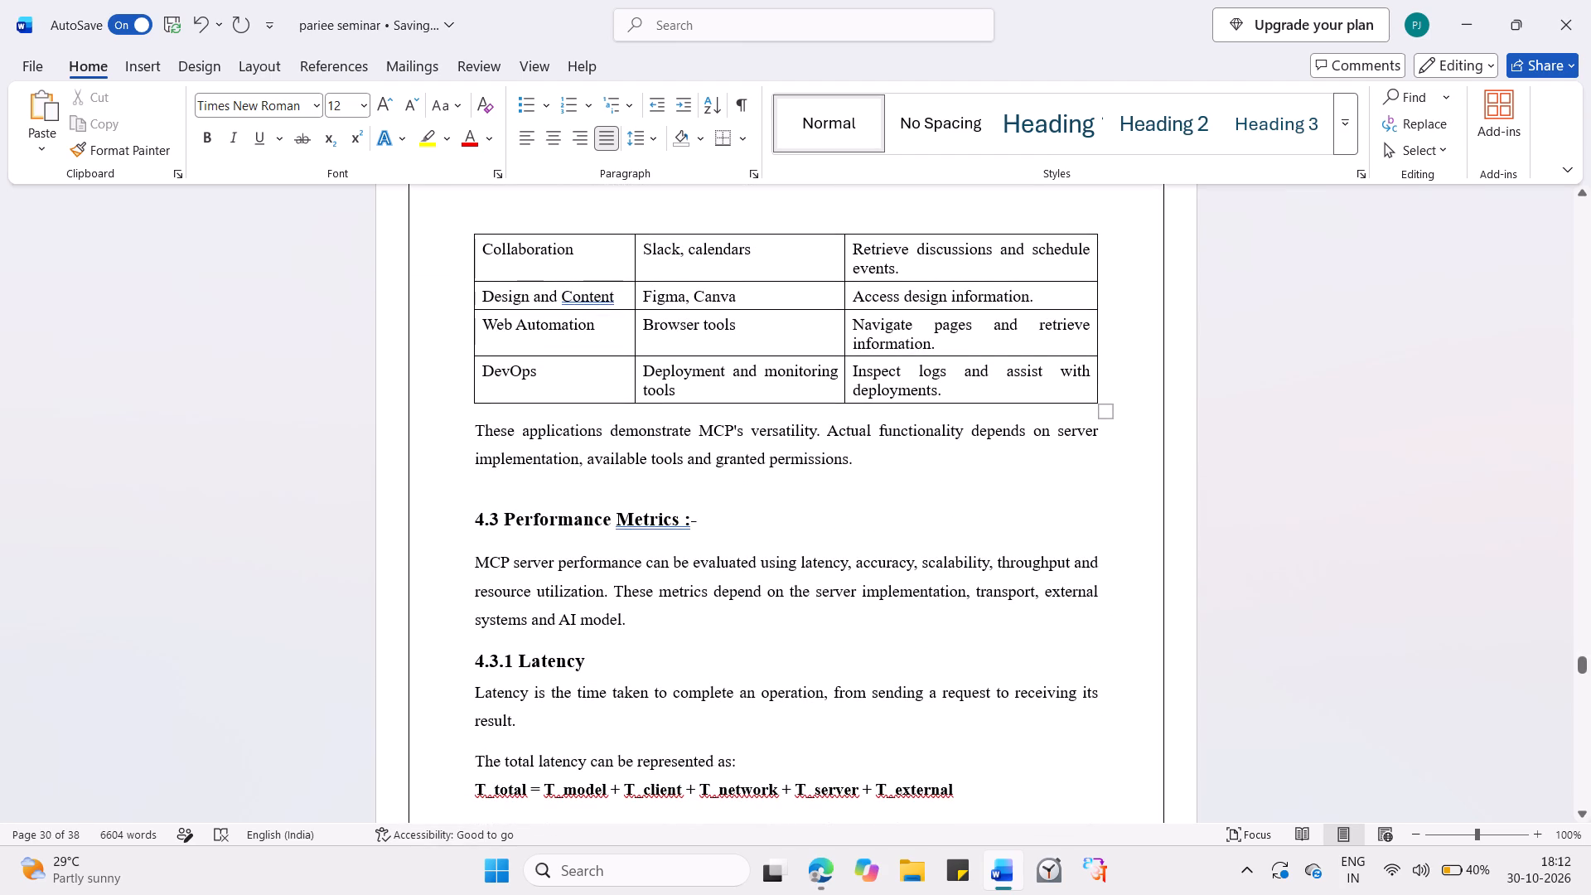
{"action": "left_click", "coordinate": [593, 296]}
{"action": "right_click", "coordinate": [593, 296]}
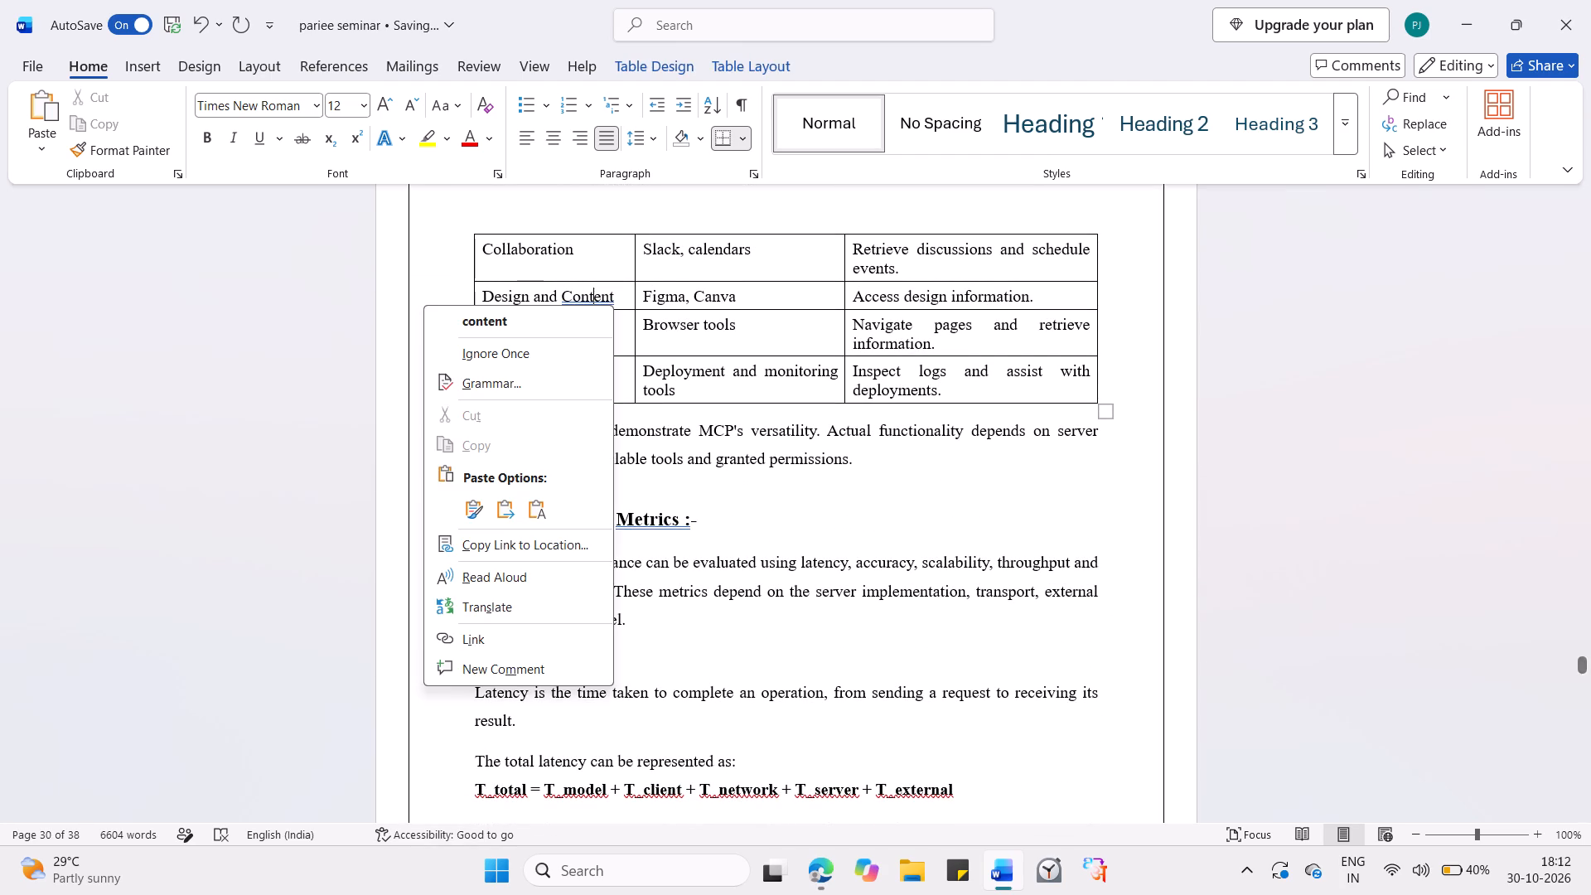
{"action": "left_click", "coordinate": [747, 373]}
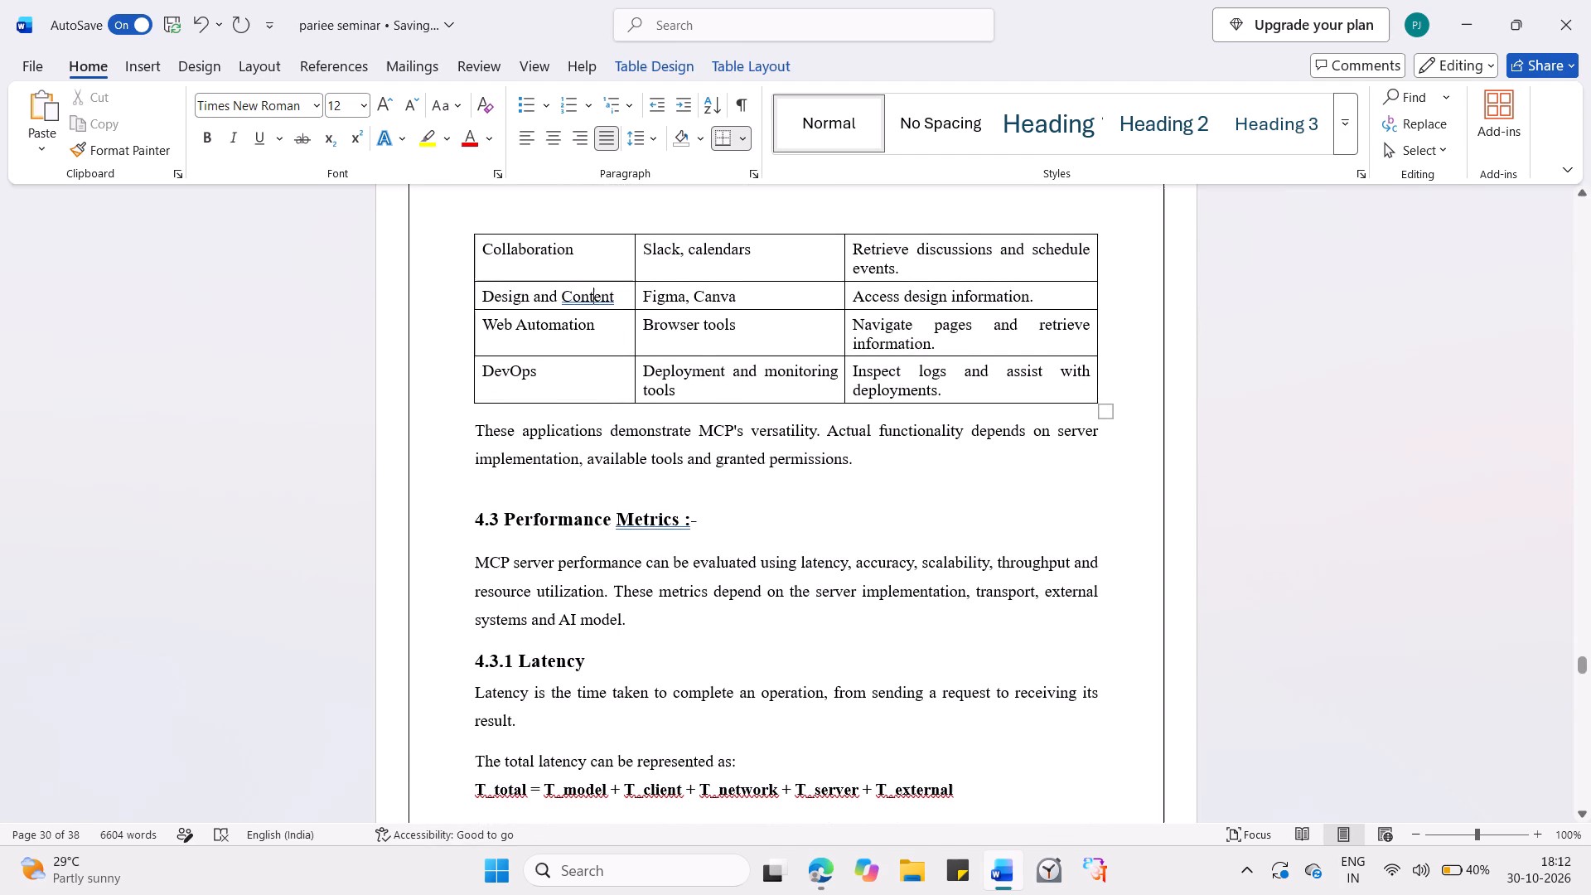
Examine the page breaks across the end of Table 4.1, section 4.3.1 and the "4.3.2 Accuracy" heading.
{"action": "scroll", "coordinate": [747, 373], "scroll_direction": "down", "scroll_amount": 4}
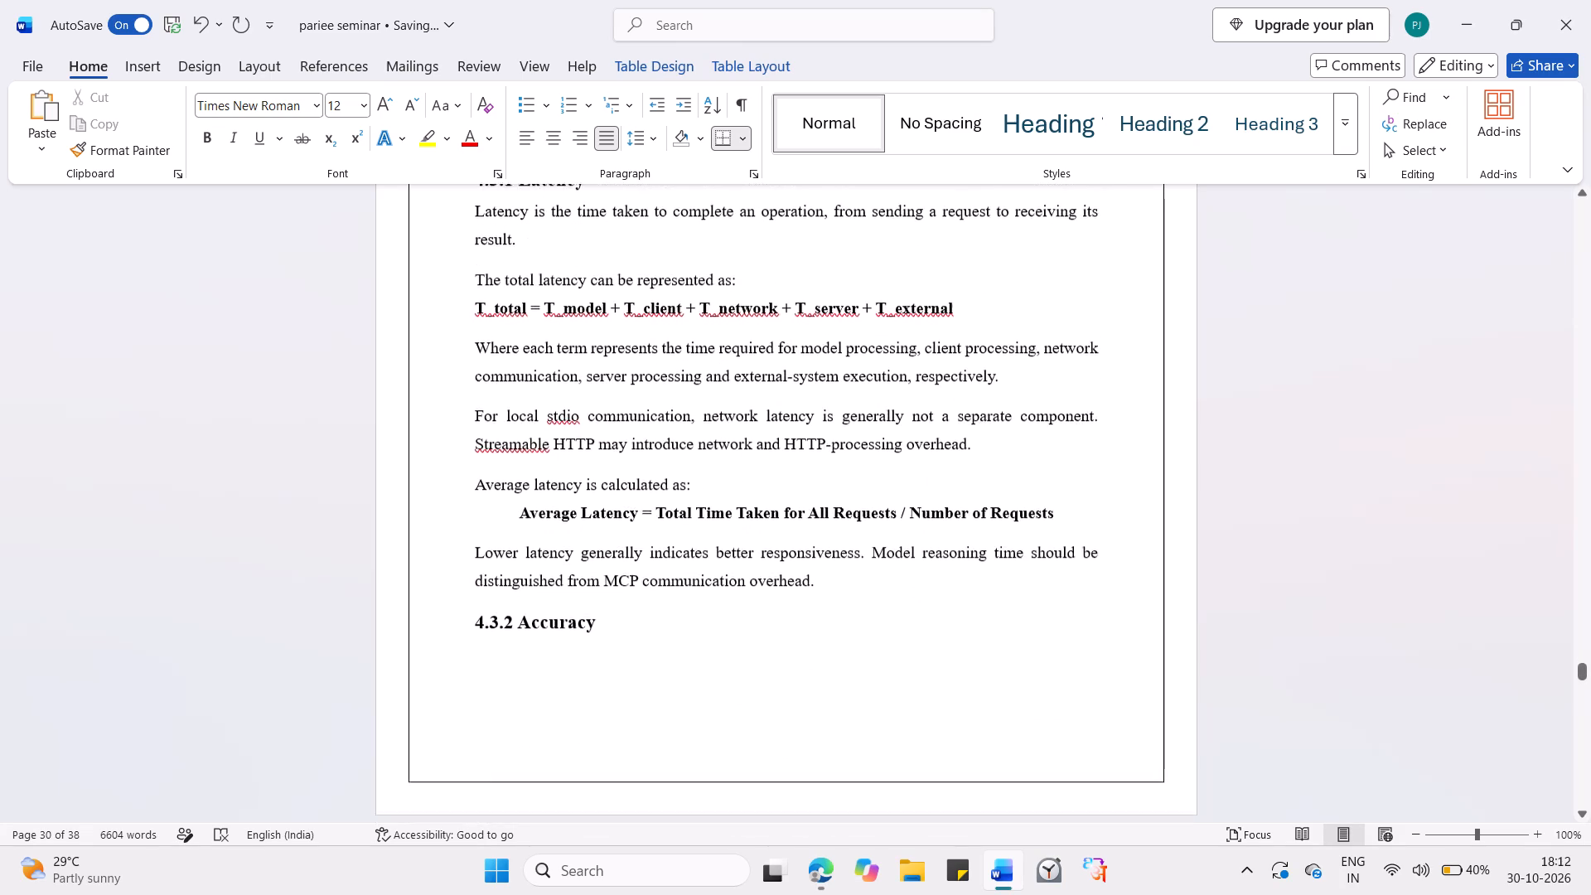
{"action": "scroll", "coordinate": [747, 373], "scroll_direction": "down", "scroll_amount": 1}
{"action": "scroll", "coordinate": [747, 373], "scroll_direction": "up", "scroll_amount": 1}
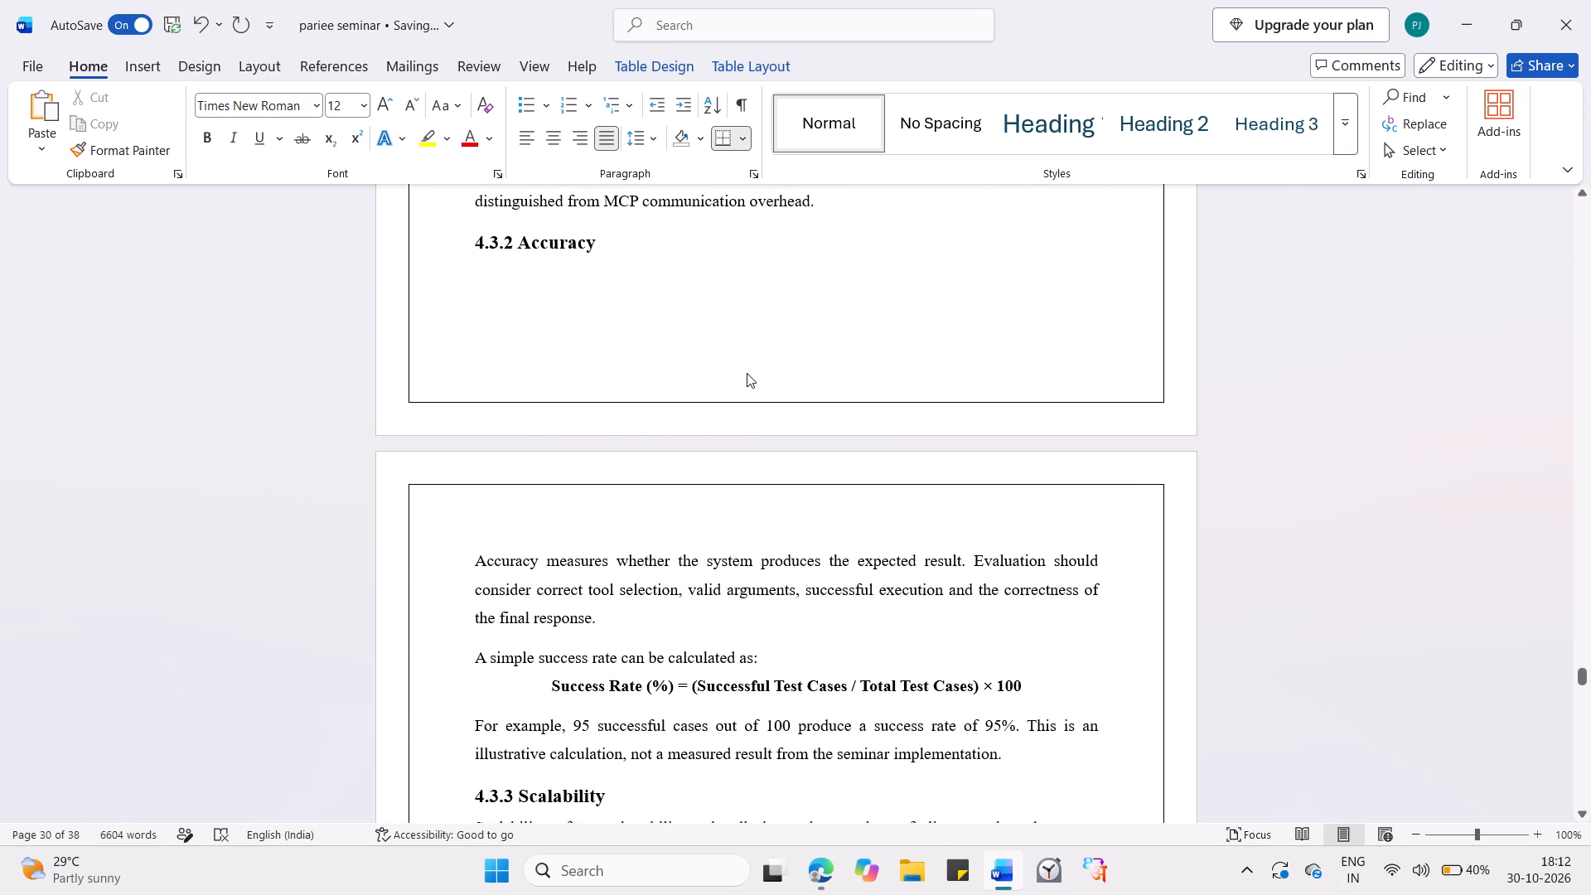
{"action": "scroll", "coordinate": [747, 373], "scroll_direction": "up", "scroll_amount": 1}
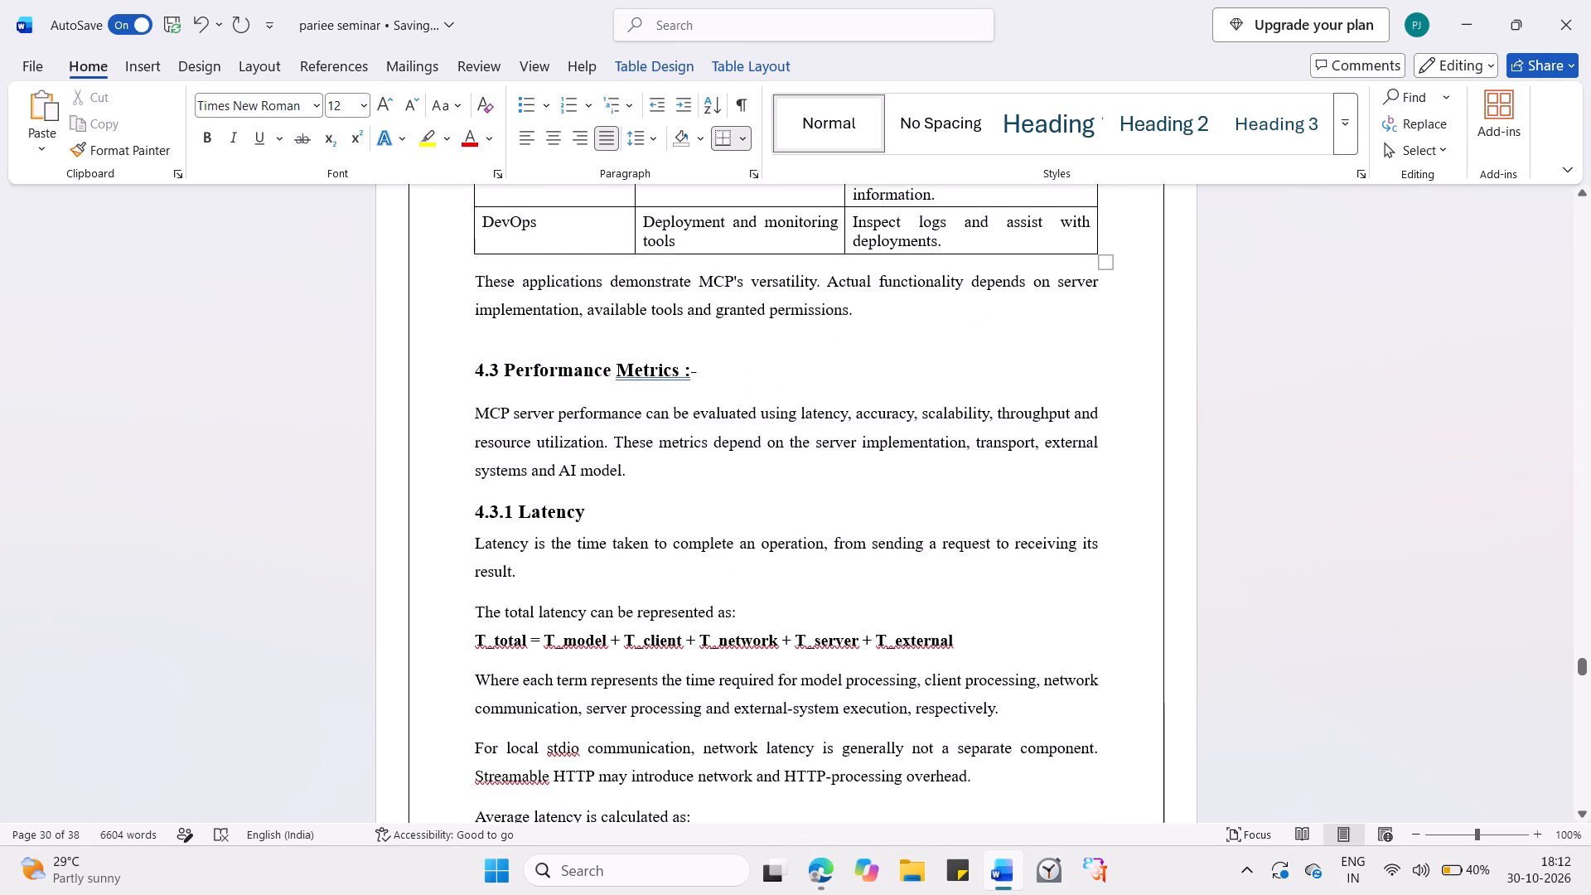
{"action": "scroll", "coordinate": [747, 373], "scroll_direction": "up", "scroll_amount": 1}
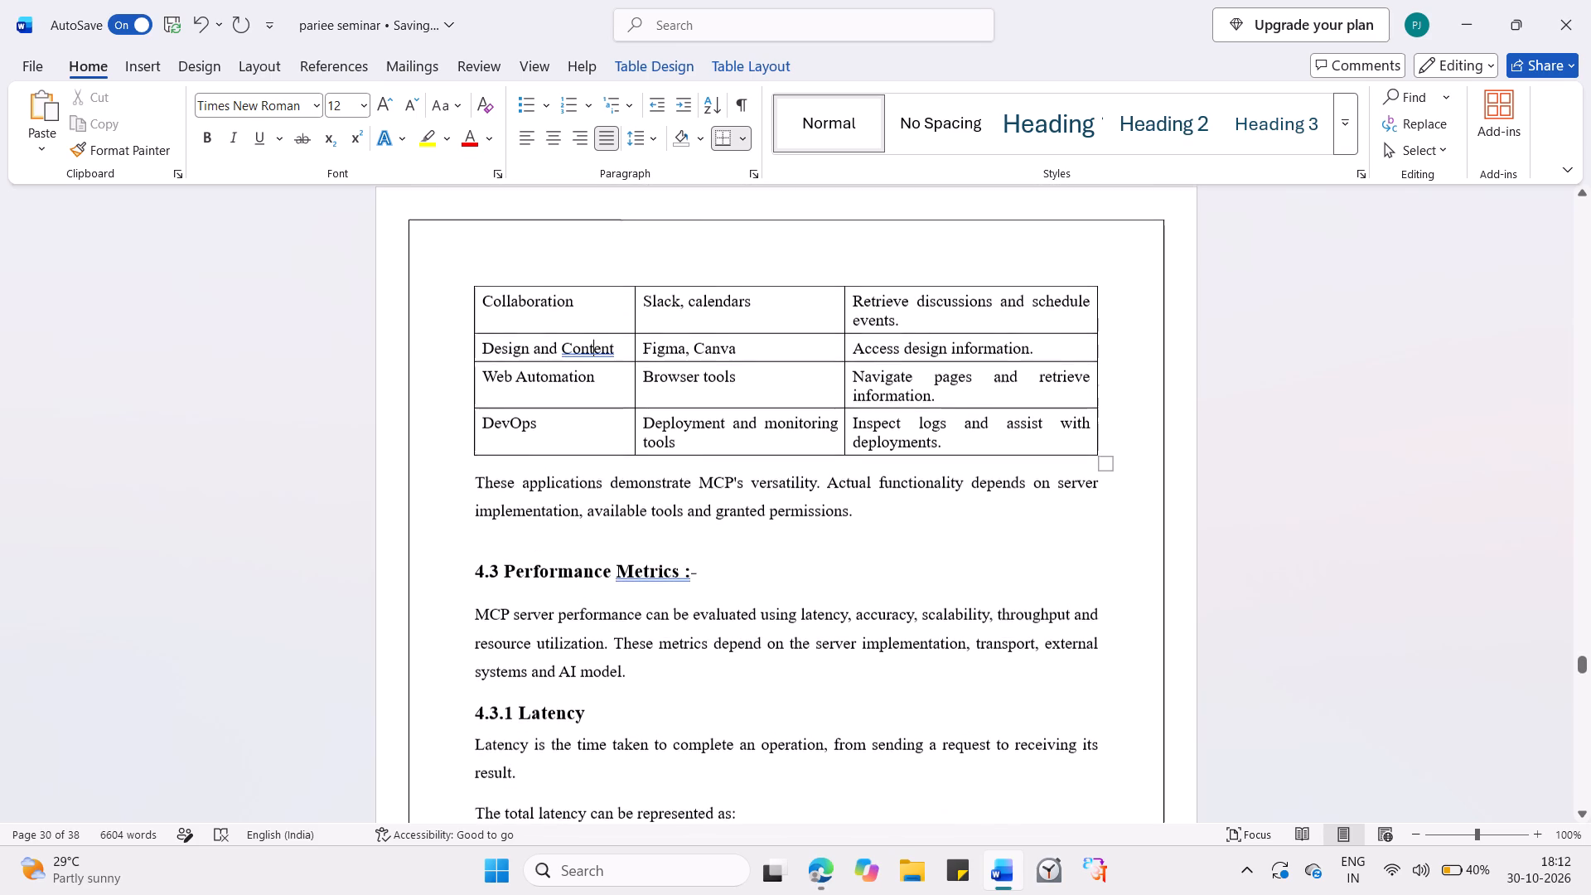
{"action": "scroll", "coordinate": [747, 373], "scroll_direction": "down", "scroll_amount": 2}
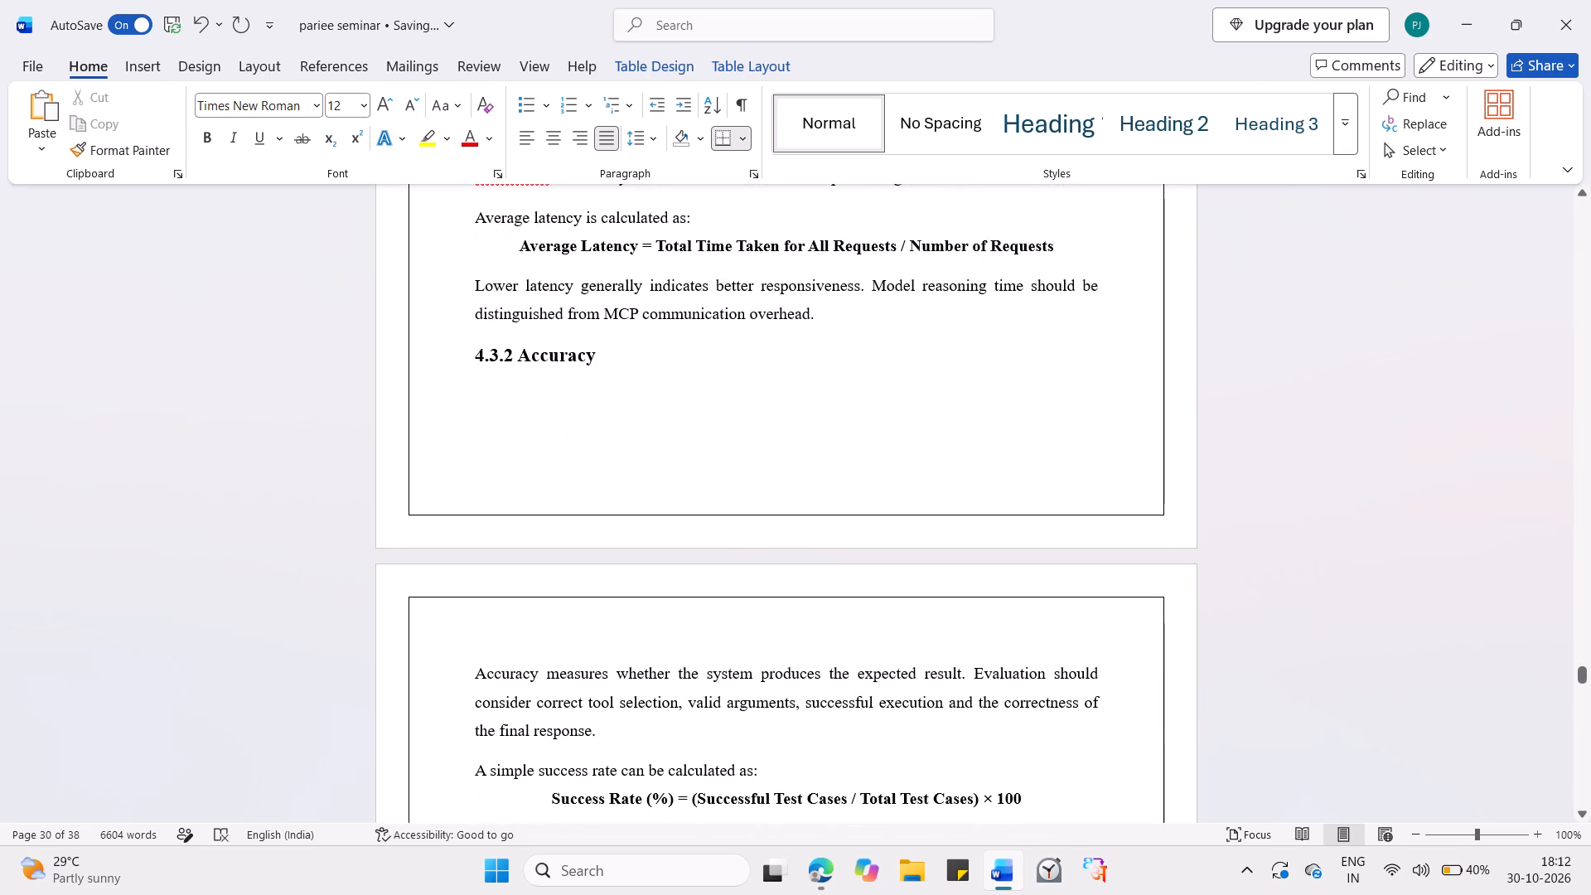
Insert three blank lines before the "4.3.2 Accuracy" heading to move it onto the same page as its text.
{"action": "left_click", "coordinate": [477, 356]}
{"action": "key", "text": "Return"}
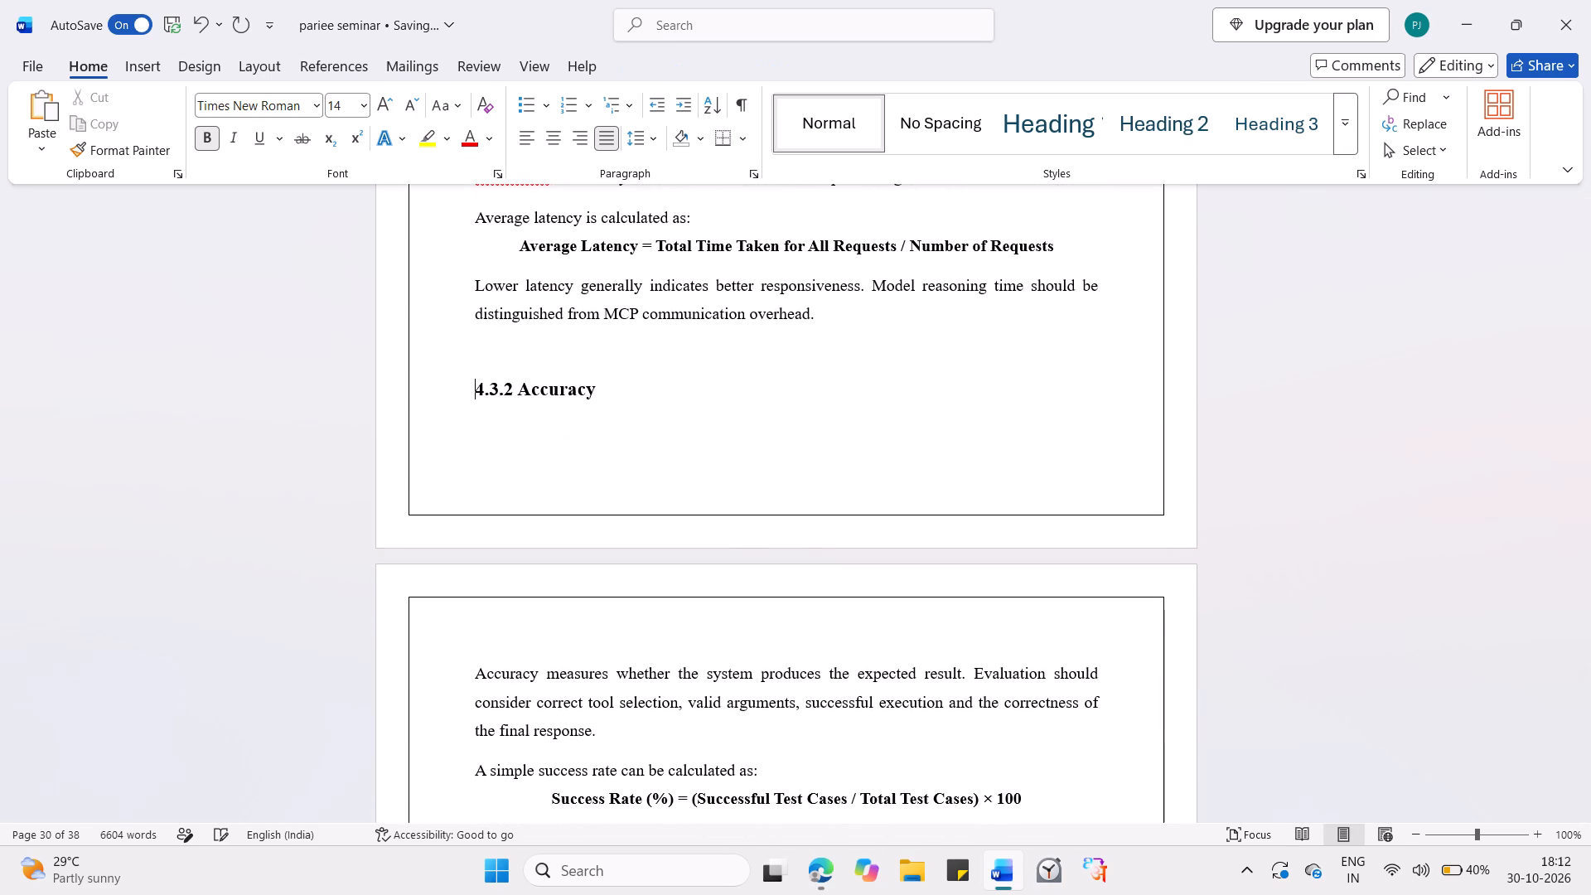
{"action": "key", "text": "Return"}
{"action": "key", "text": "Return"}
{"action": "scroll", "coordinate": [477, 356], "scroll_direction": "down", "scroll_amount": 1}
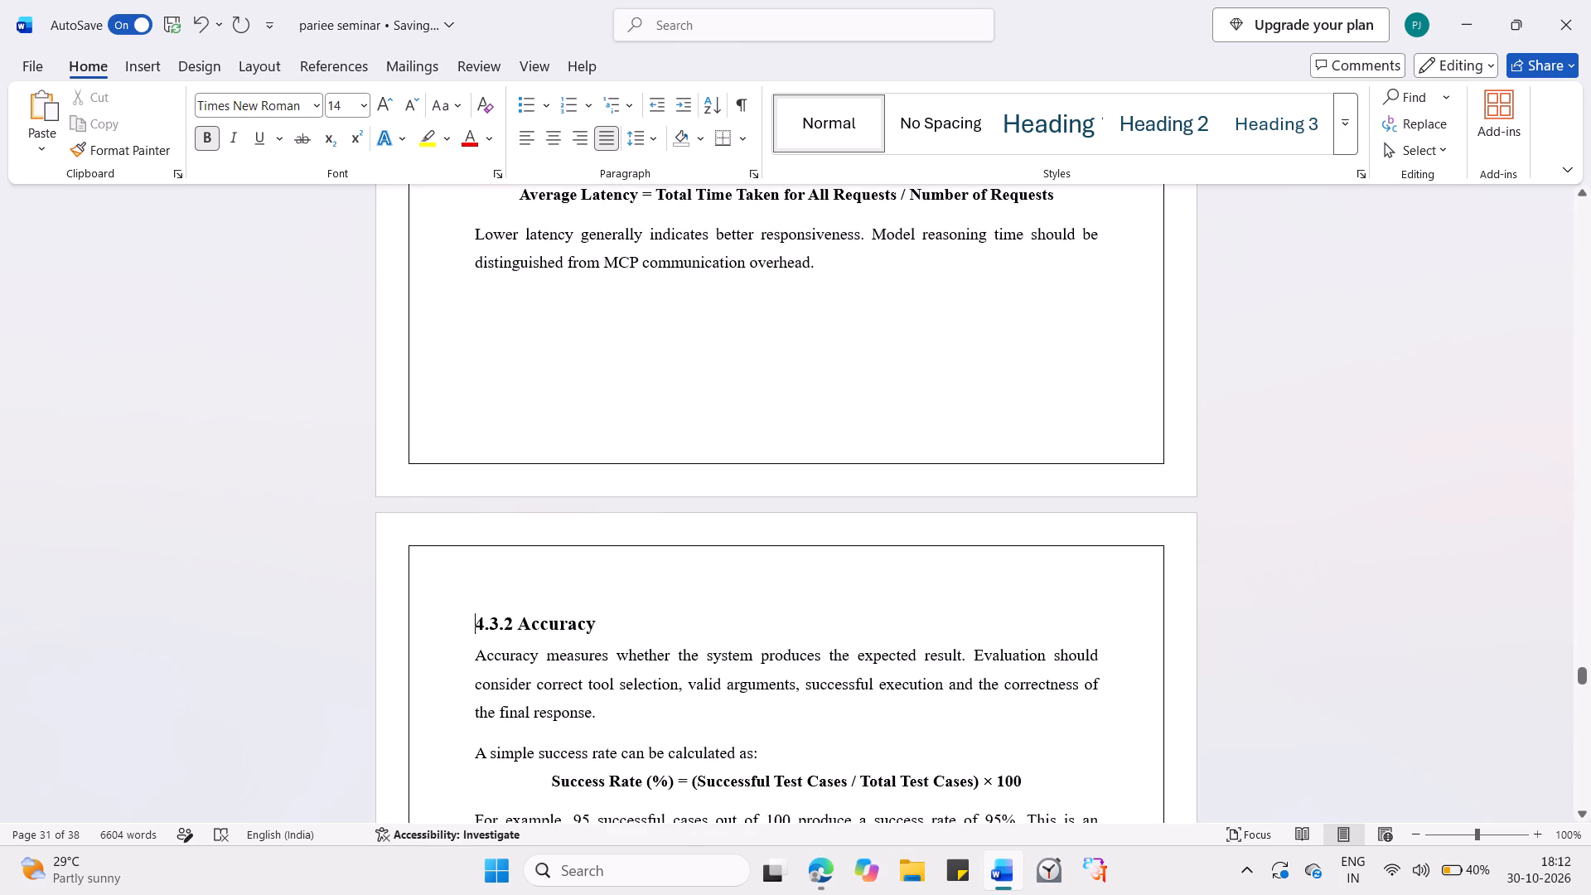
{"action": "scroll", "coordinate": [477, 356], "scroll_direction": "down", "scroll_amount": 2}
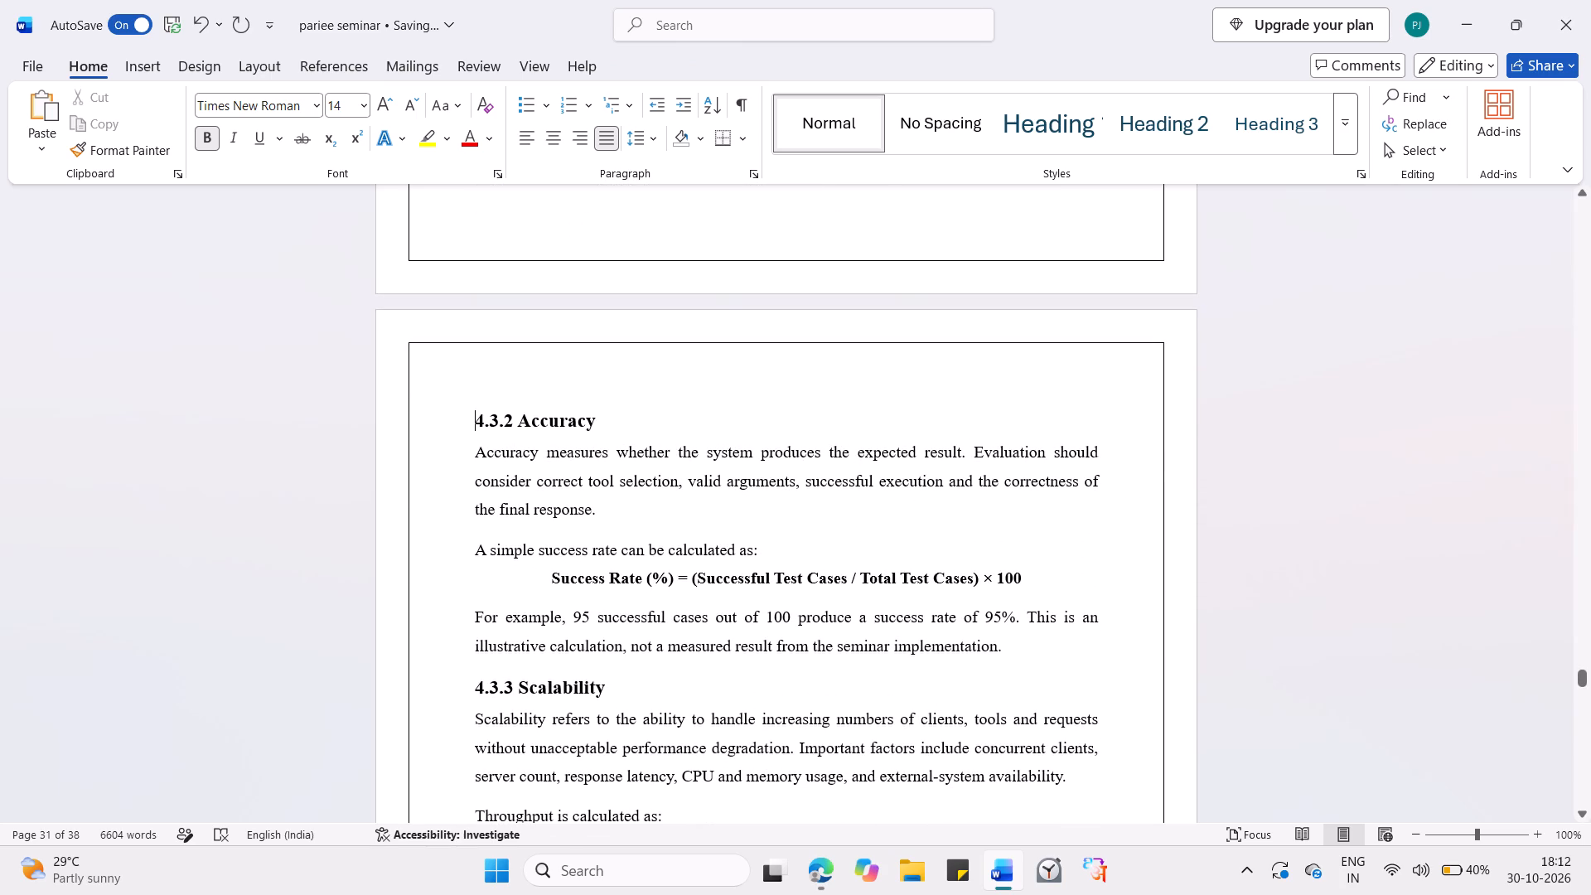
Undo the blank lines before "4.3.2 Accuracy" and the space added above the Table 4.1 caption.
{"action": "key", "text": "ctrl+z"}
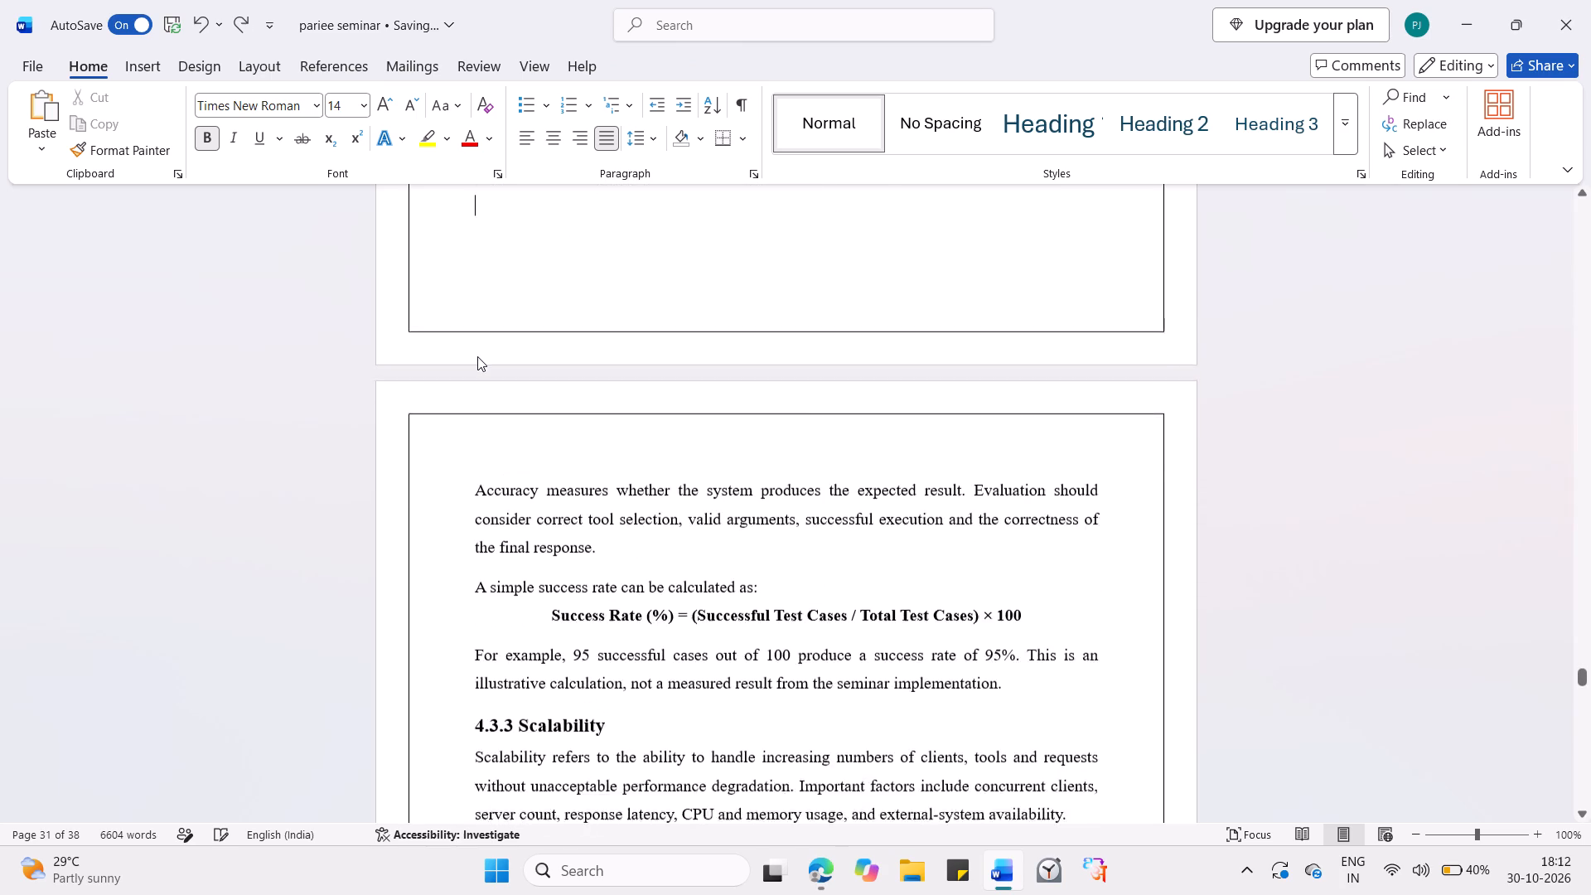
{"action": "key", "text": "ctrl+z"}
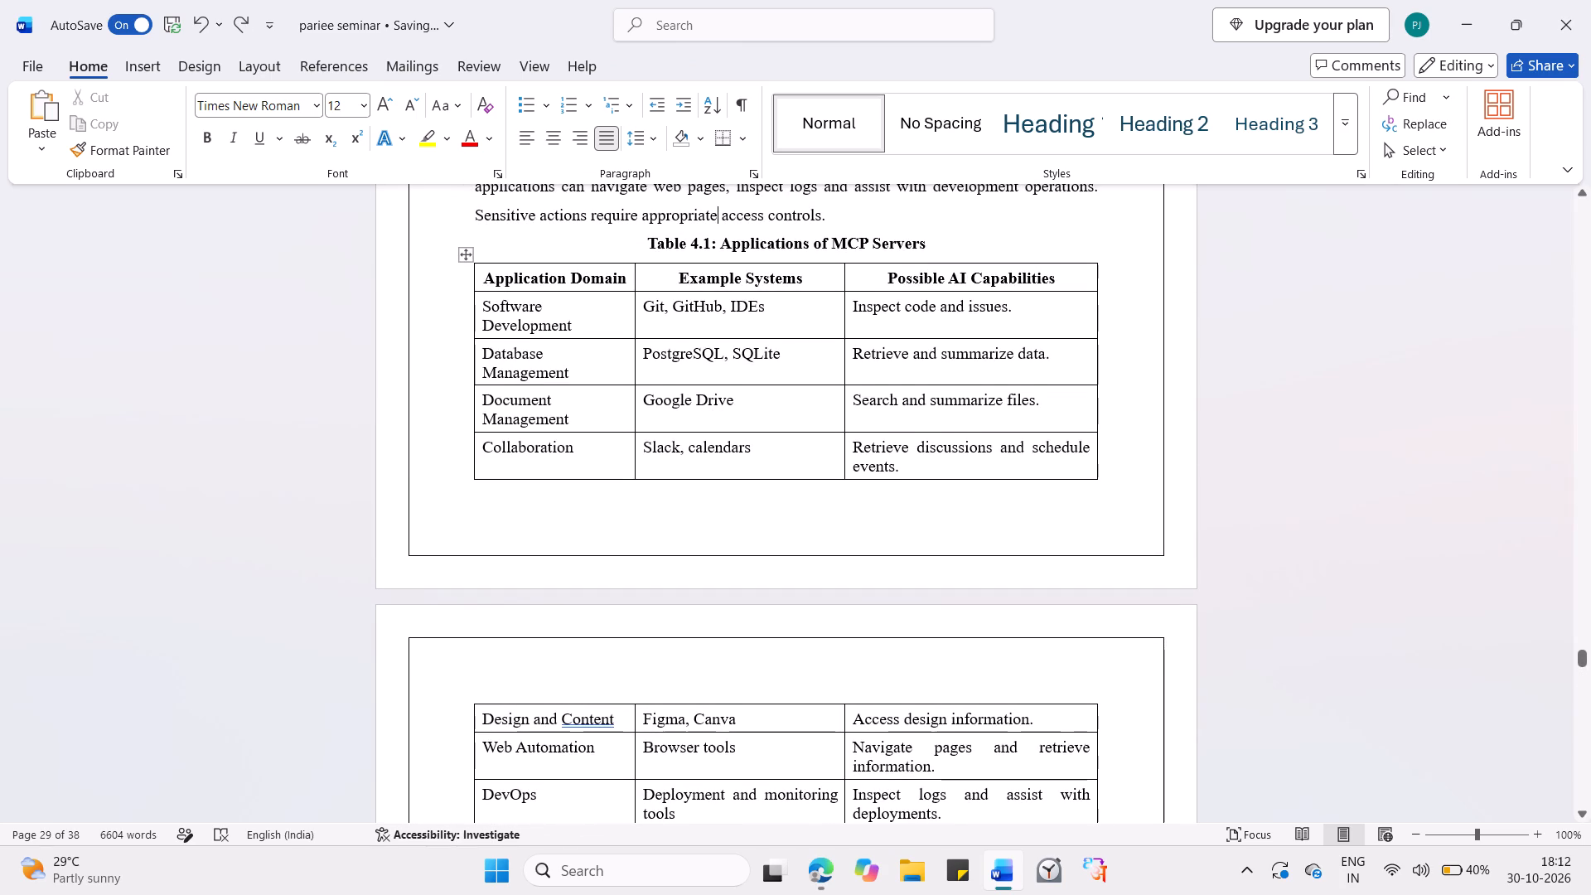
Check the layout from the end of Table 4.1 through section 4.3.3 and Table 4.2.
{"action": "scroll", "coordinate": [694, 426], "scroll_direction": "down", "scroll_amount": 5}
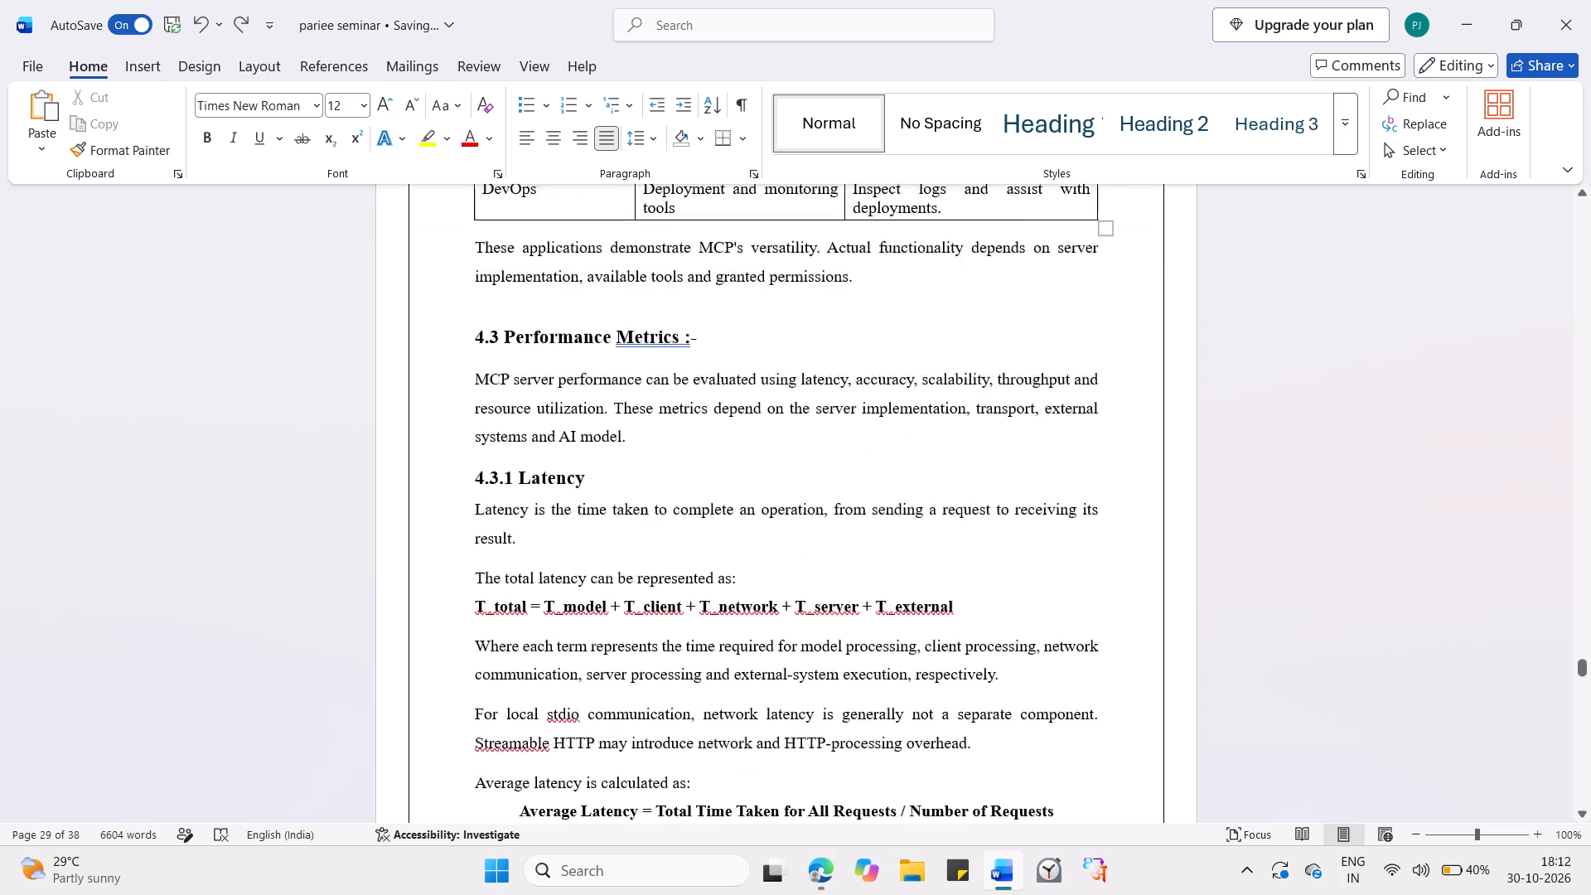
{"action": "scroll", "coordinate": [694, 426], "scroll_direction": "down", "scroll_amount": 3}
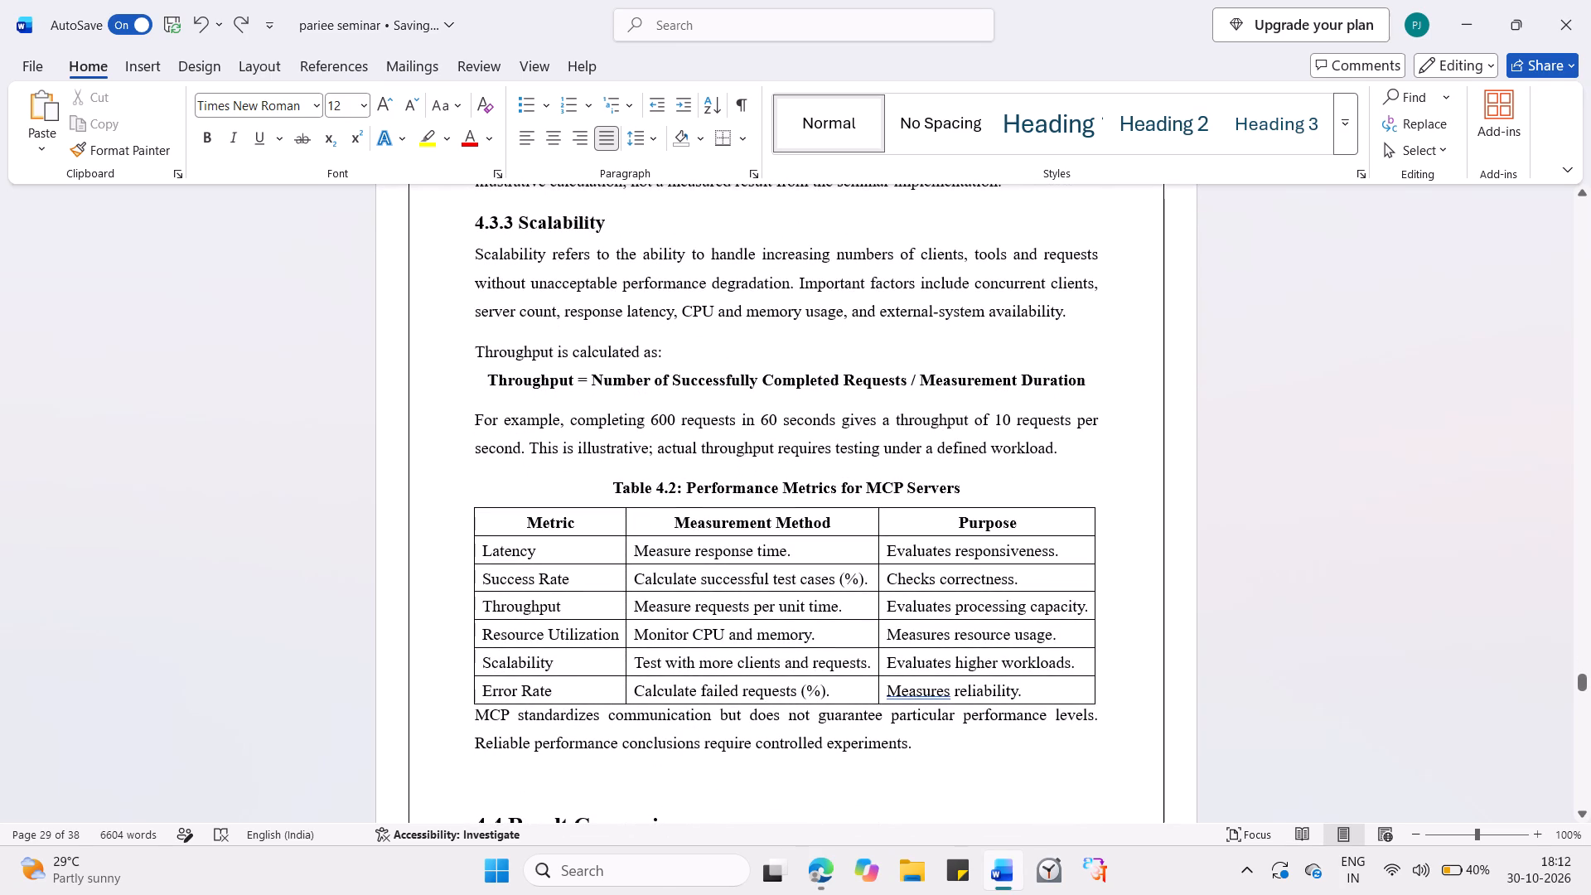
Remove the space after the "For example, completing 600 requests" paragraph above the Table 4.2 caption.
{"action": "left_click", "coordinate": [699, 494]}
{"action": "left_click", "coordinate": [761, 445]}
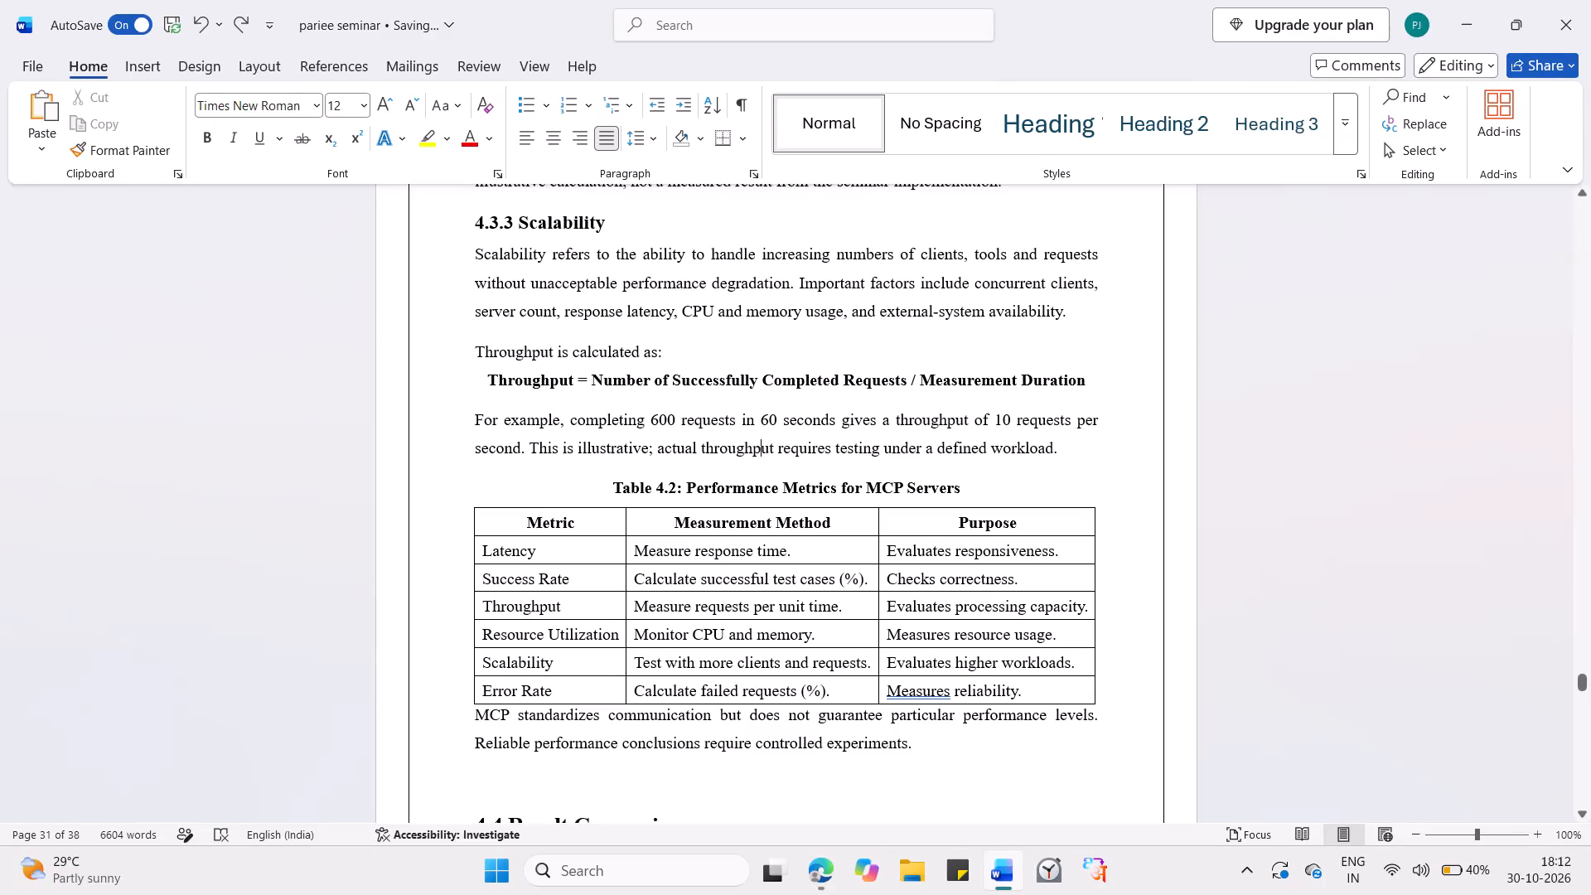
{"action": "left_click", "coordinate": [639, 133]}
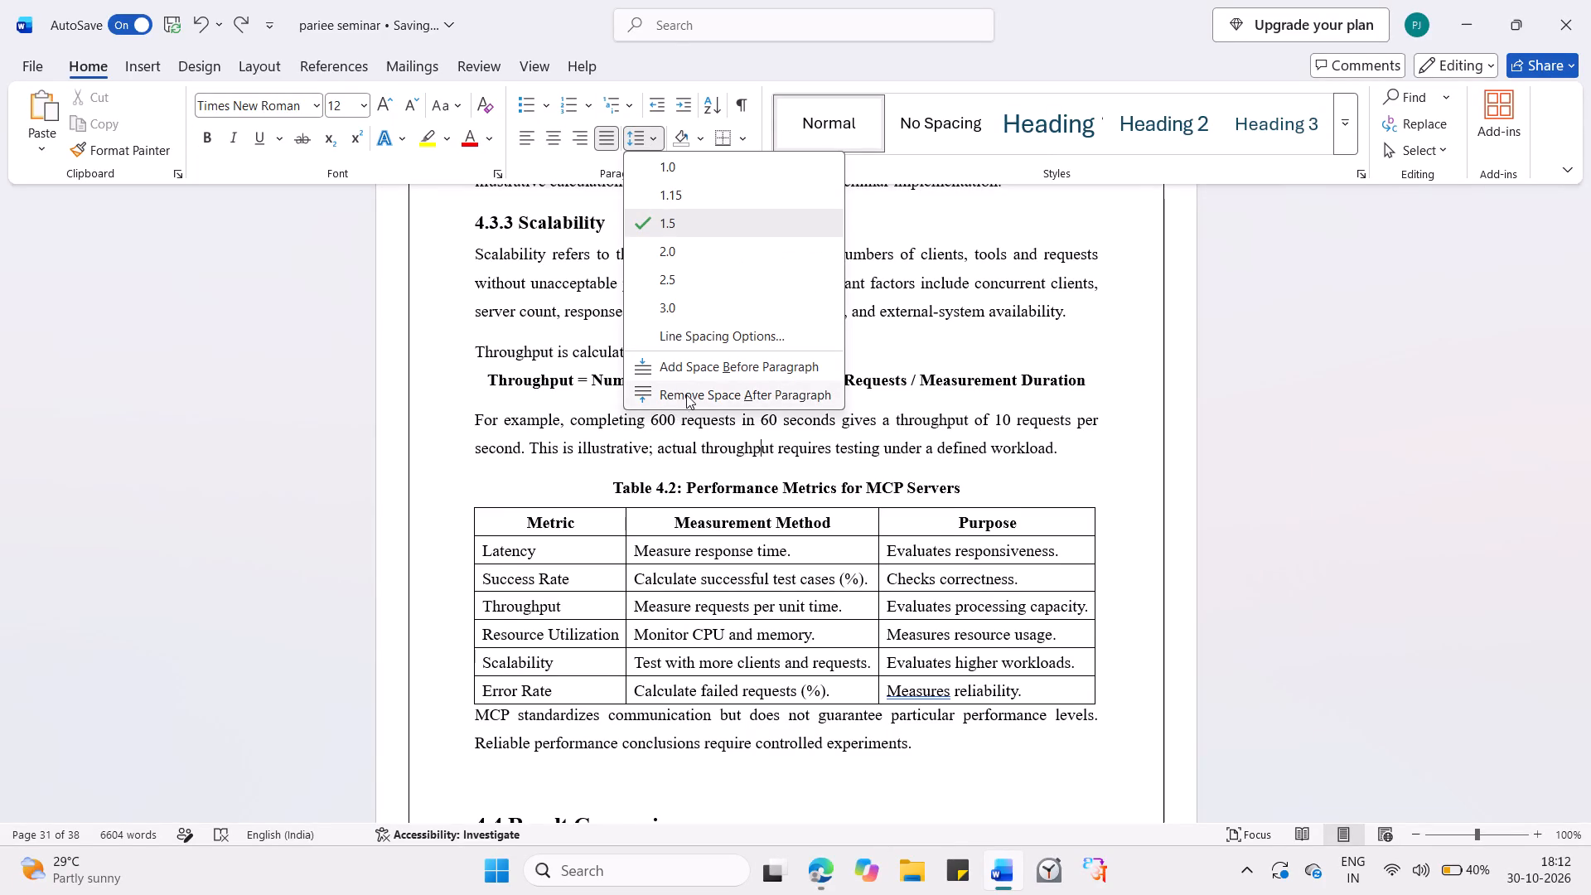
{"action": "left_click", "coordinate": [686, 394]}
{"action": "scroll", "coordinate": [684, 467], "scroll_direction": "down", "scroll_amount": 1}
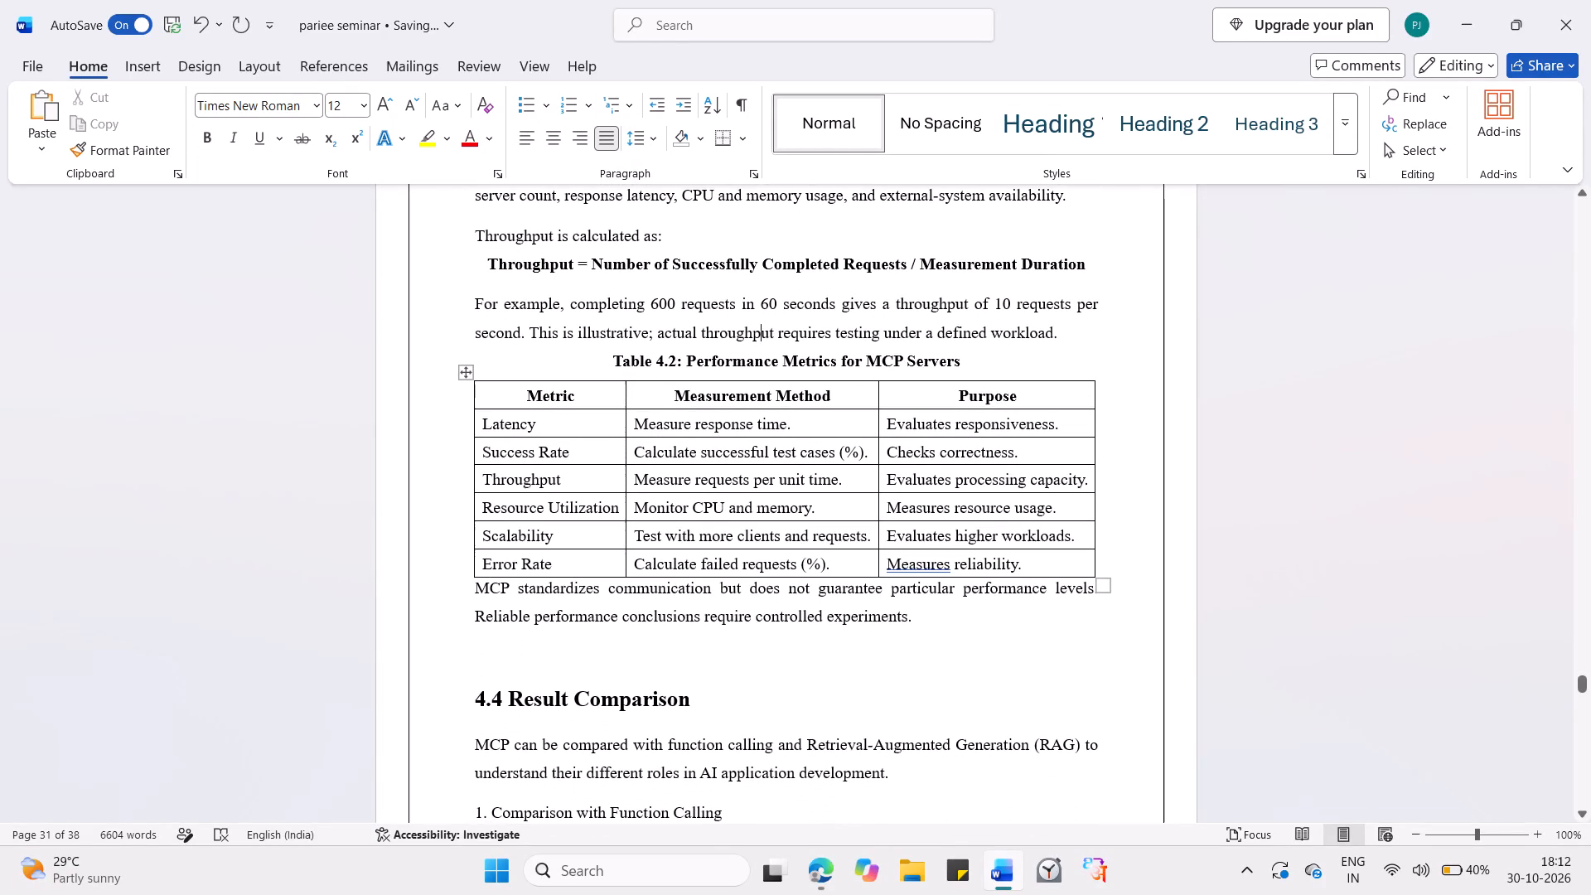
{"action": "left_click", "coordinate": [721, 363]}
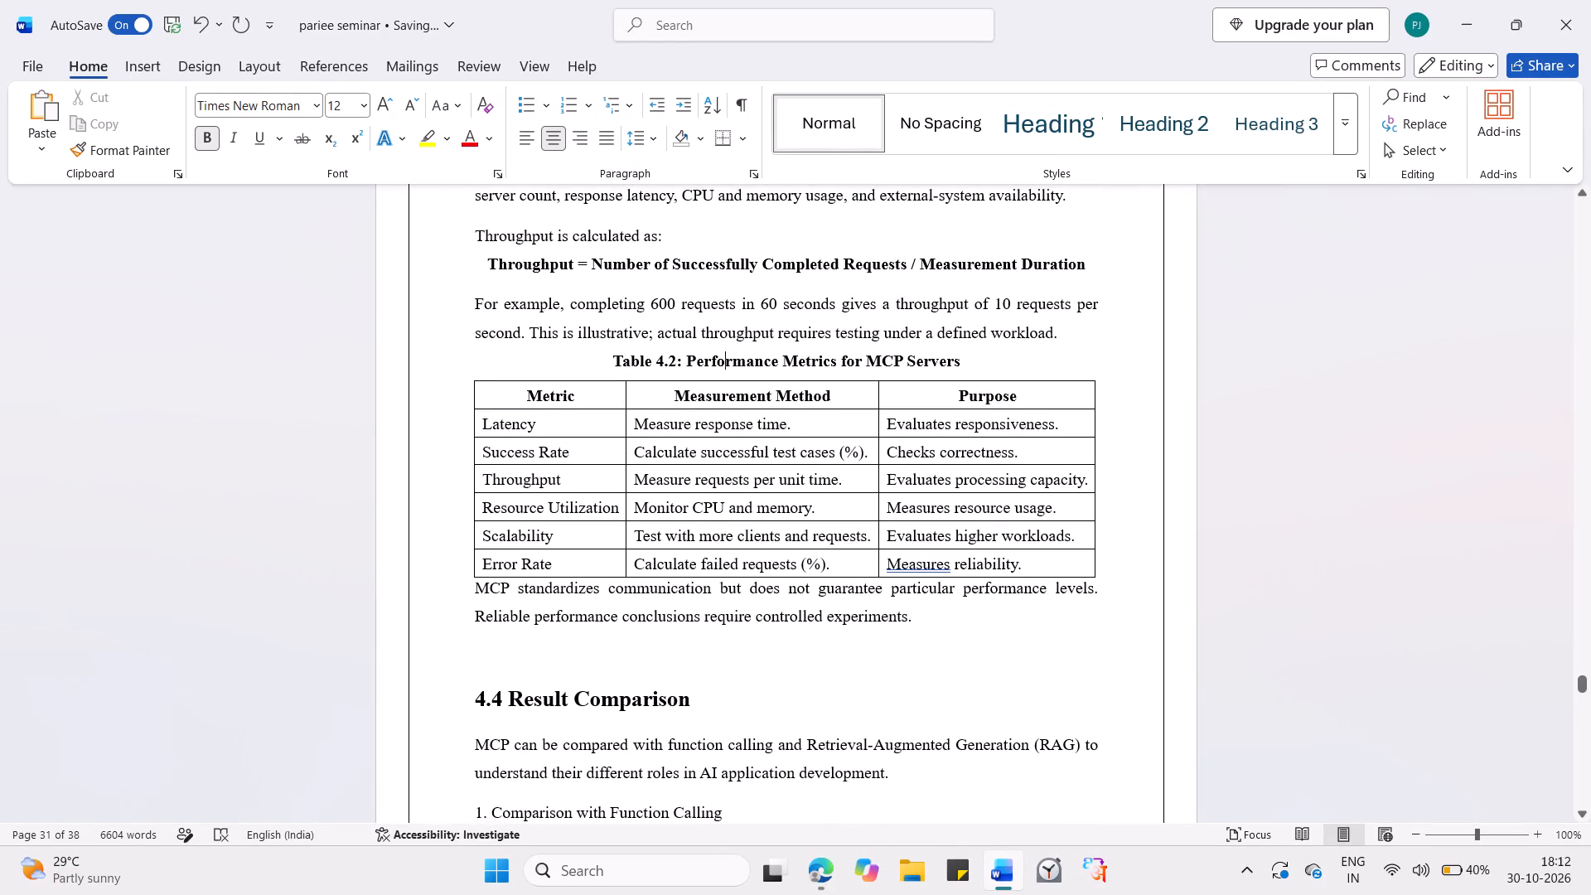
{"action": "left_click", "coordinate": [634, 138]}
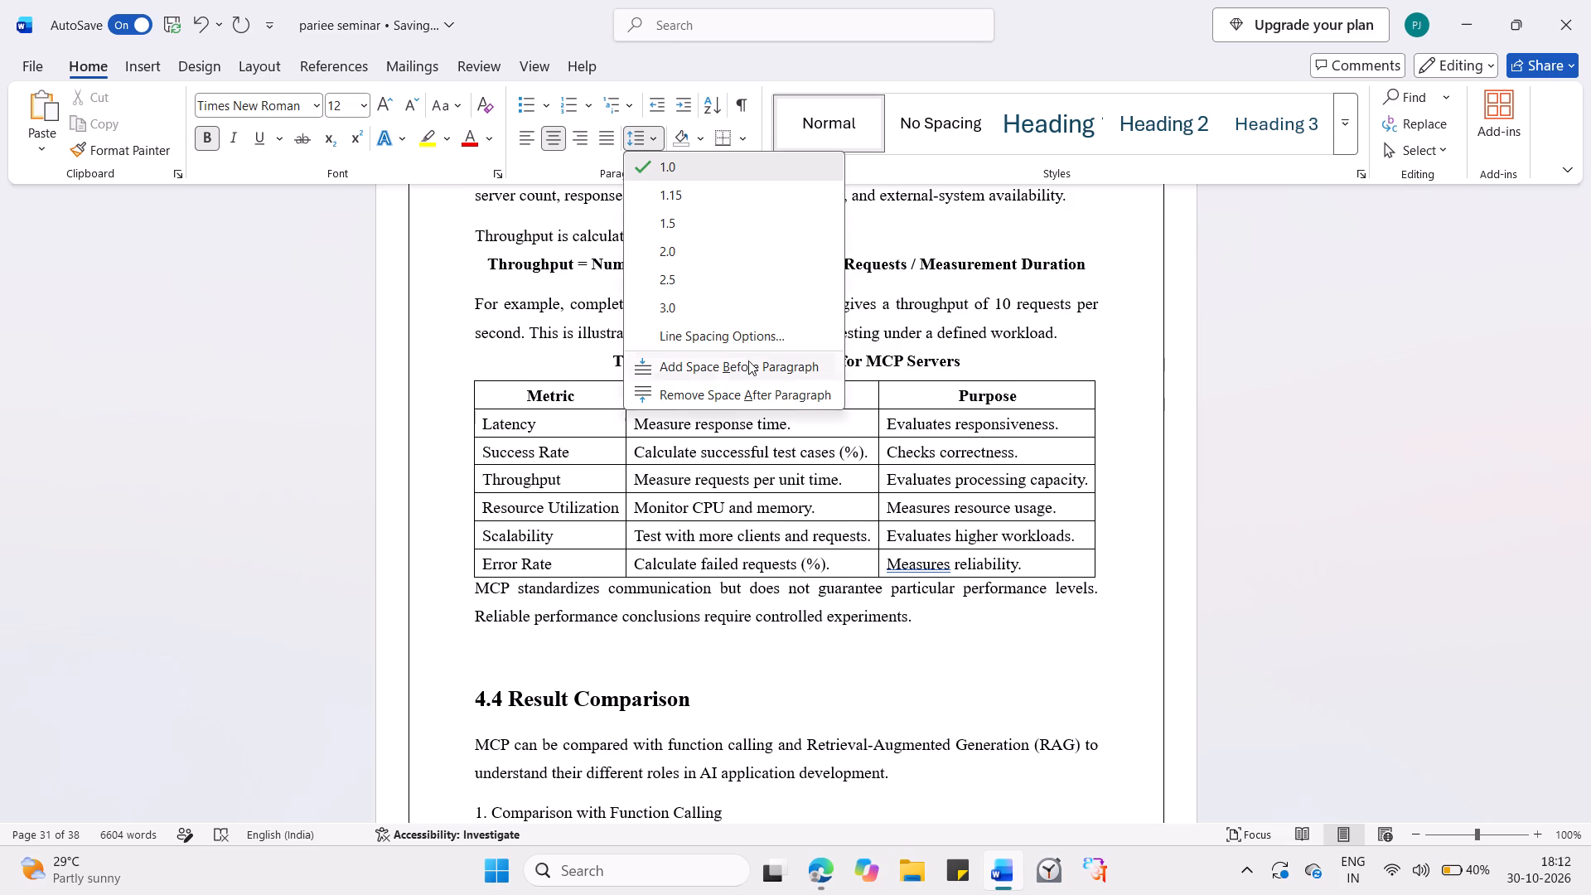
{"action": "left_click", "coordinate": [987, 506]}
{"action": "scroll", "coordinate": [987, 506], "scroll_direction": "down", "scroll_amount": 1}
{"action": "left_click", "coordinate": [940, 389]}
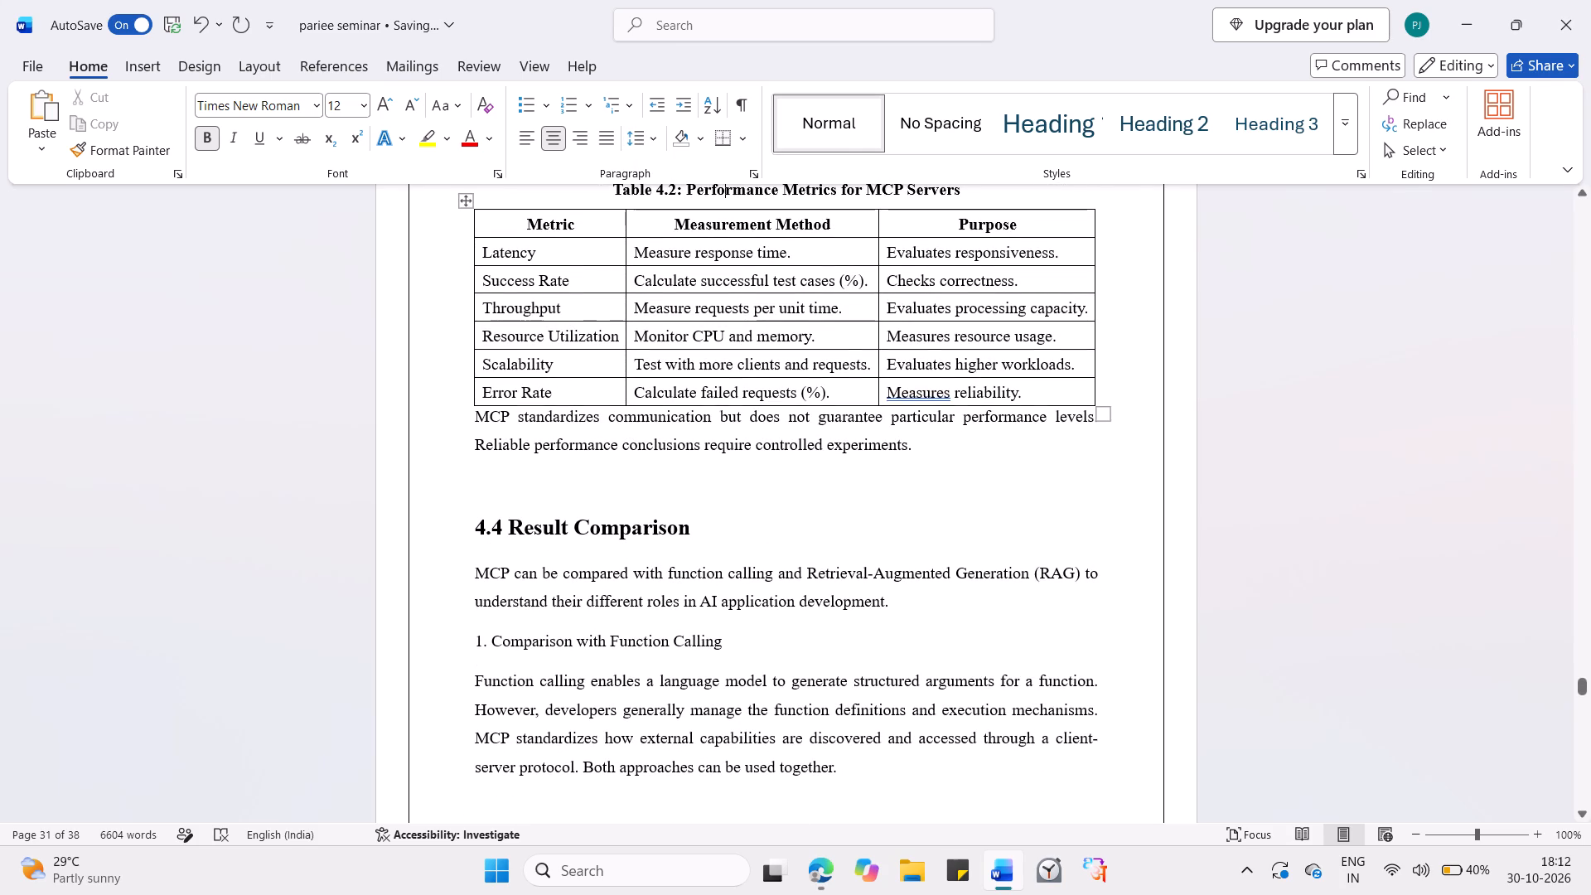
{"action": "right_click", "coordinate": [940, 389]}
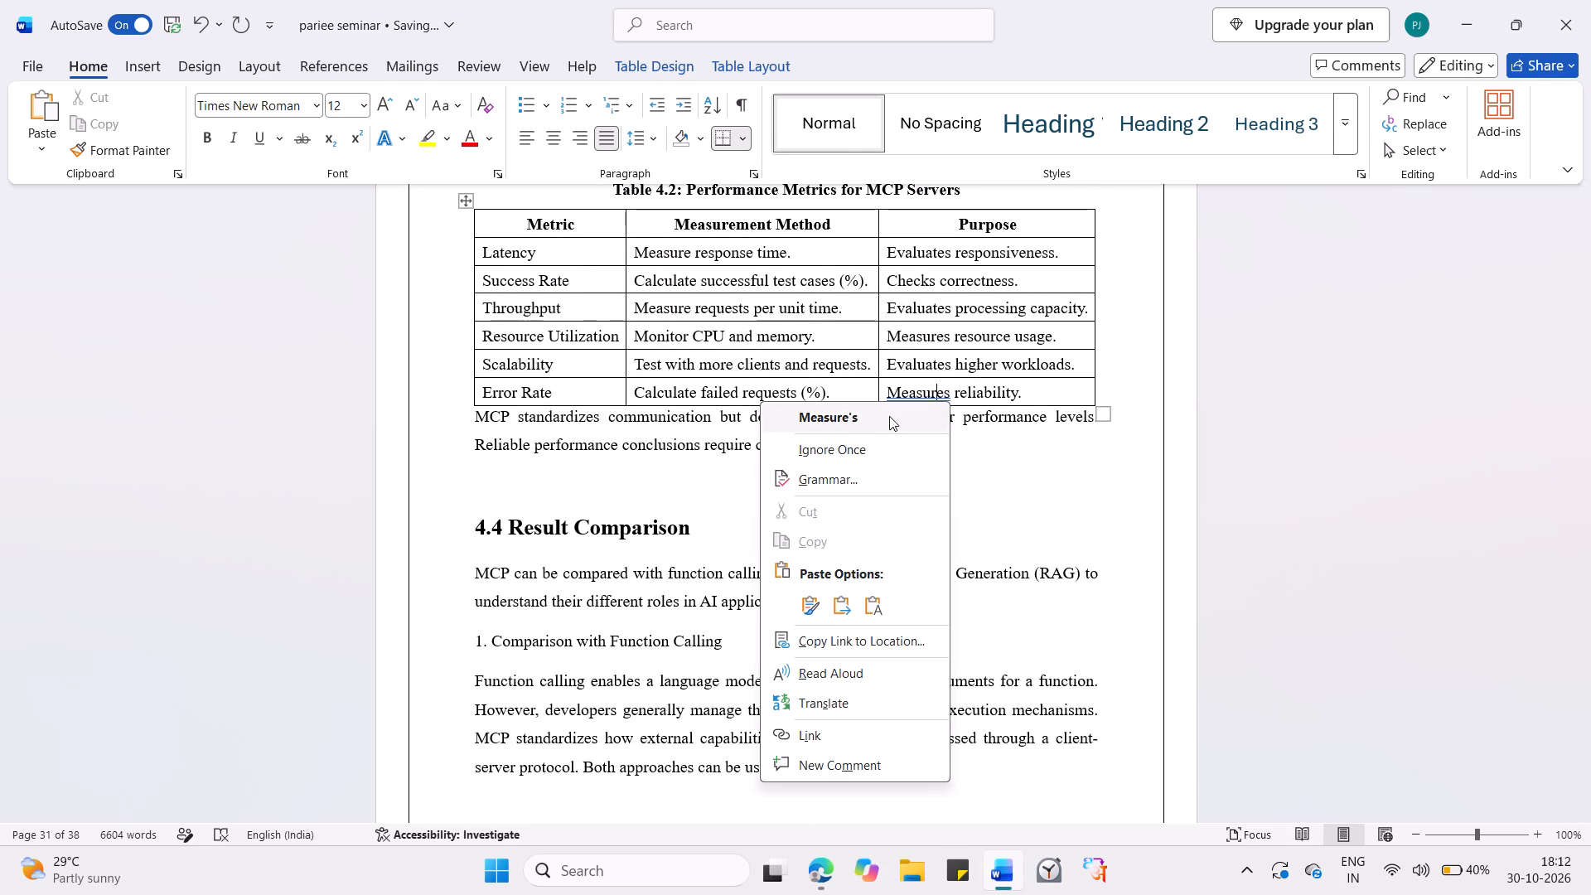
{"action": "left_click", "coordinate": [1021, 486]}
Add space before the "MCP standardizes communication" paragraph below Table 4.2.
{"action": "left_click", "coordinate": [726, 416]}
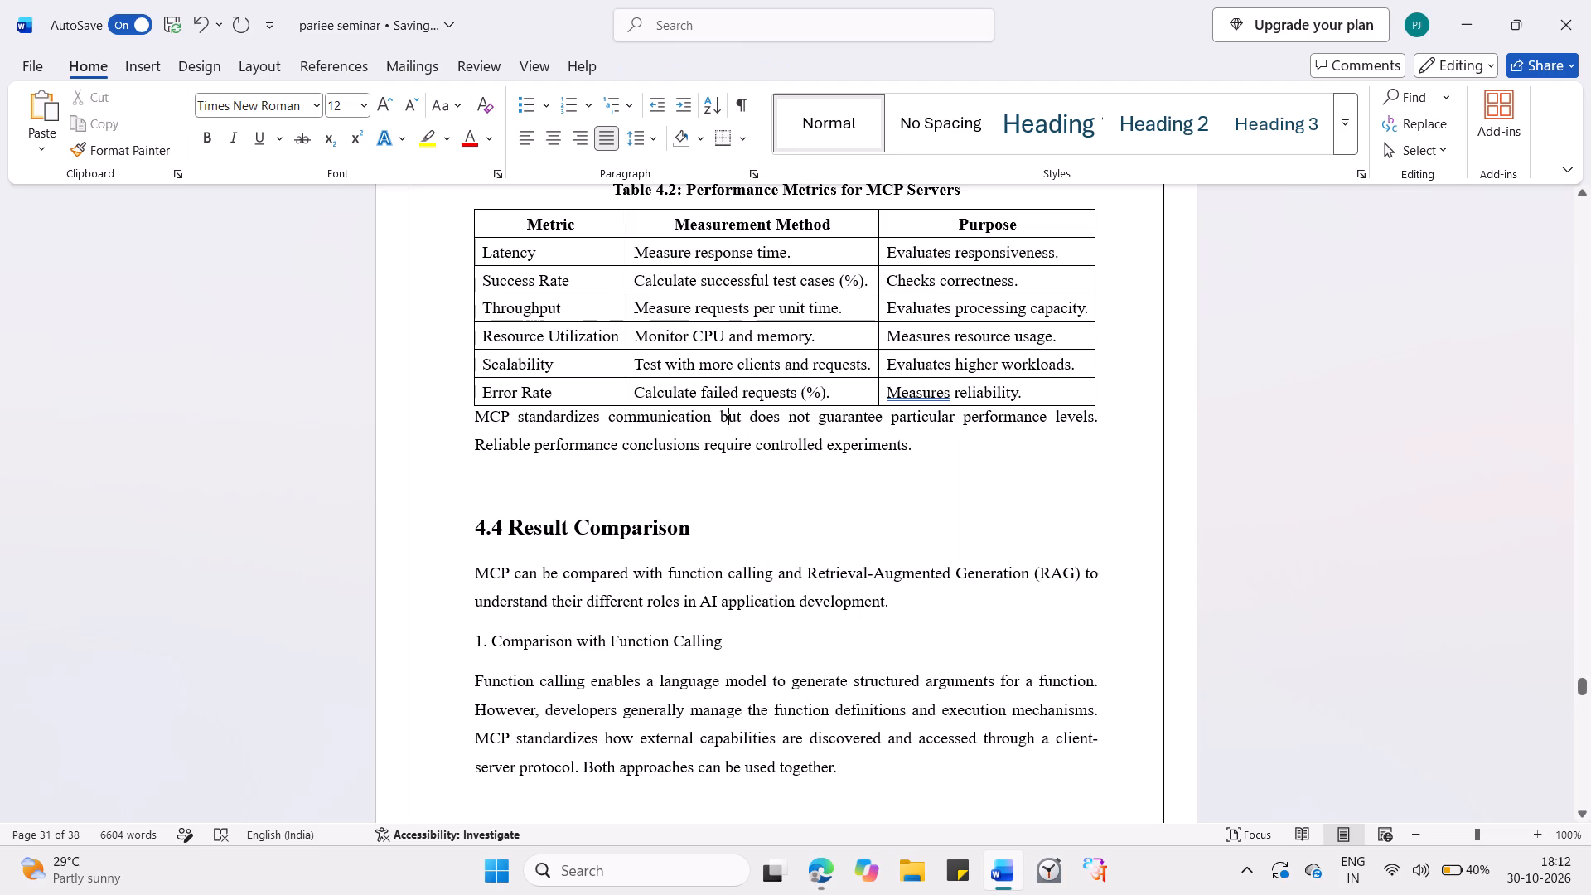
{"action": "left_click", "coordinate": [647, 132]}
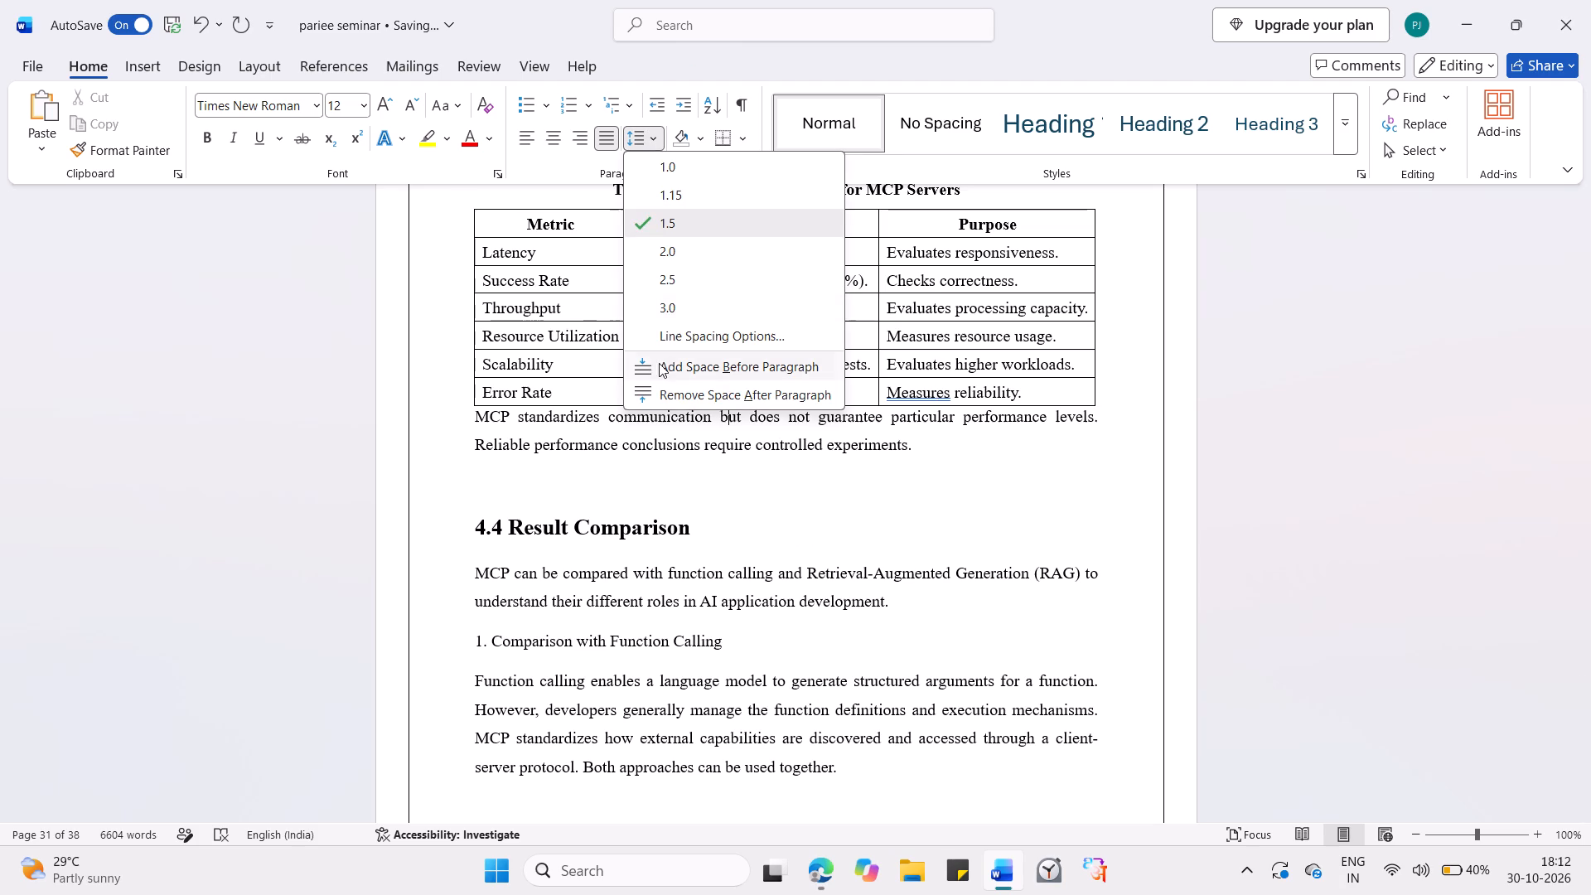
{"action": "left_click", "coordinate": [659, 366]}
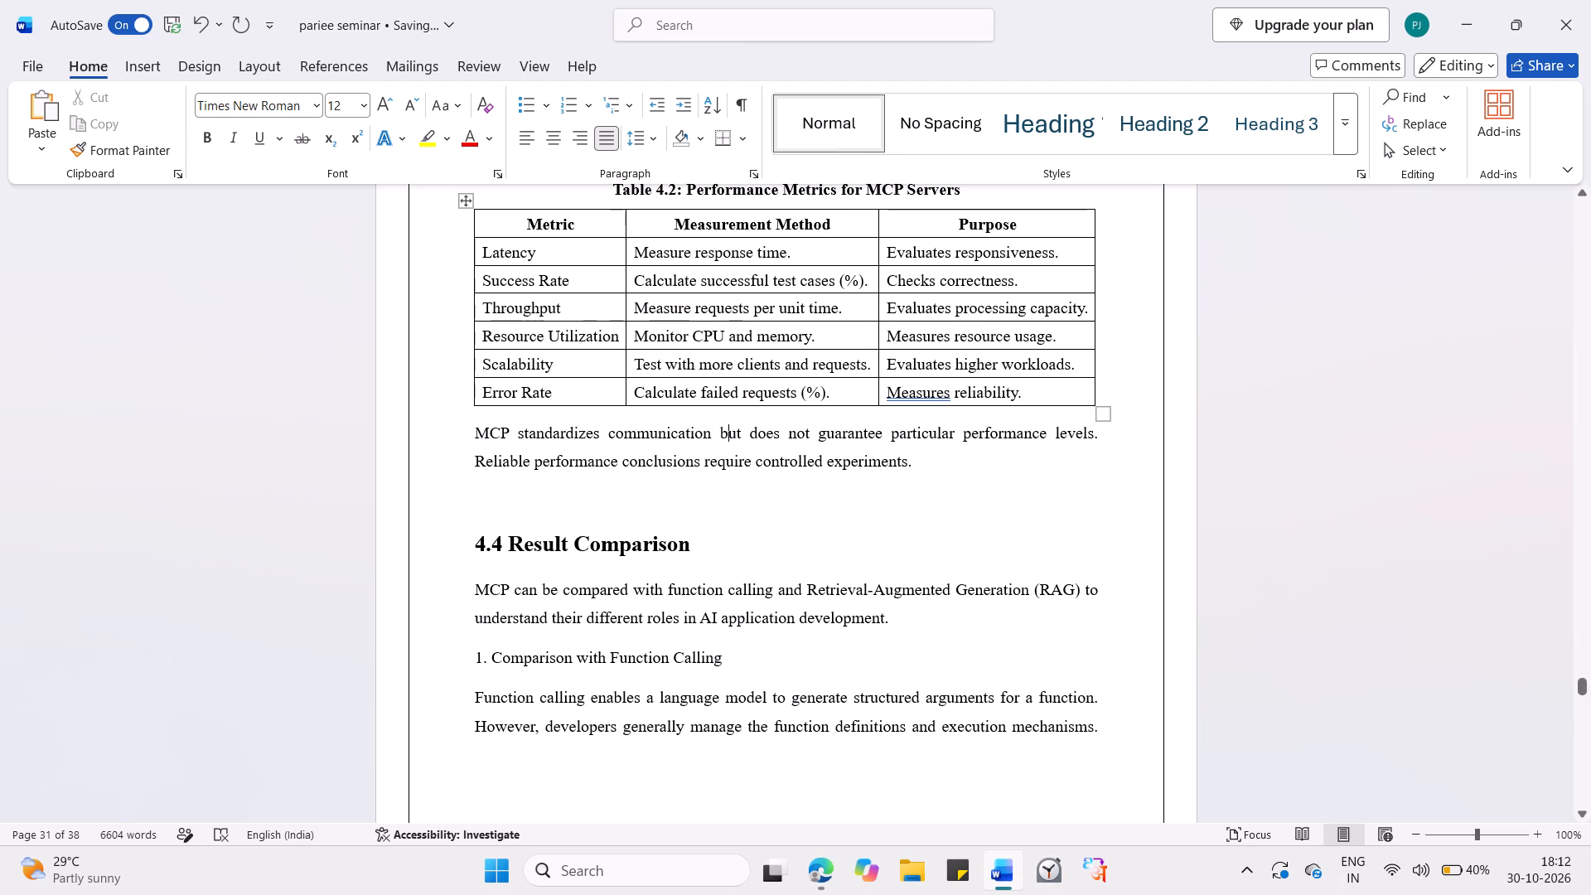
Tighten the blank line above the "4.4 Result Comparison" heading by removing its space after and setting line spacing to 1.0.
{"action": "scroll", "coordinate": [645, 444], "scroll_direction": "down", "scroll_amount": 1}
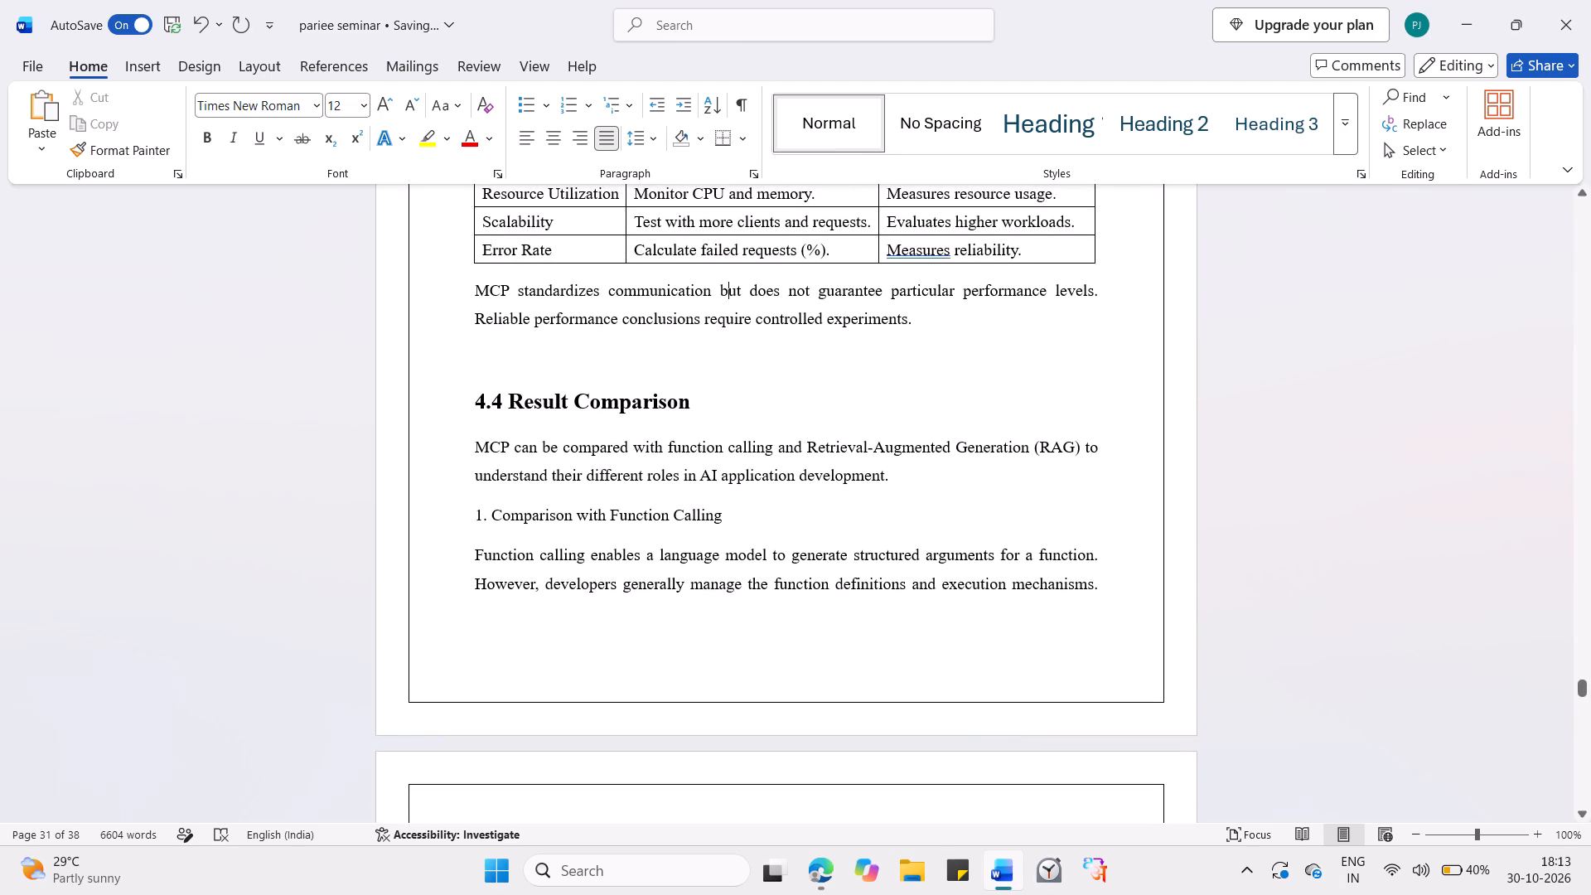
{"action": "left_click", "coordinate": [549, 358]}
{"action": "left_click", "coordinate": [642, 137]}
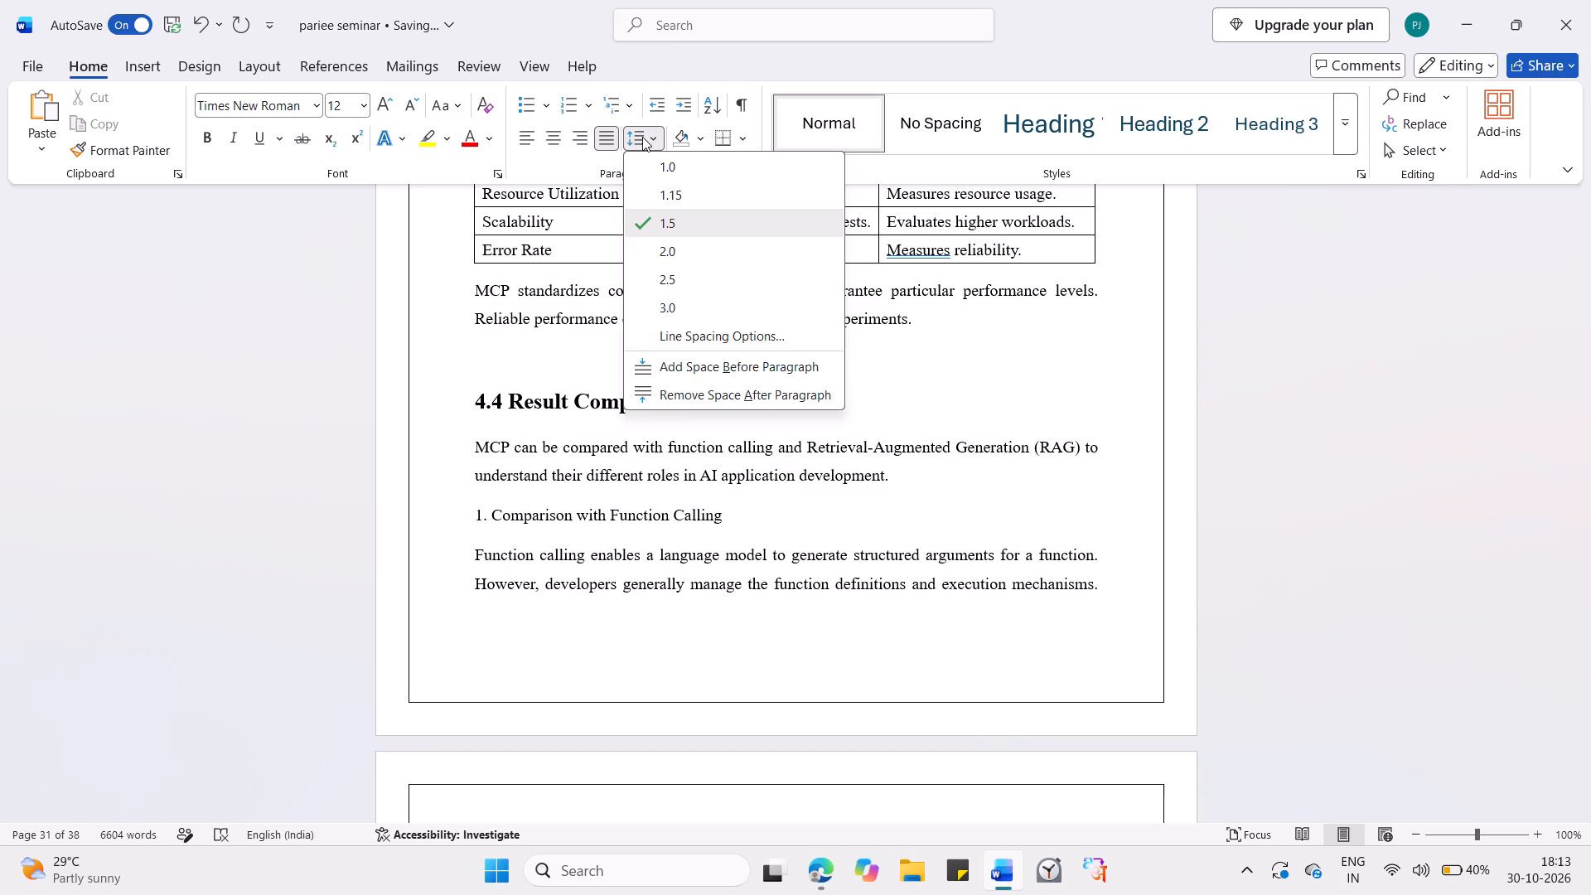
{"action": "left_click", "coordinate": [646, 387]}
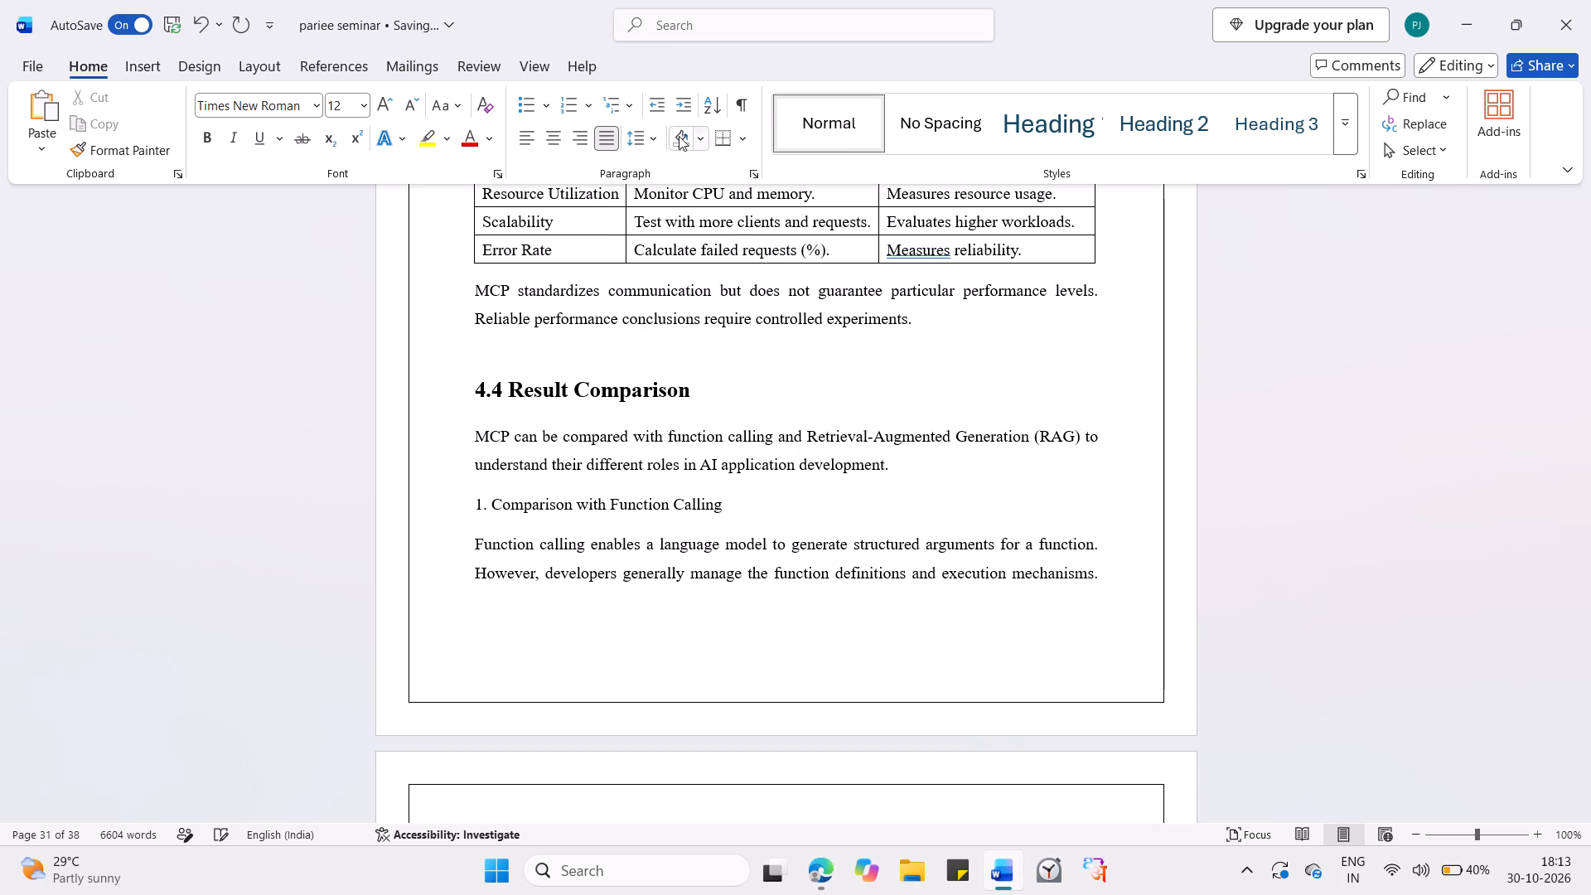
{"action": "left_click", "coordinate": [649, 138]}
{"action": "left_click", "coordinate": [675, 166]}
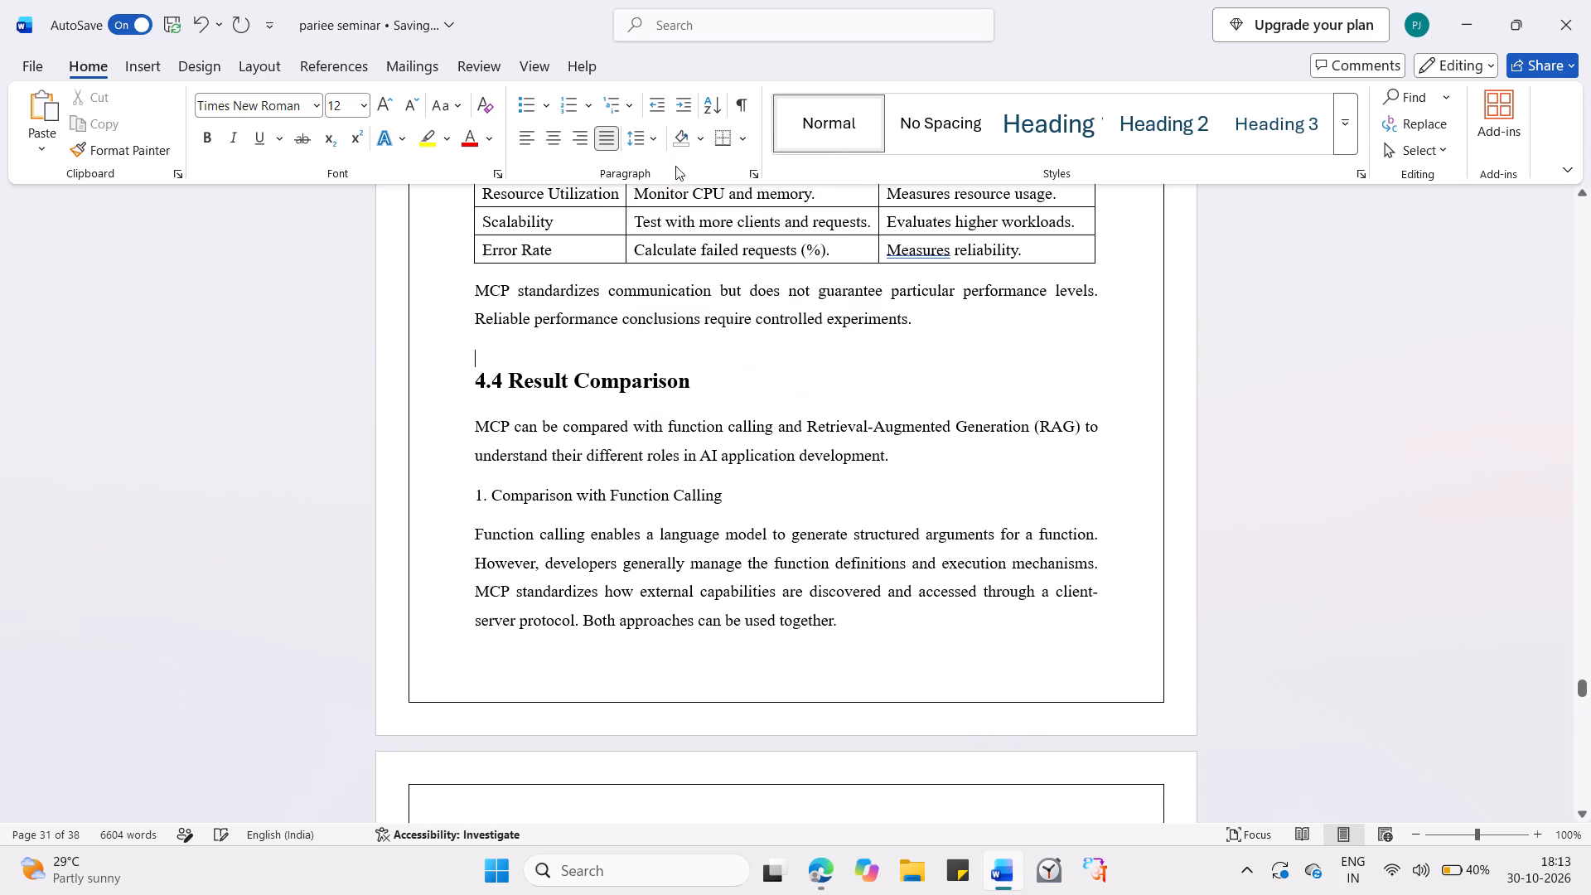
Reduce the font size of the "4.4 Result Comparison" heading to 14.
{"action": "scroll", "coordinate": [605, 351], "scroll_direction": "down", "scroll_amount": 1}
{"action": "left_click", "coordinate": [662, 282]}
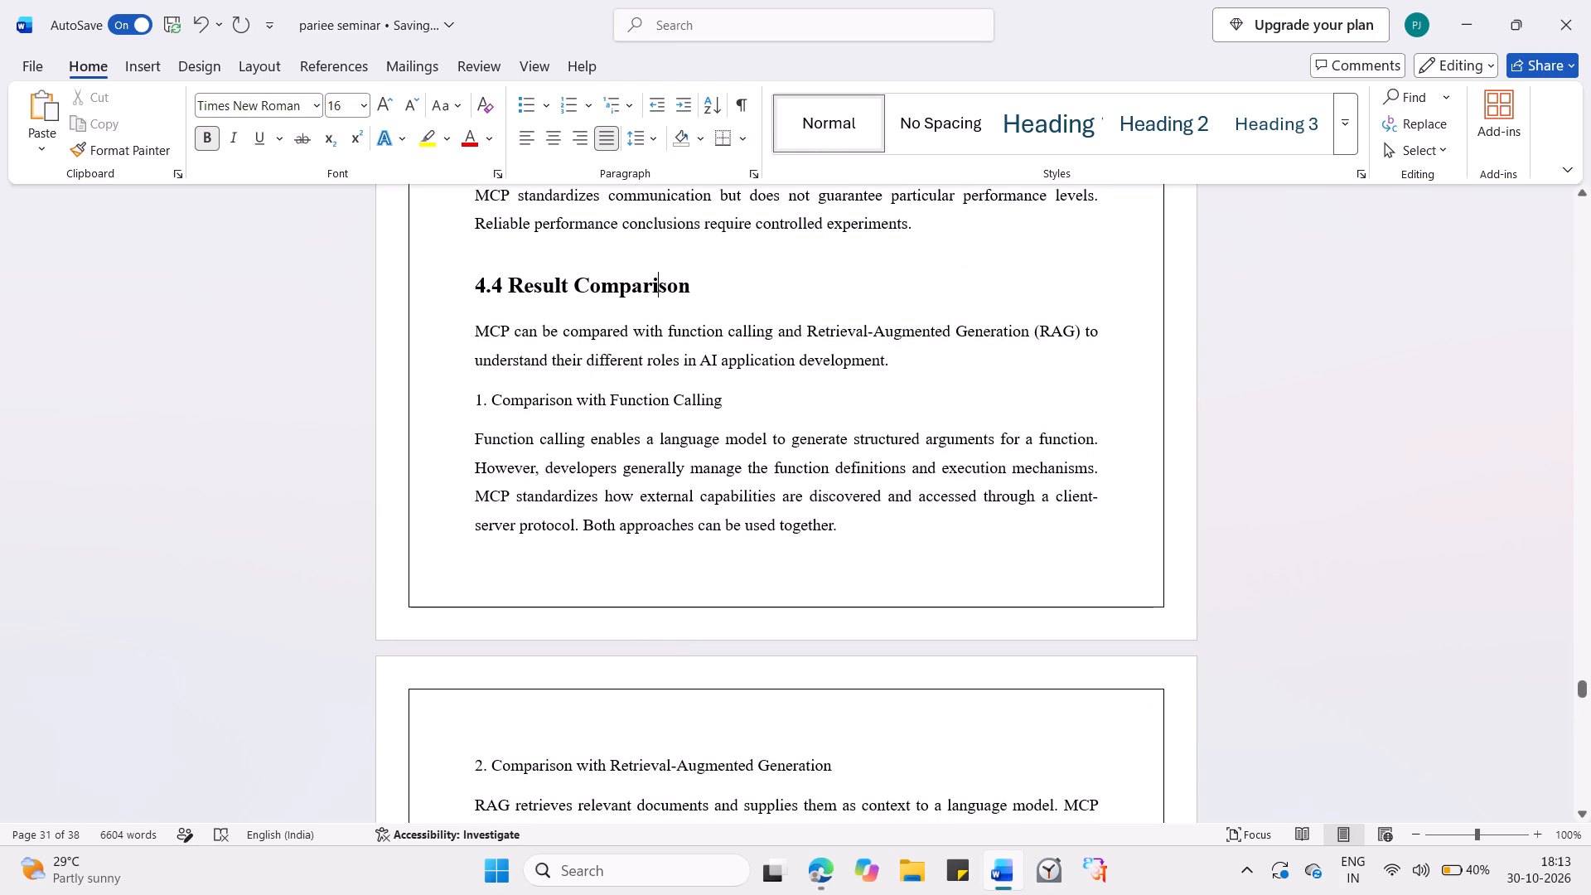
{"action": "left_click_drag", "start_coordinate": [715, 283], "coordinate": [471, 279]}
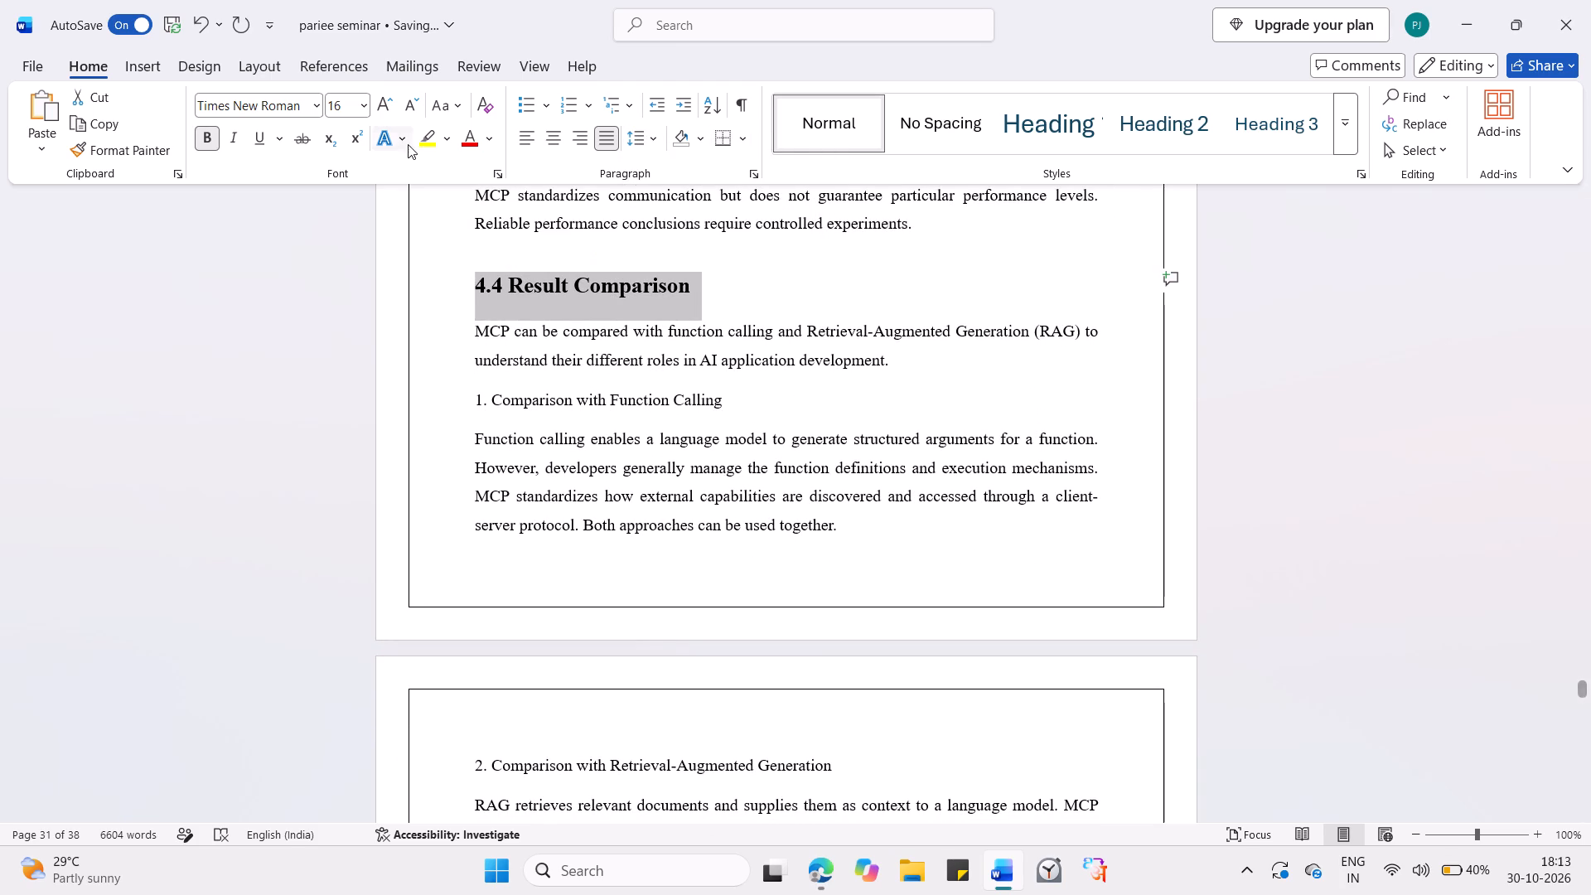
{"action": "left_click", "coordinate": [411, 103]}
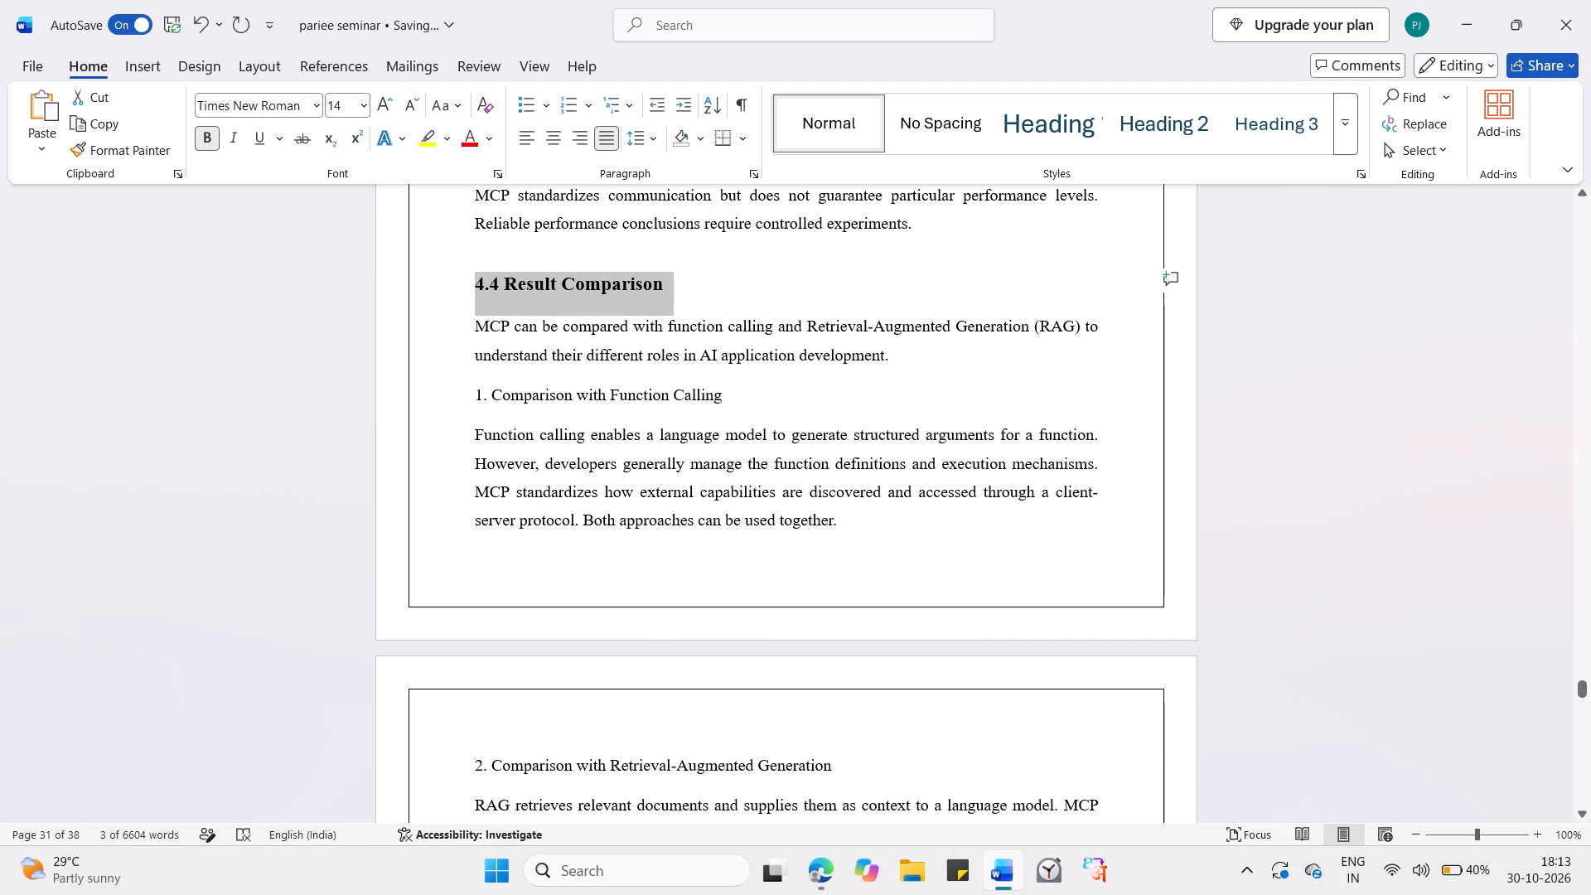
Make the "1. Comparison with Function Calling" subheading bold and remove the space after it.
{"action": "scroll", "coordinate": [588, 380], "scroll_direction": "down", "scroll_amount": 1}
{"action": "left_click", "coordinate": [655, 361]}
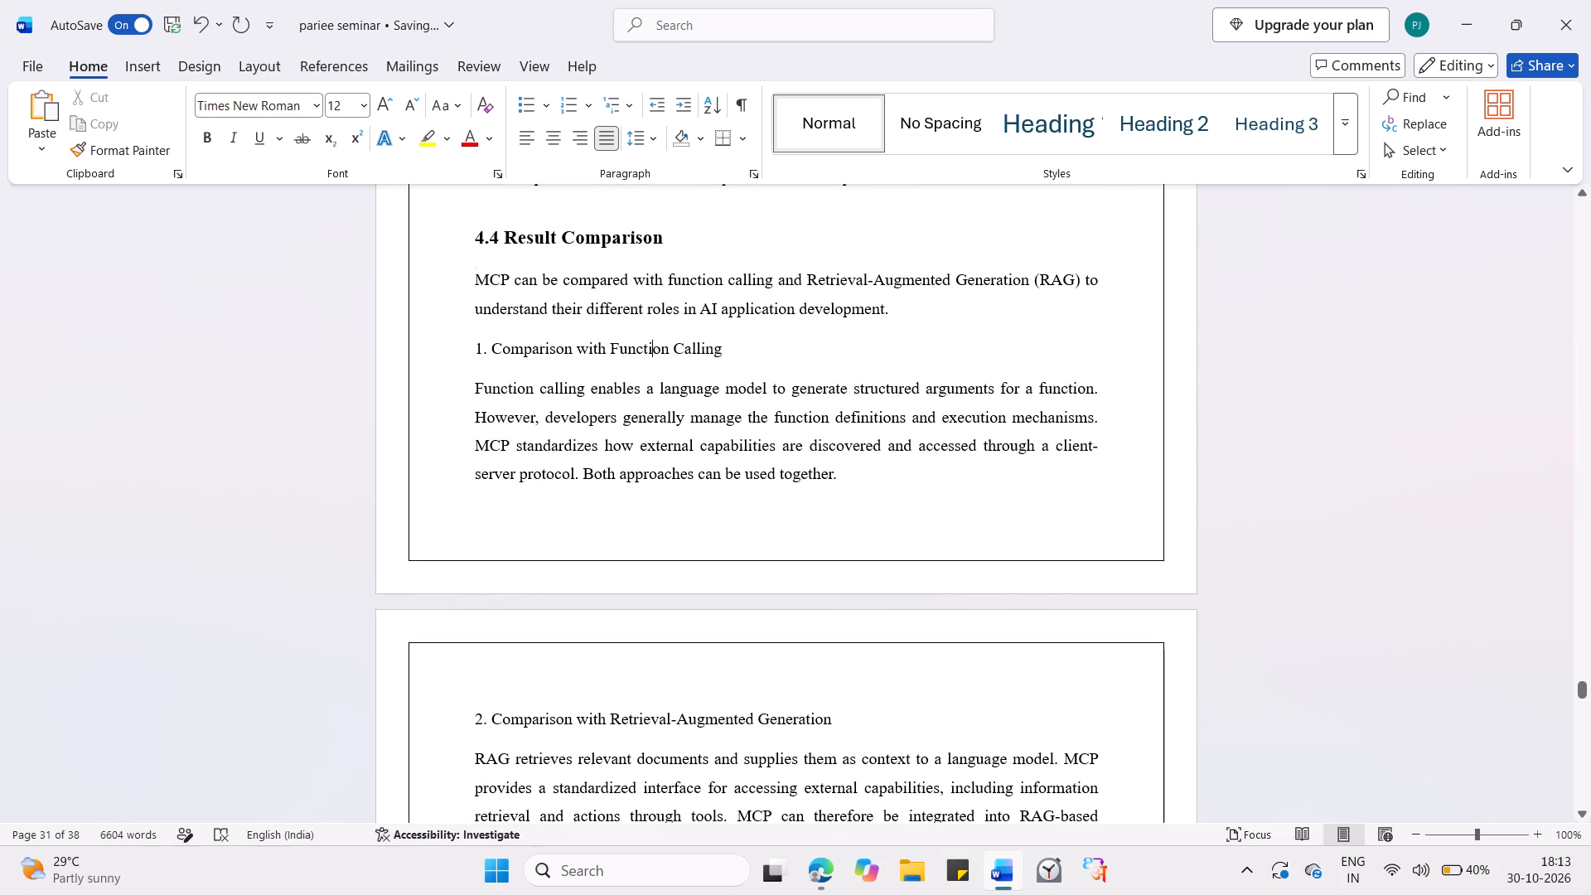
{"action": "left_click_drag", "start_coordinate": [748, 348], "coordinate": [479, 350]}
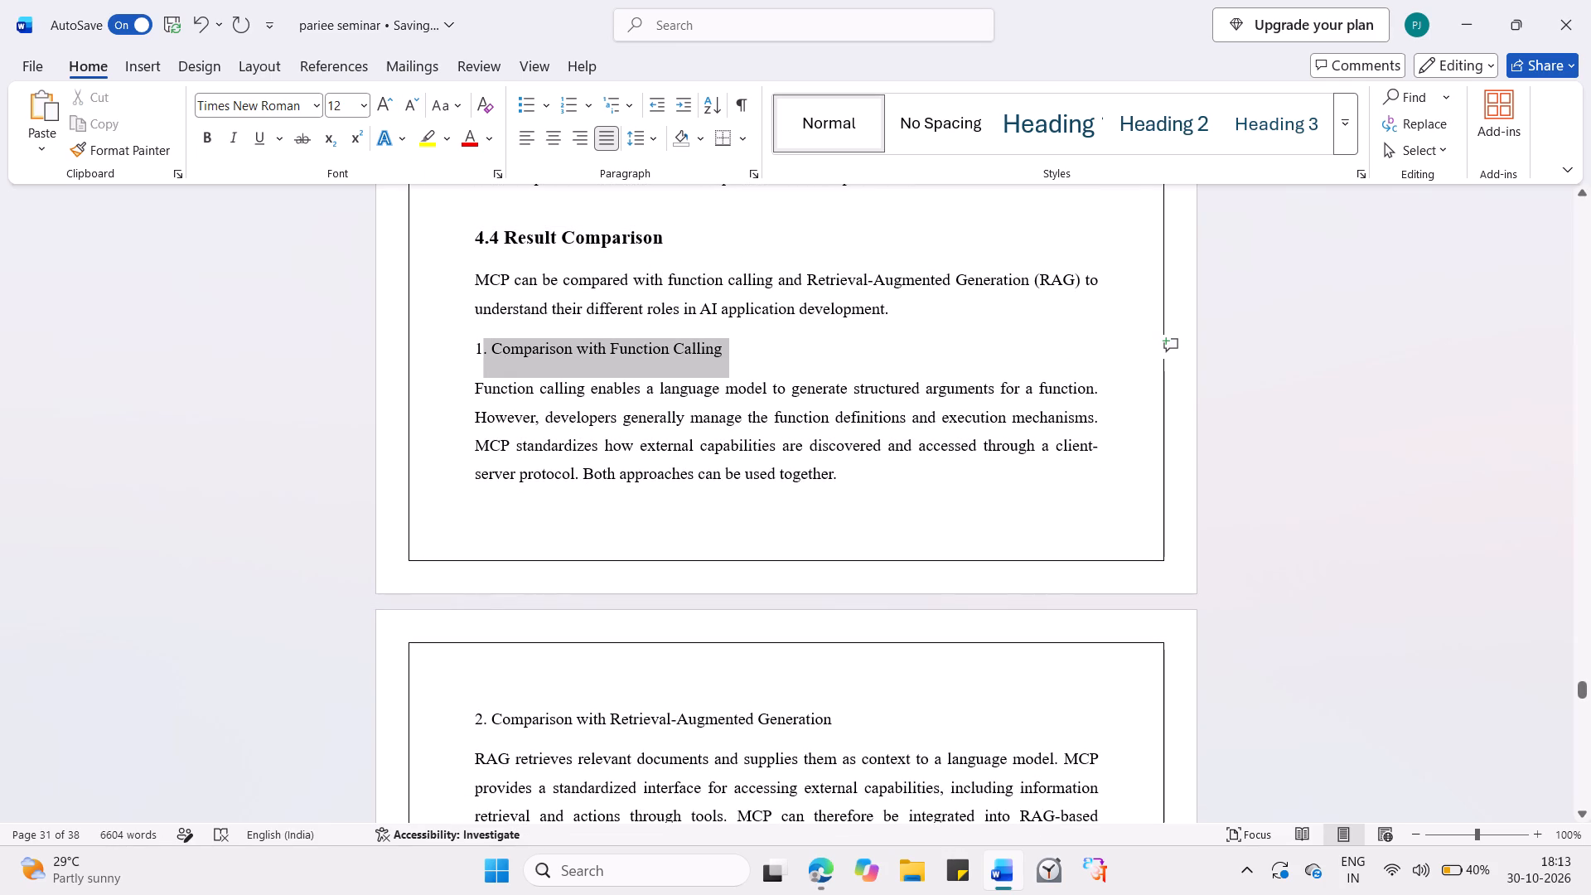
{"action": "left_click_drag", "start_coordinate": [479, 350], "coordinate": [467, 351]}
{"action": "key", "text": "ctrl+b"}
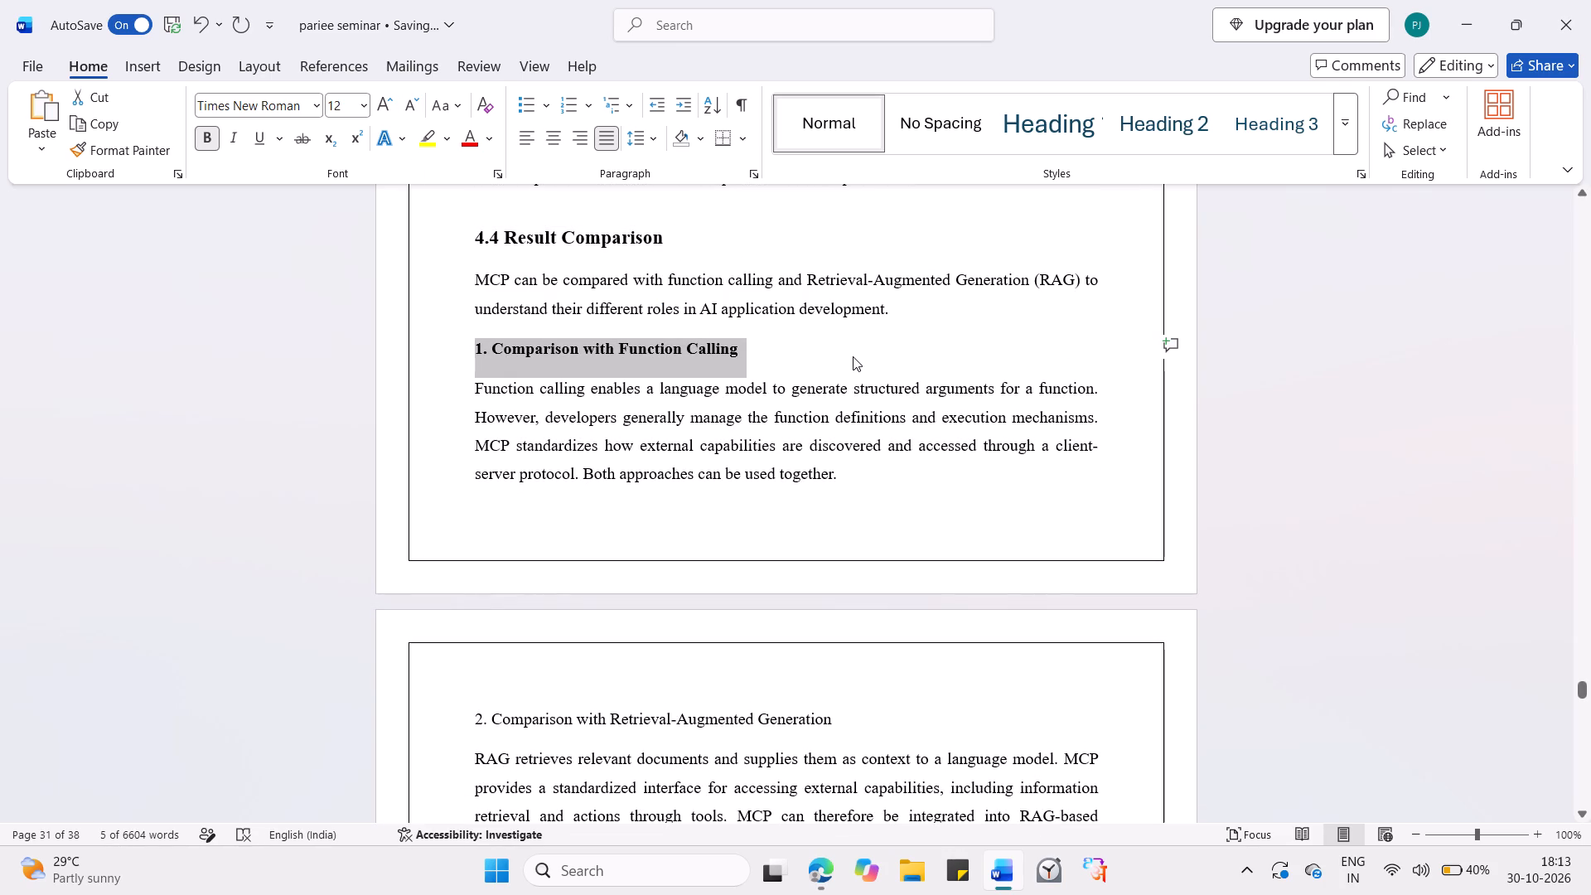
{"action": "left_click", "coordinate": [852, 356]}
{"action": "left_click", "coordinate": [654, 133]}
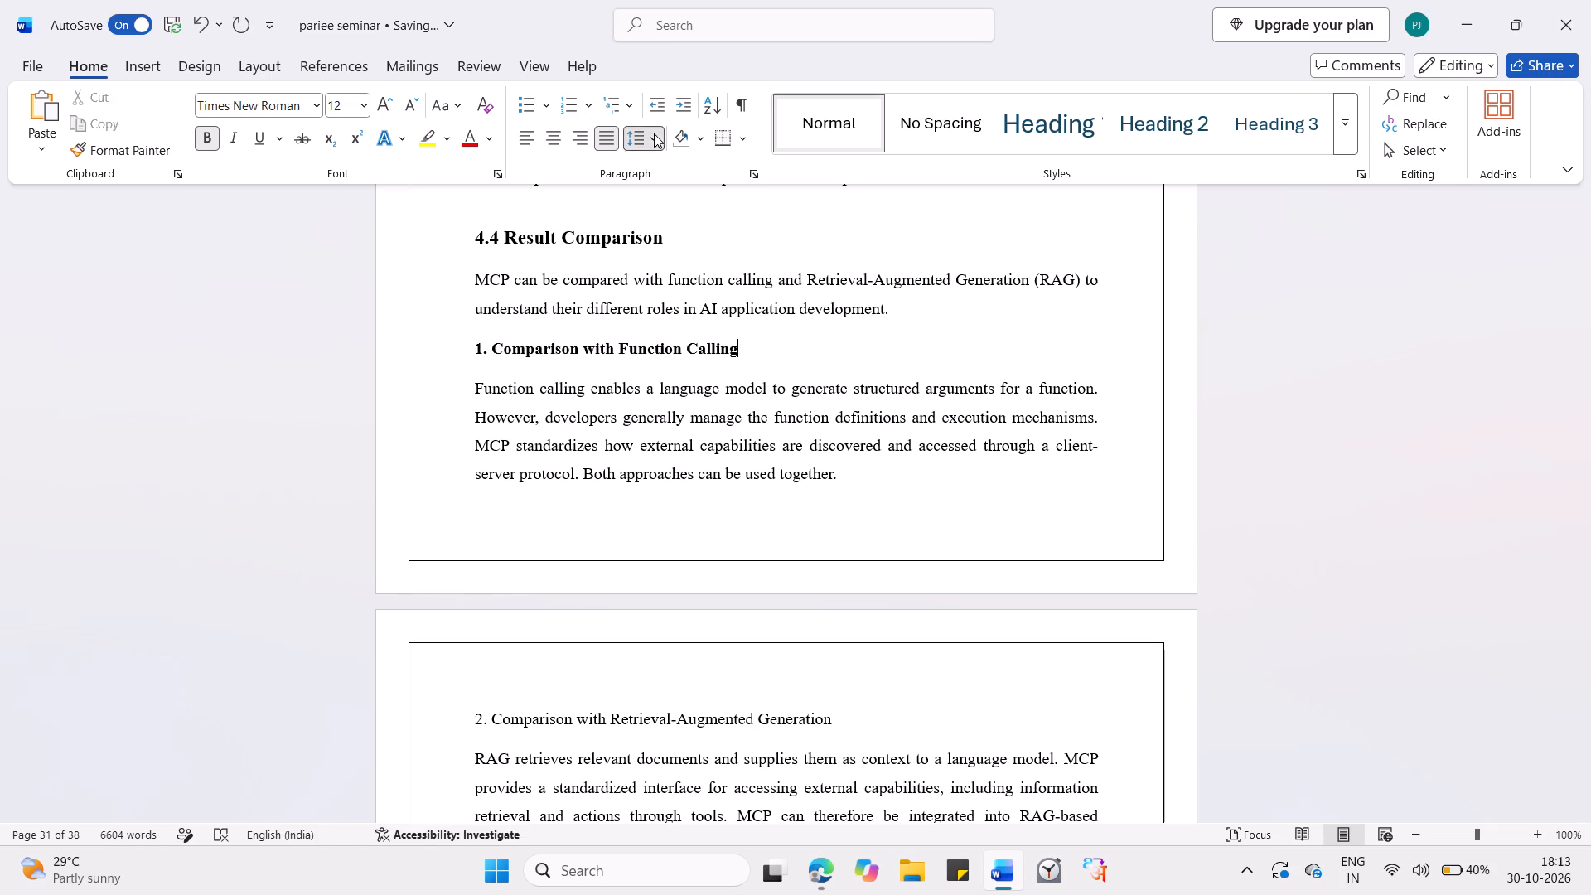
{"action": "scroll", "coordinate": [689, 398], "scroll_direction": "down", "scroll_amount": 1}
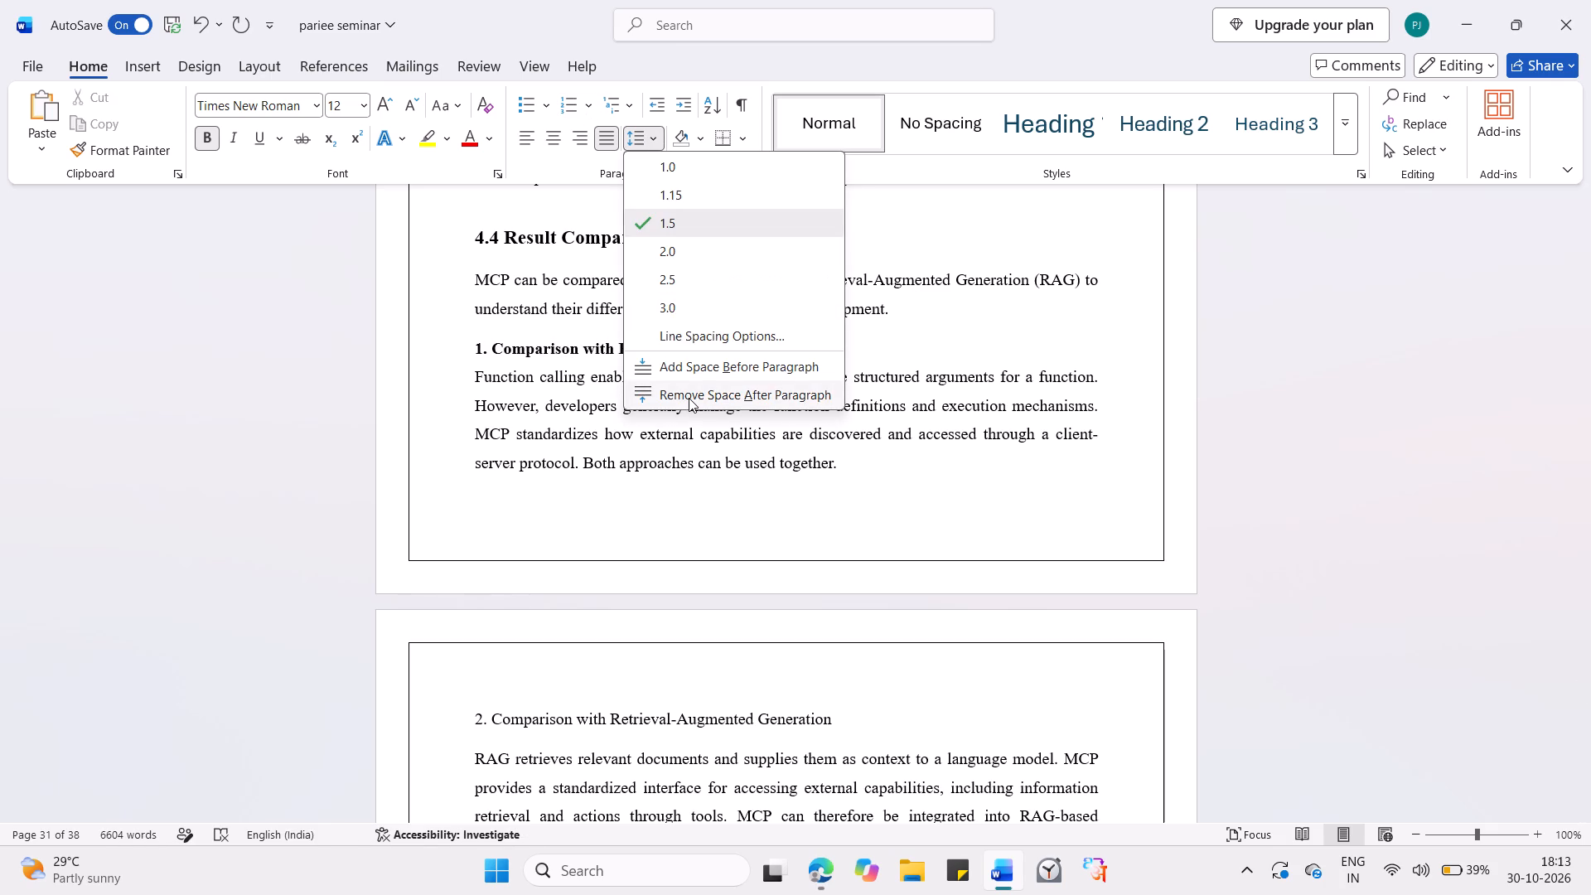
{"action": "left_click", "coordinate": [558, 469]}
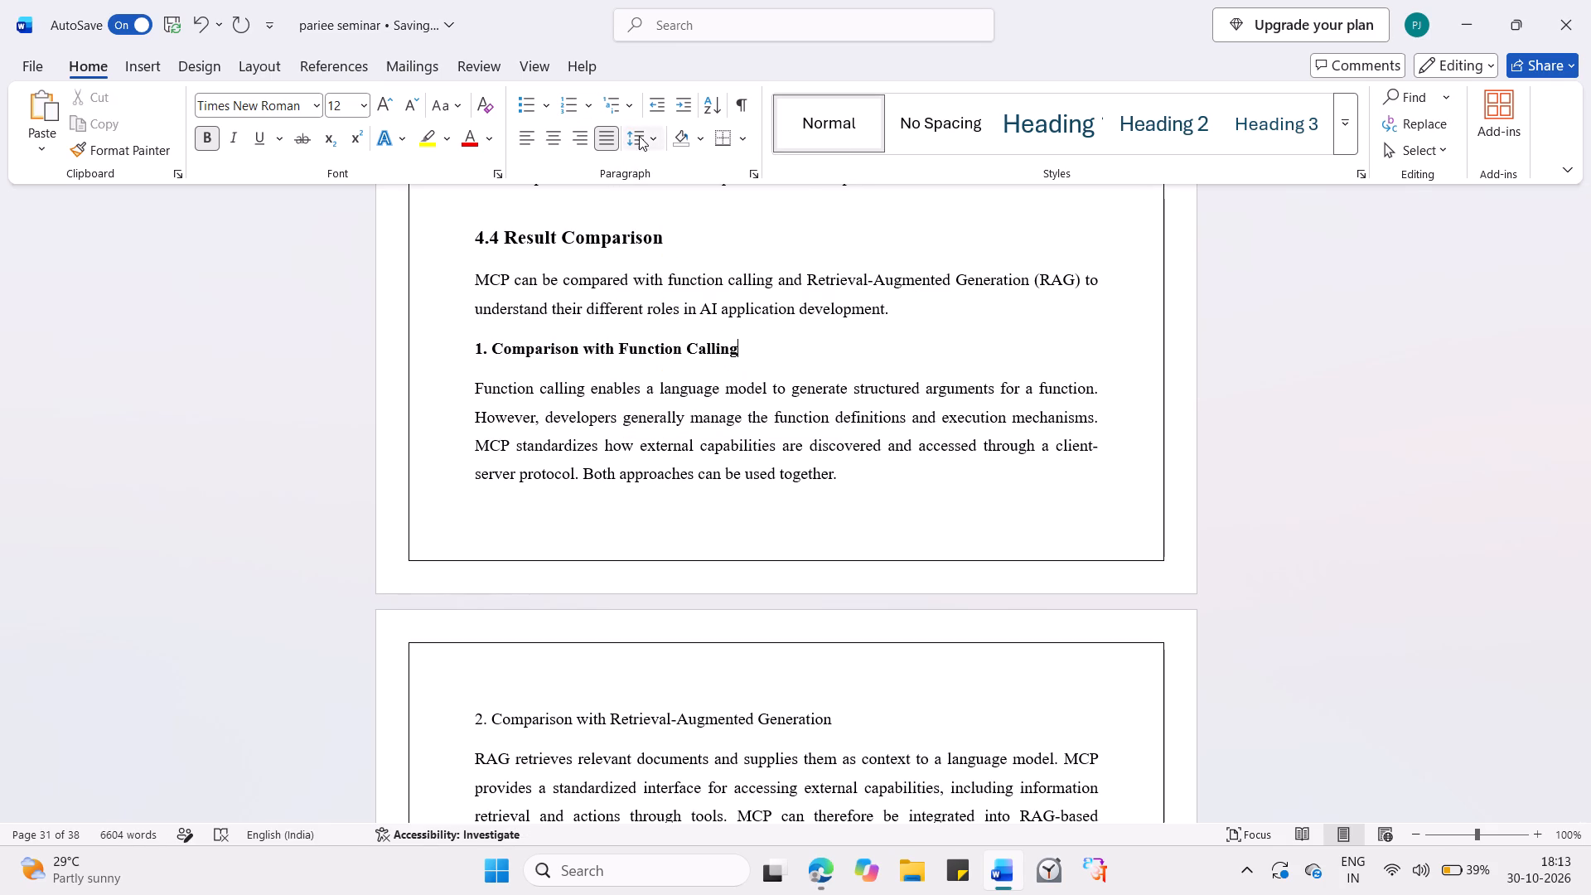
{"action": "left_click", "coordinate": [639, 136]}
{"action": "left_click", "coordinate": [694, 394]}
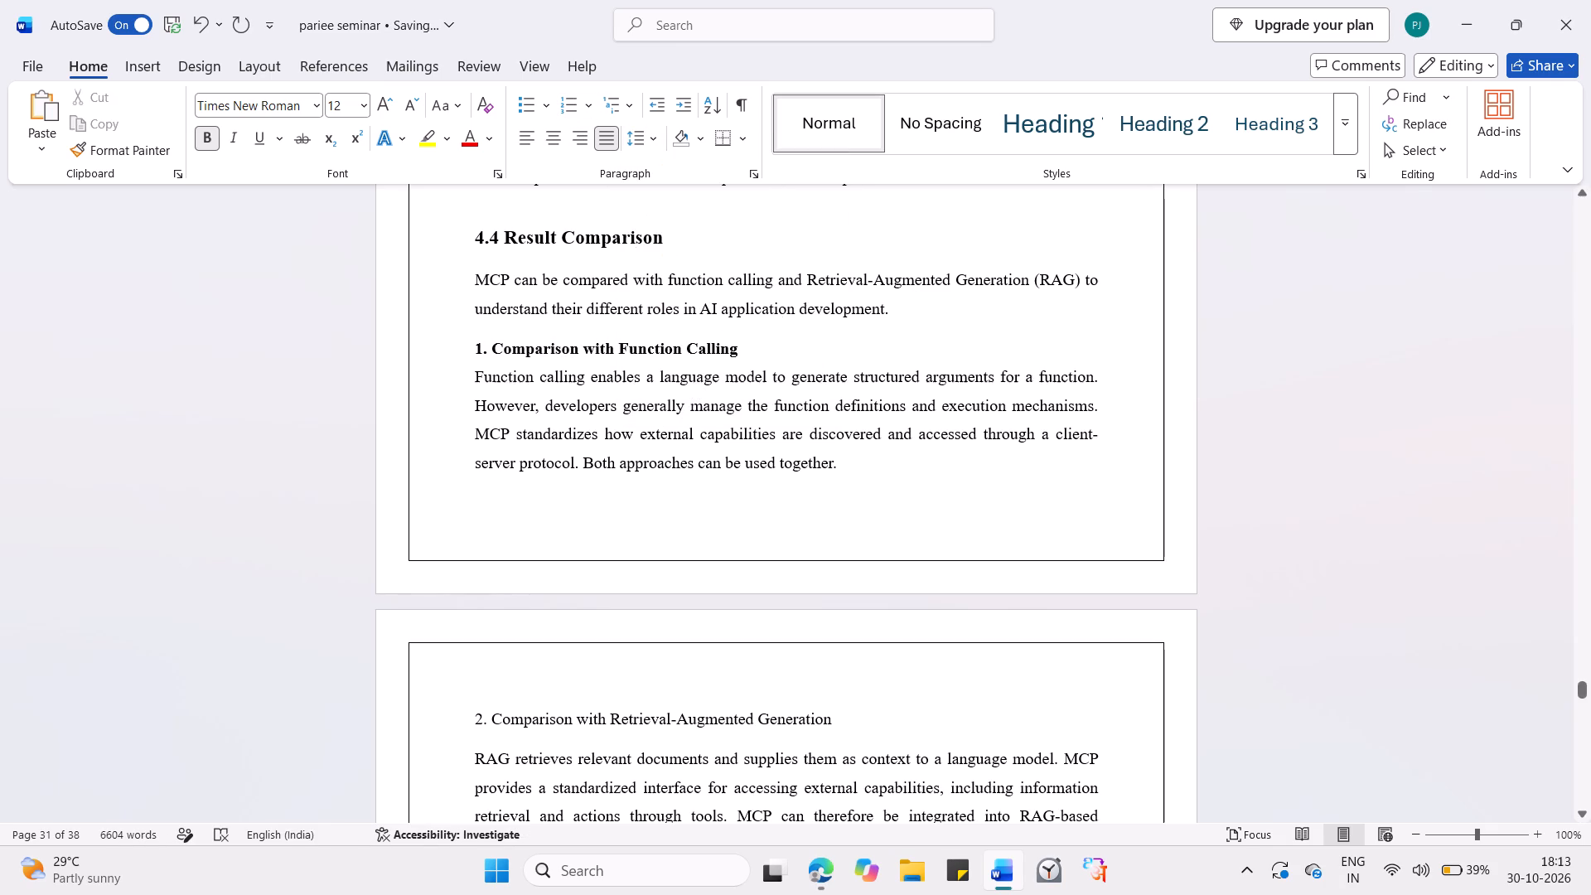
Make the "2. Comparison with Retrieval-Augmented Generation" subheading bold and remove the space after it.
{"action": "scroll", "coordinate": [694, 394], "scroll_direction": "down", "scroll_amount": 1}
{"action": "left_click_drag", "start_coordinate": [857, 396], "coordinate": [822, 396]}
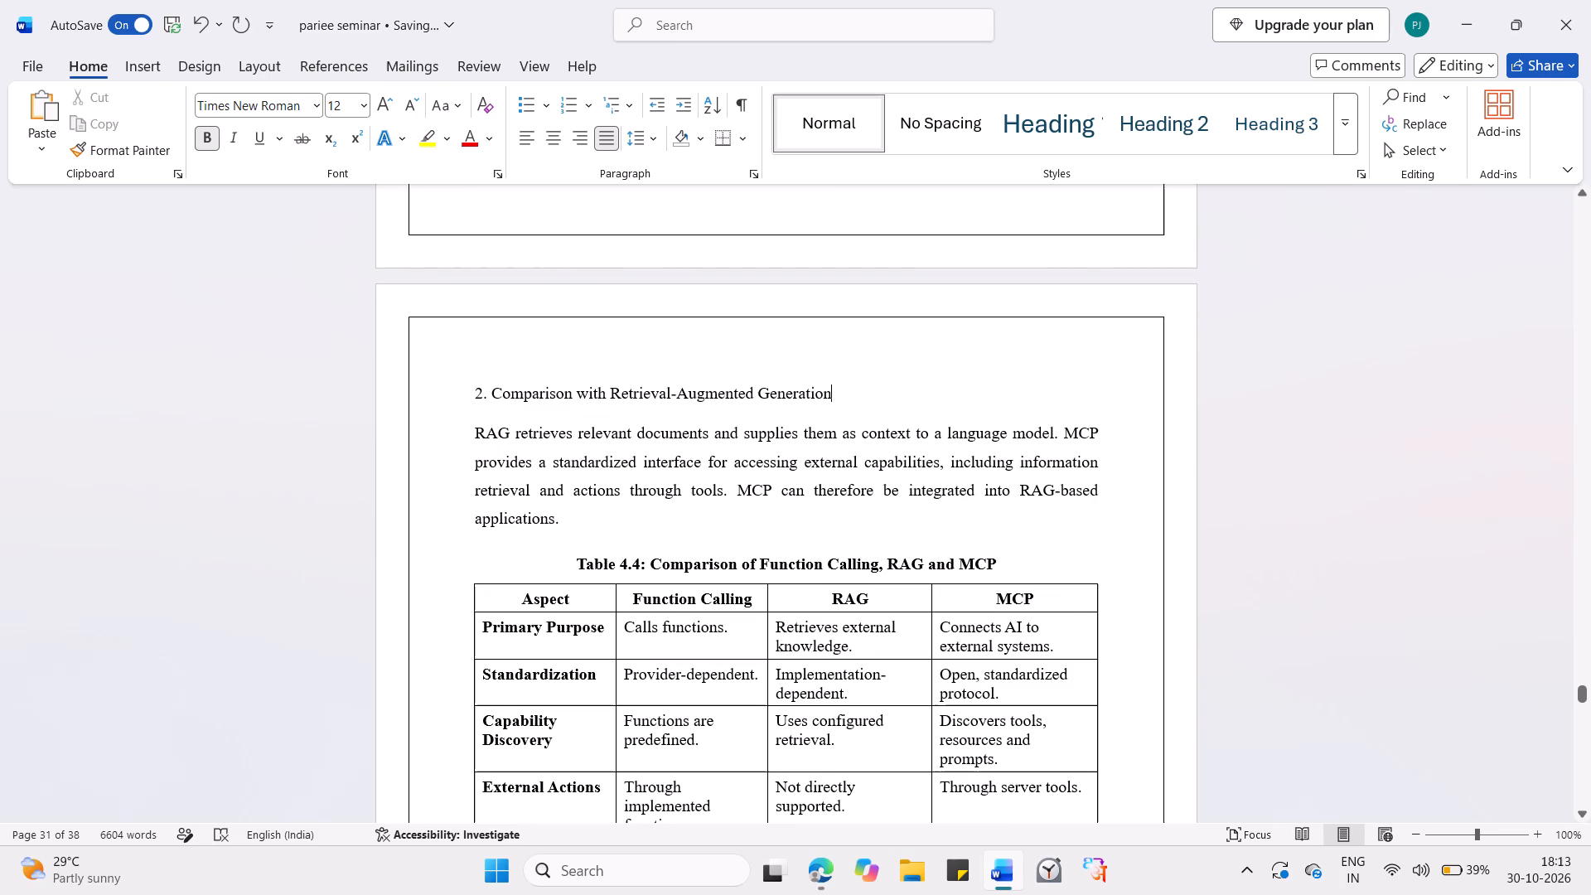
{"action": "left_click_drag", "start_coordinate": [822, 396], "coordinate": [474, 380]}
{"action": "key", "text": "ctrl+b"}
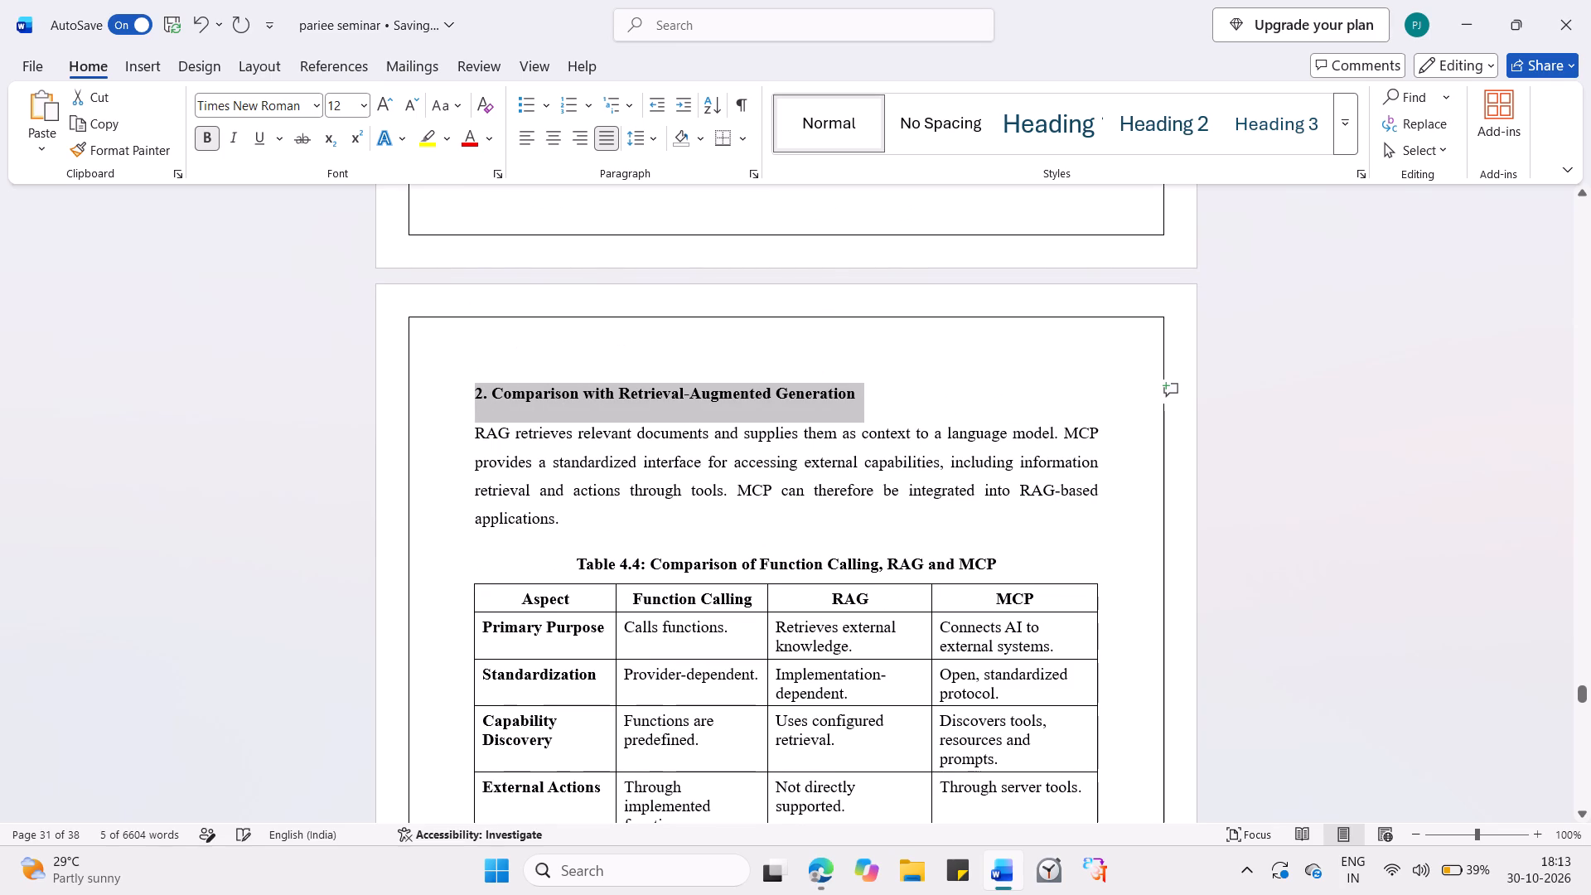
{"action": "left_click", "coordinate": [637, 147]}
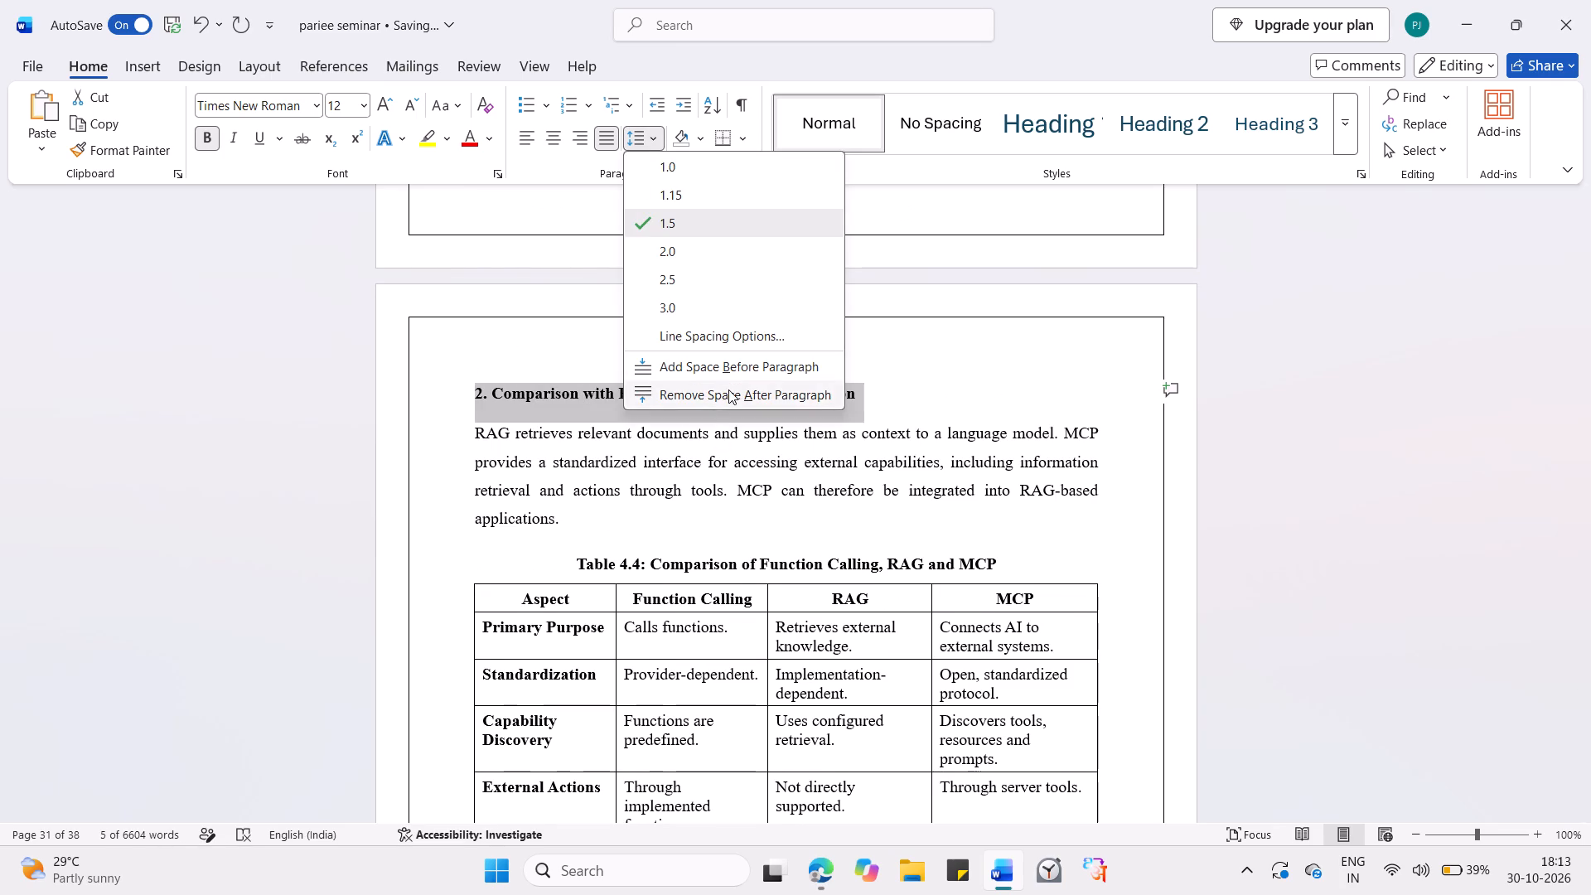
{"action": "left_click", "coordinate": [728, 389]}
Close the gap above the Table 4.4 caption by removing the space after the RAG paragraph and the space before the caption.
{"action": "scroll", "coordinate": [809, 487], "scroll_direction": "down", "scroll_amount": 1}
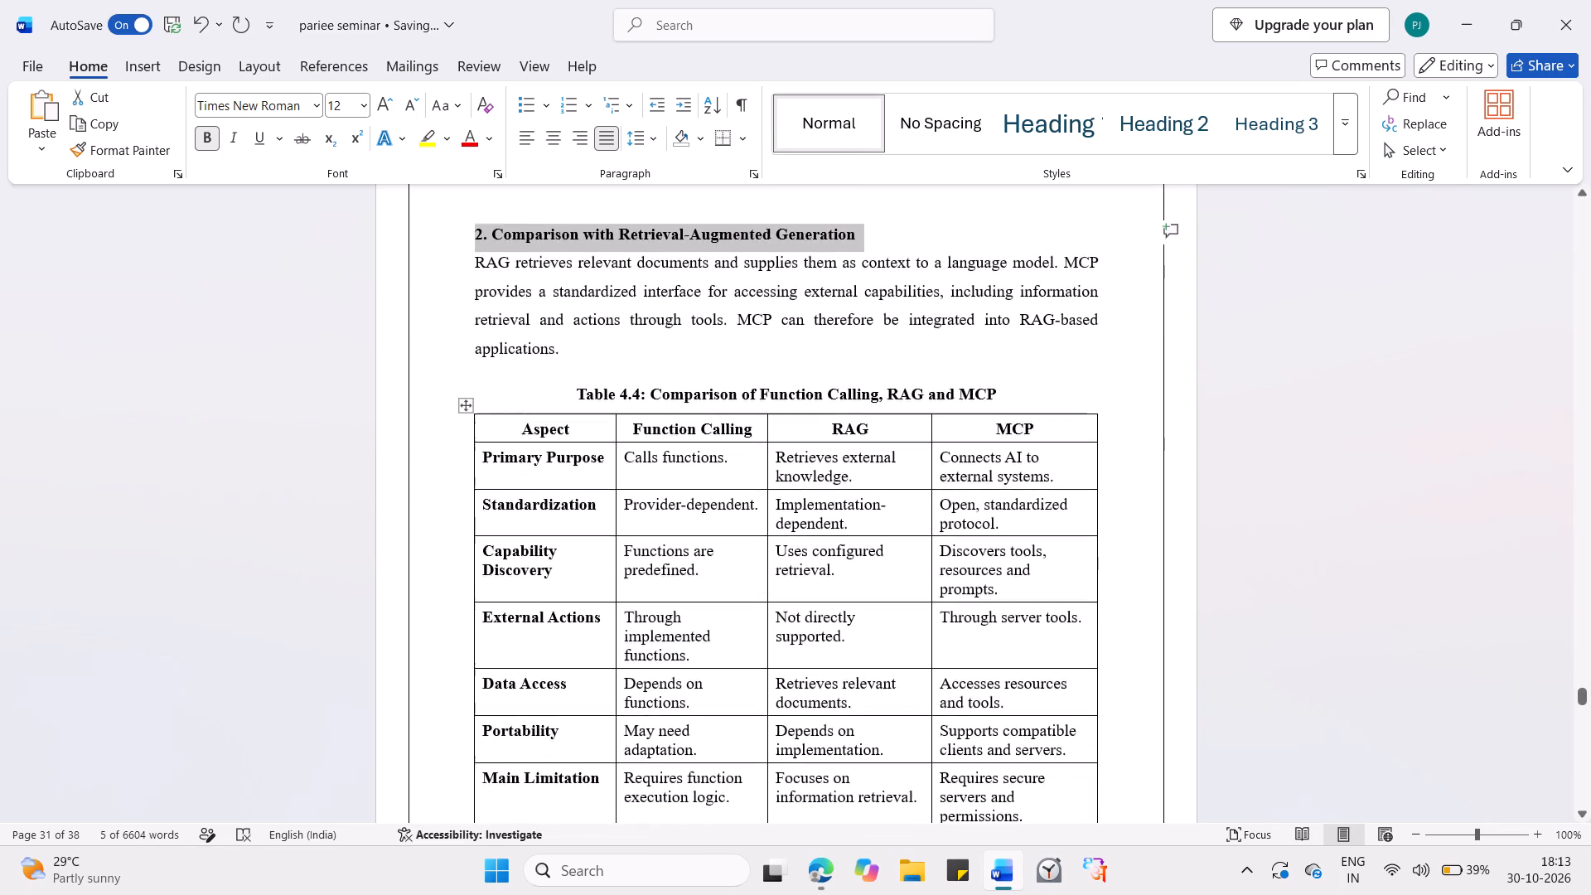
{"action": "left_click", "coordinate": [530, 334]}
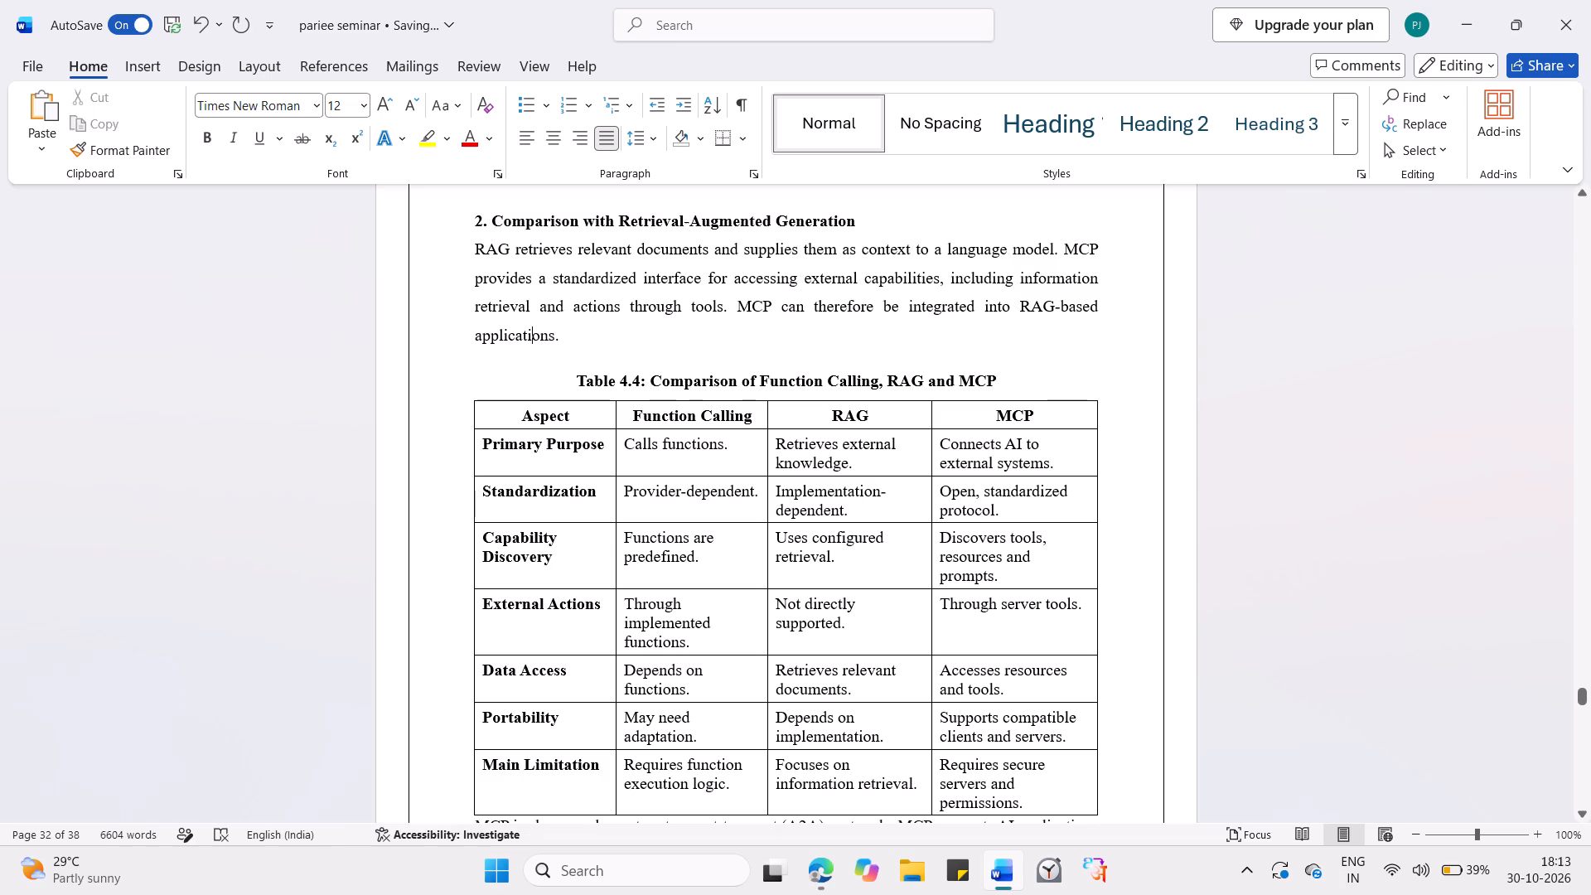
{"action": "left_click", "coordinate": [646, 140]}
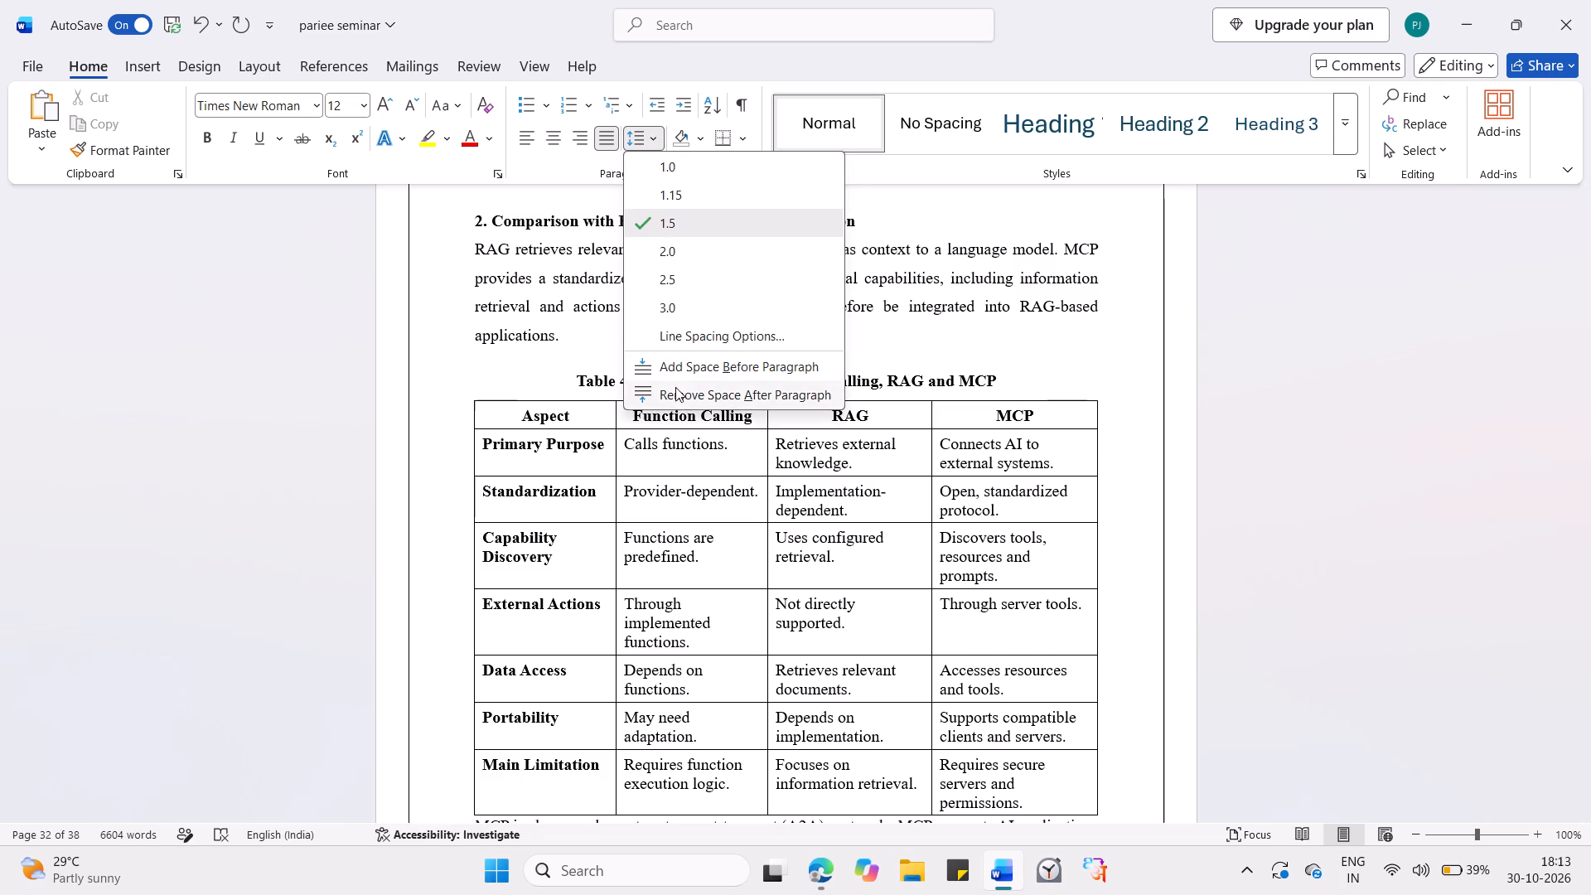
{"action": "left_click", "coordinate": [676, 389]}
{"action": "left_click", "coordinate": [612, 367]}
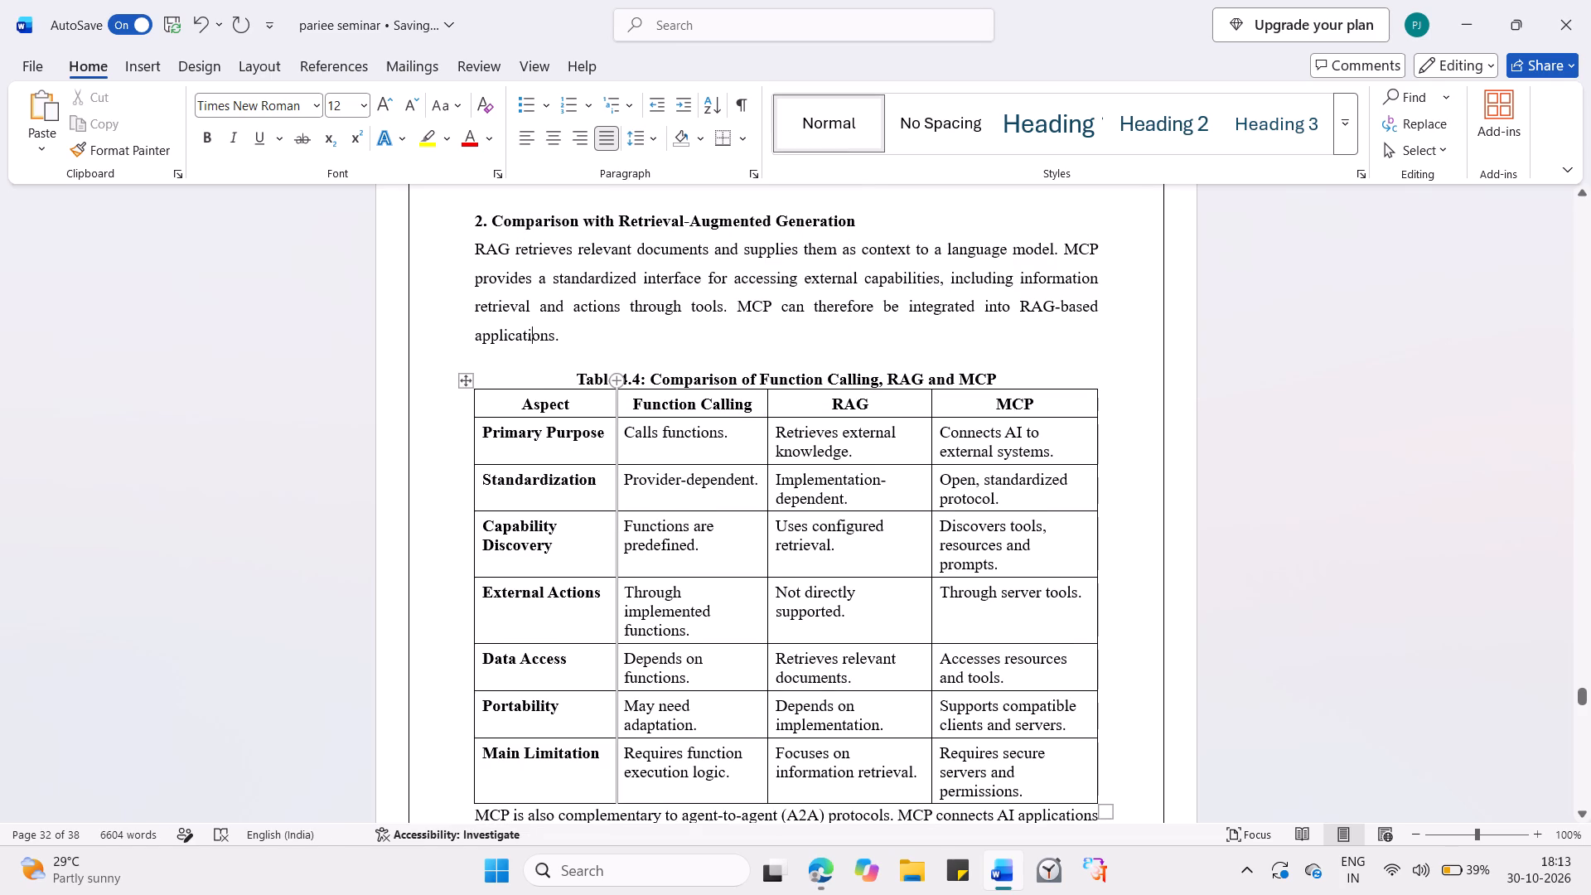
{"action": "left_click", "coordinate": [643, 142]}
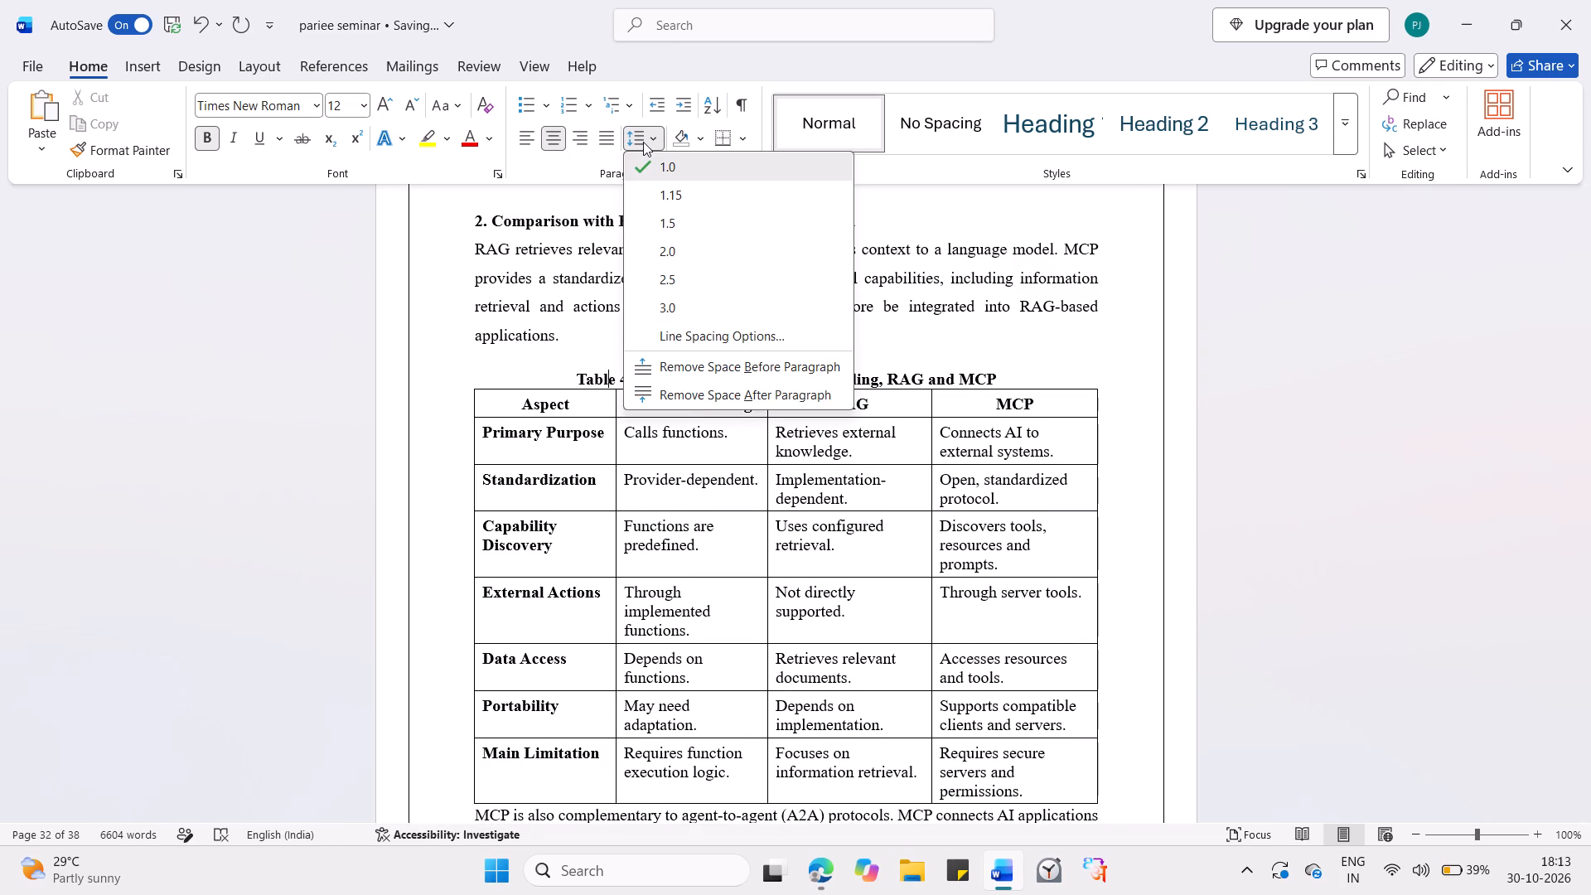
{"action": "left_click", "coordinate": [700, 362]}
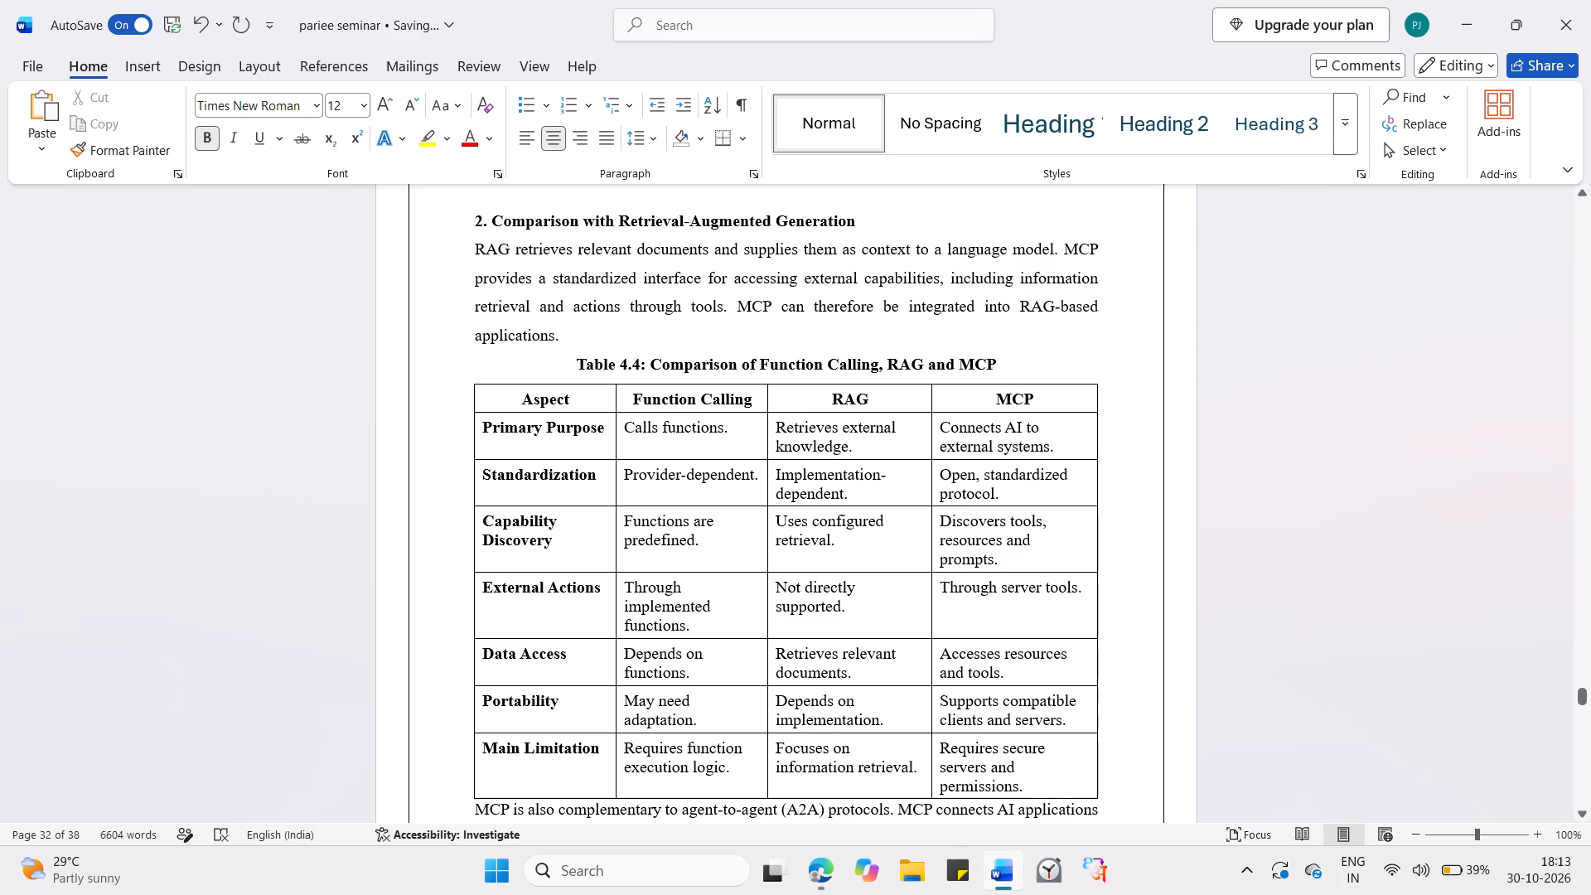
Set the line spacing of the Table 4.4 caption to 1.15.
{"action": "left_click", "coordinate": [631, 134]}
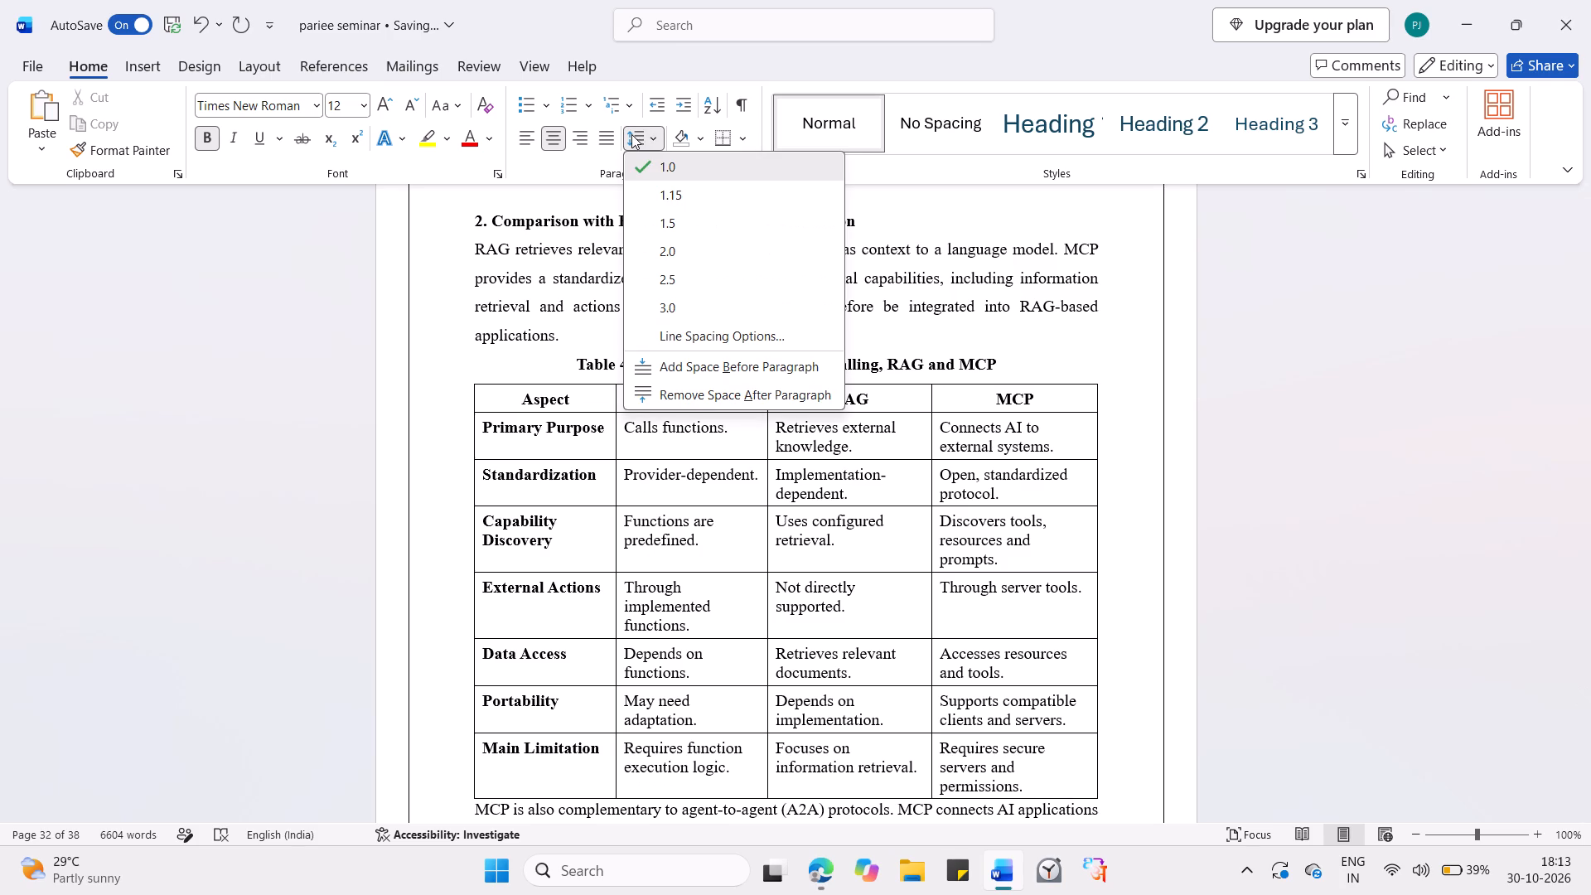
{"action": "left_click", "coordinate": [729, 189]}
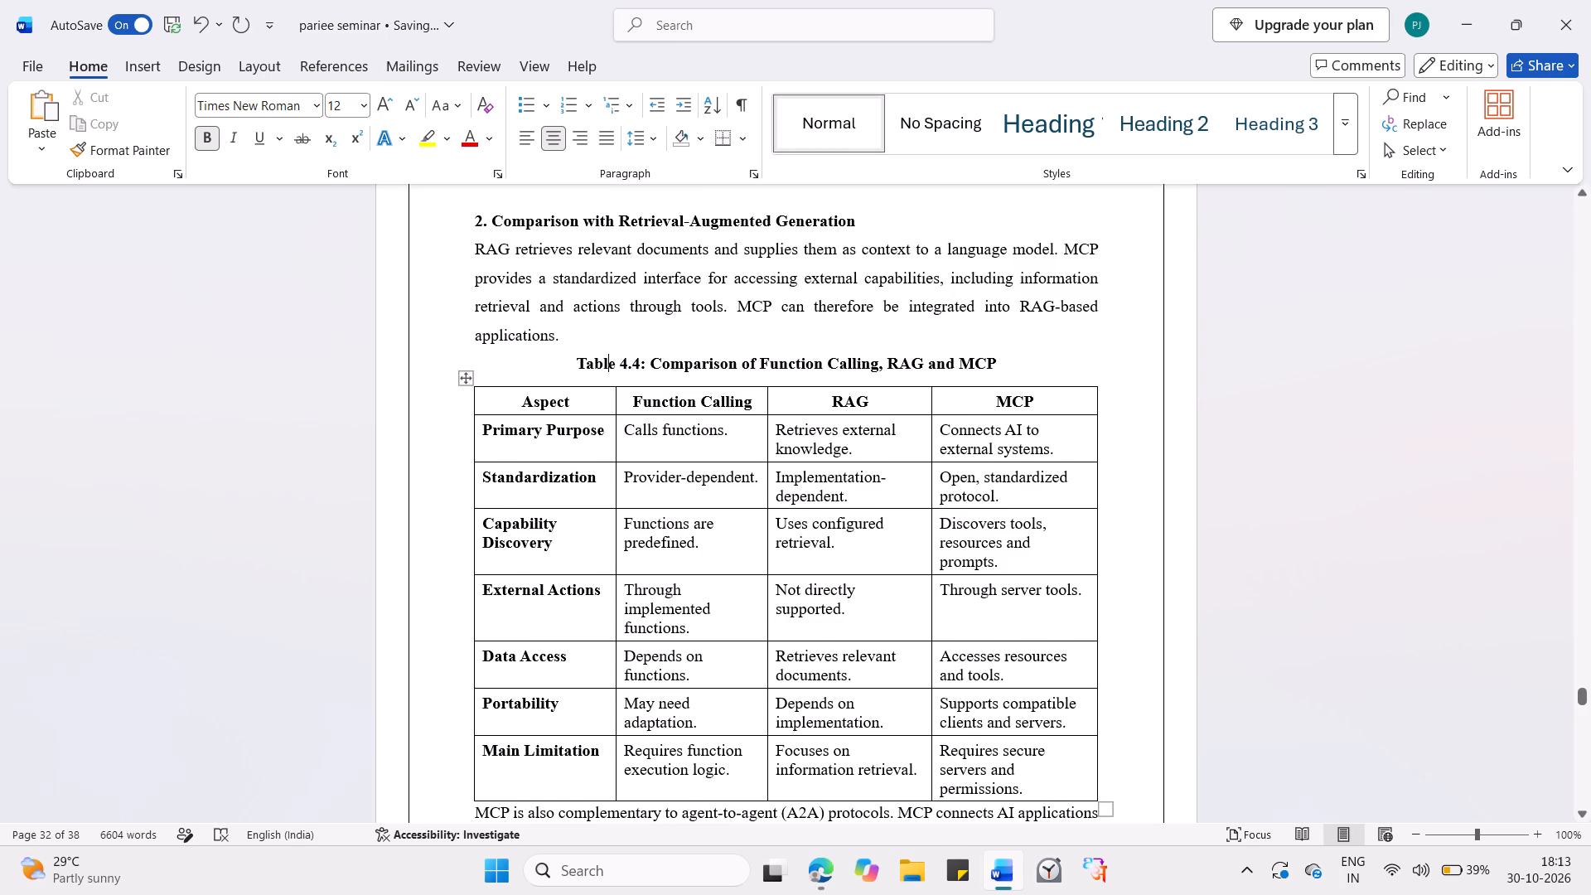
Add space before the agent-to-agent (A2A) paragraph that follows Table 4.4.
{"action": "scroll", "coordinate": [897, 451], "scroll_direction": "down", "scroll_amount": 2}
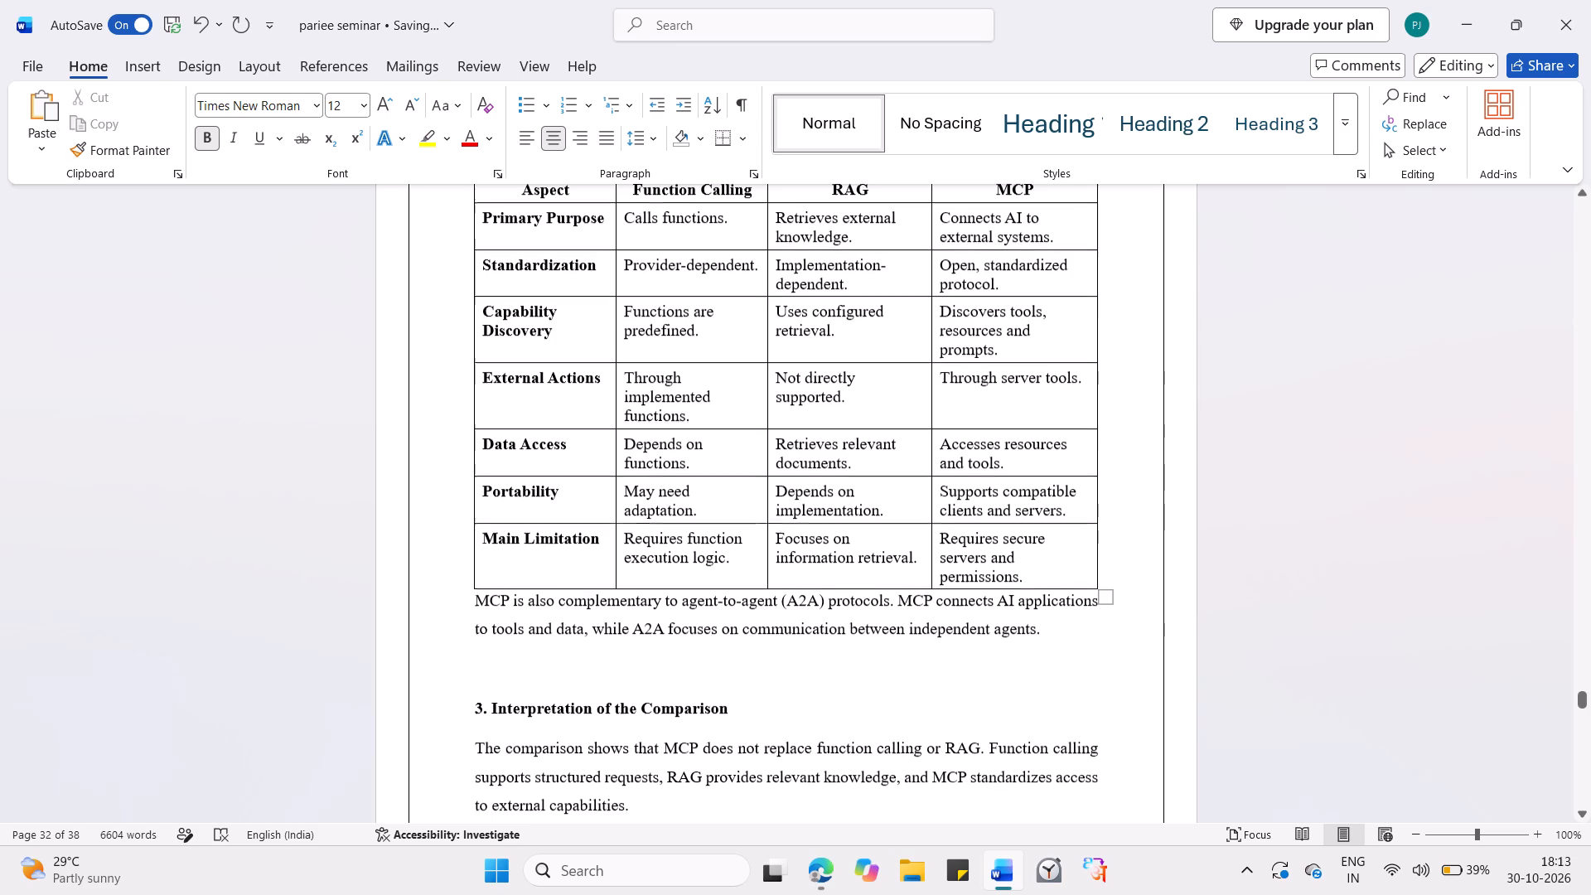
{"action": "left_click", "coordinate": [564, 604]}
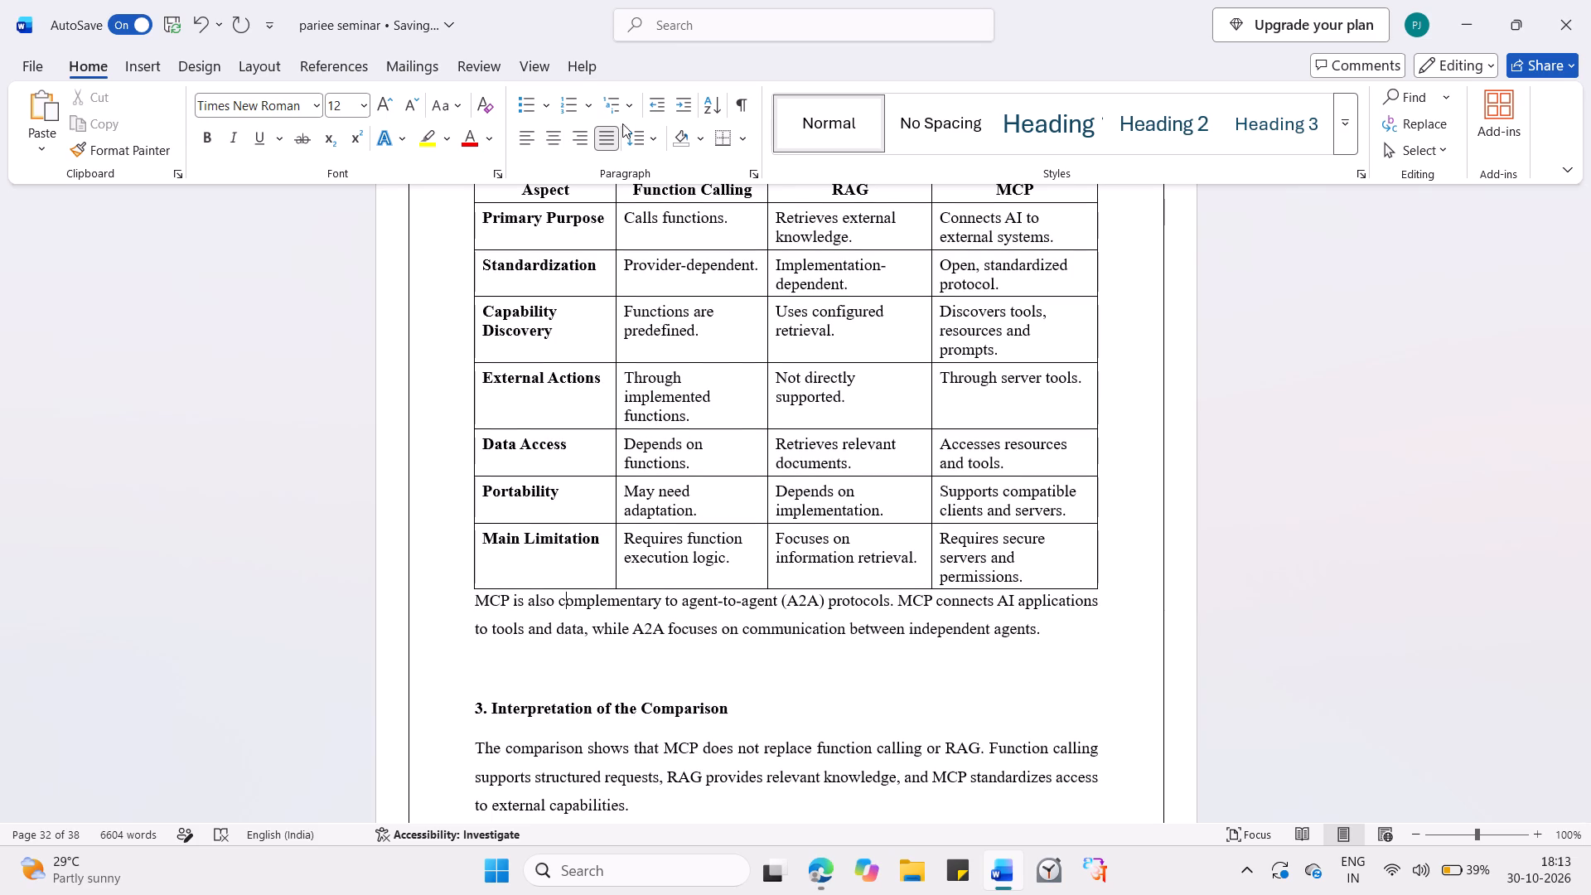
{"action": "left_click", "coordinate": [643, 142]}
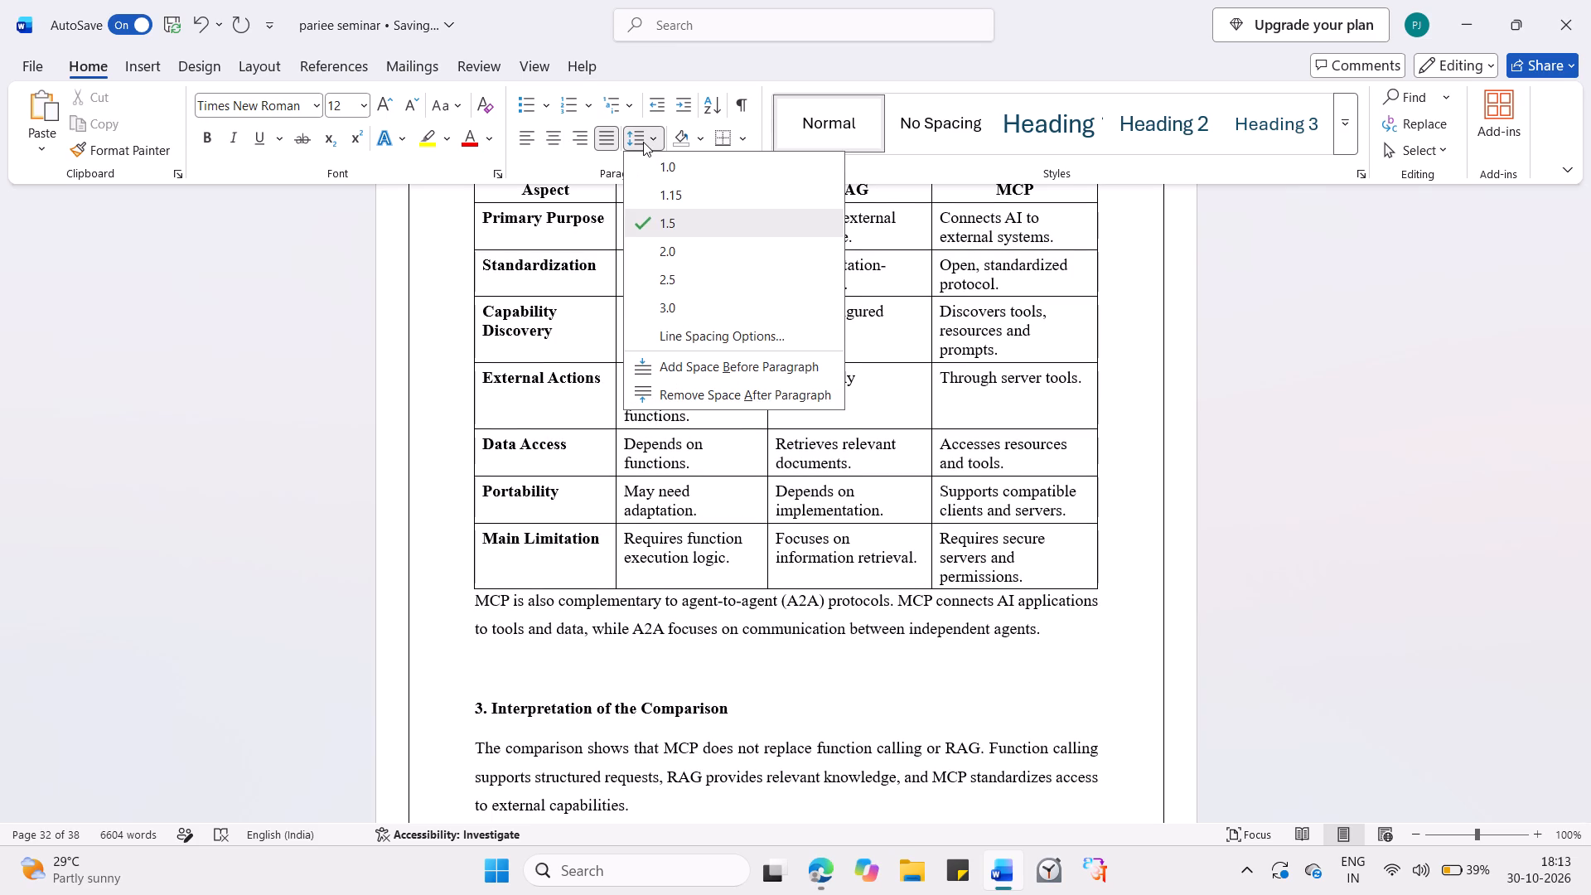
{"action": "left_click", "coordinate": [698, 363]}
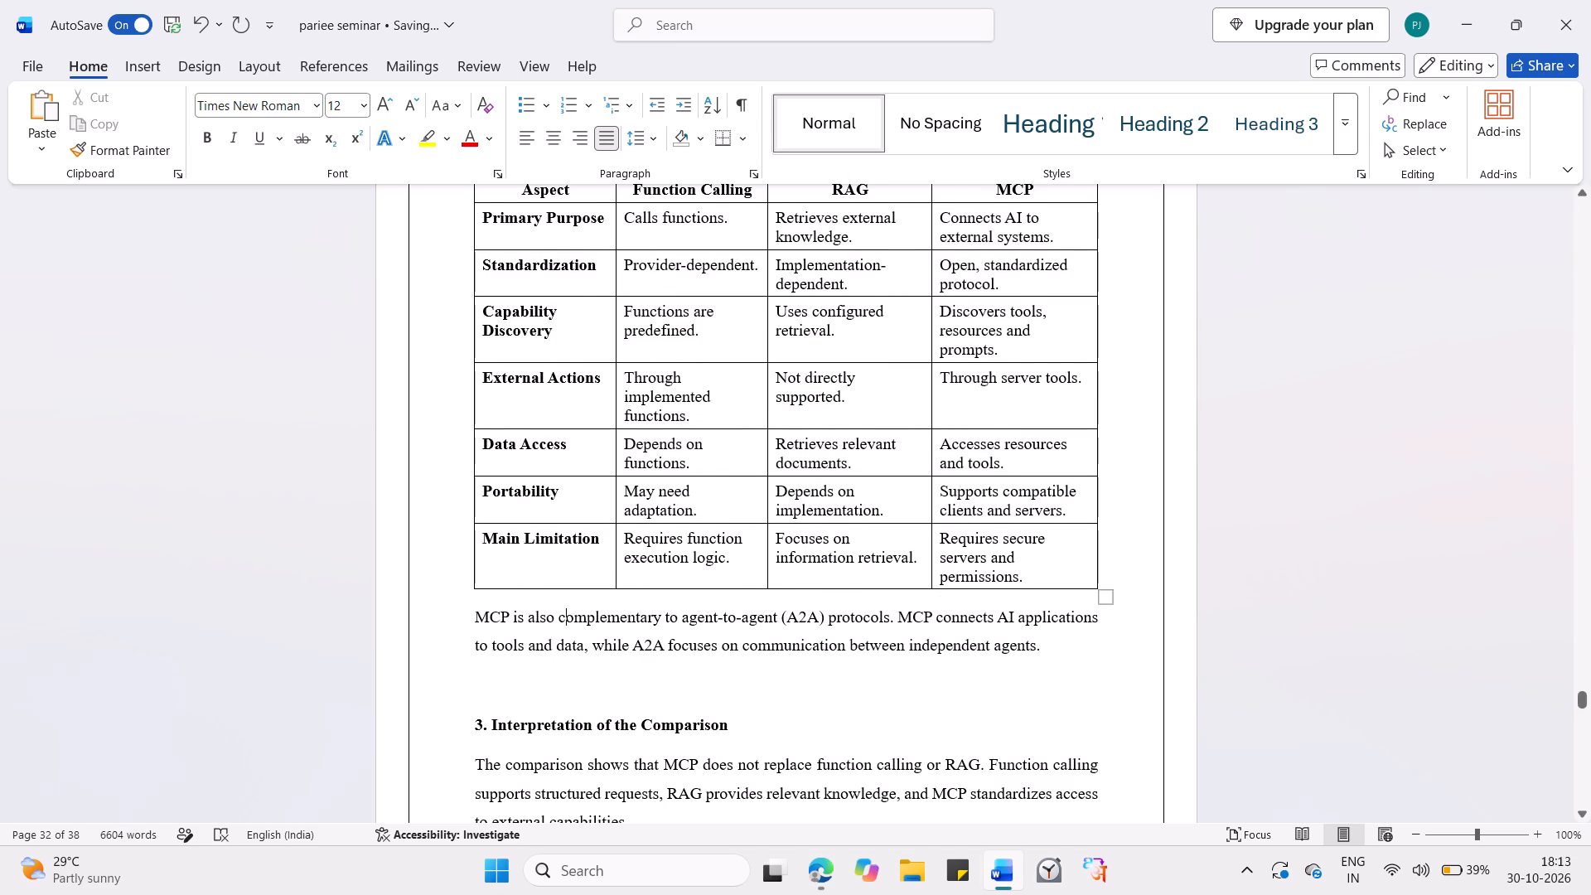
Delete the empty line above the "3. Interpretation of the Comparison" subheading.
{"action": "scroll", "coordinate": [669, 516], "scroll_direction": "down", "scroll_amount": 2}
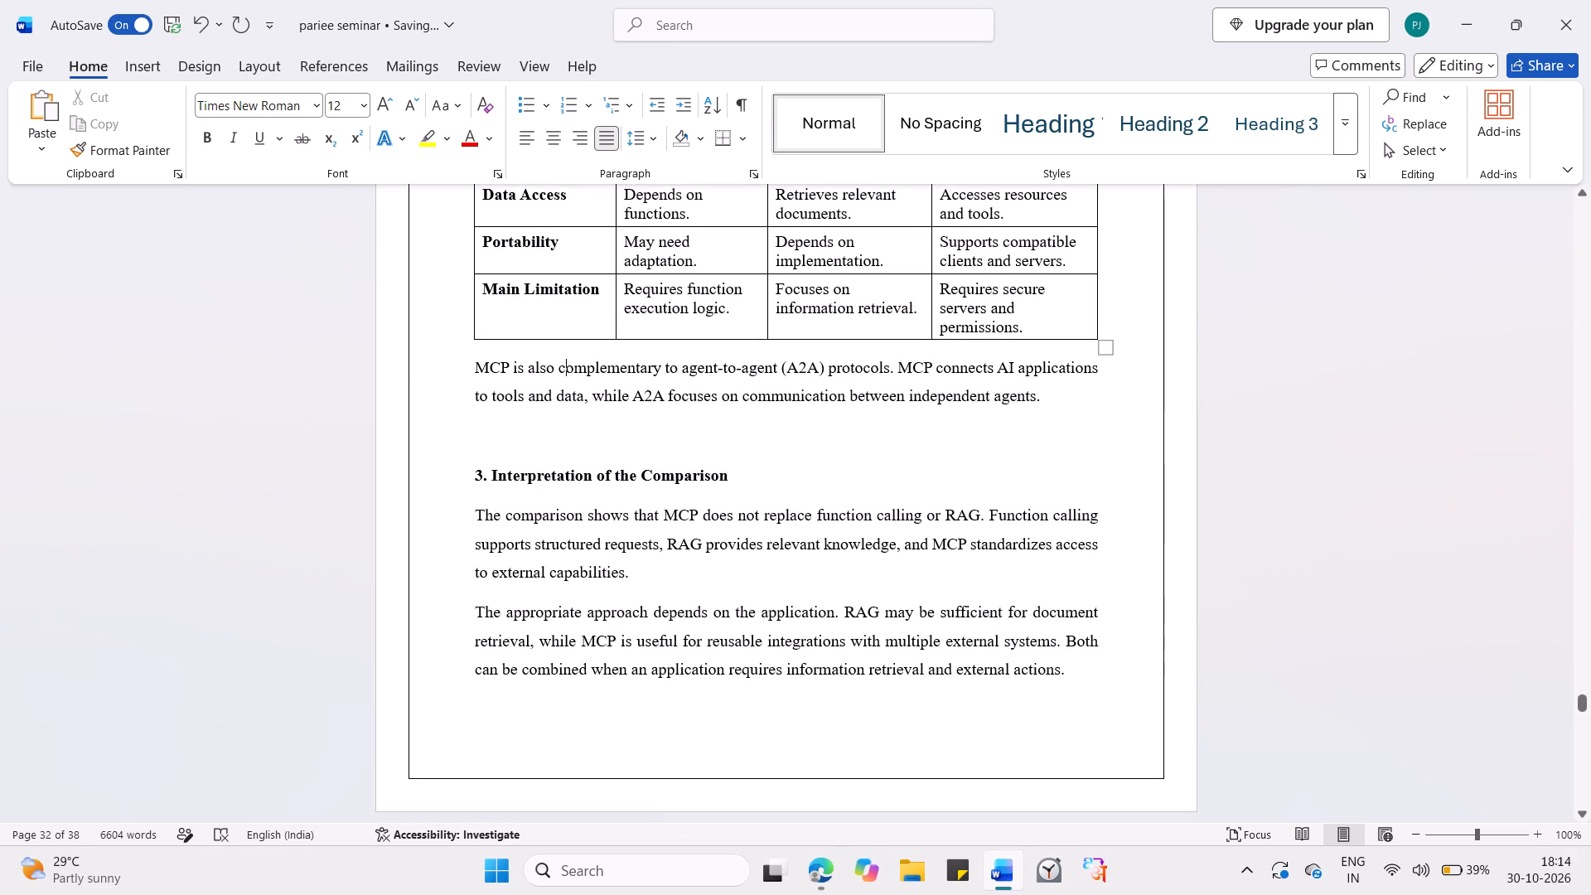
{"action": "left_click", "coordinate": [484, 429]}
{"action": "key", "text": "BackSpace"}
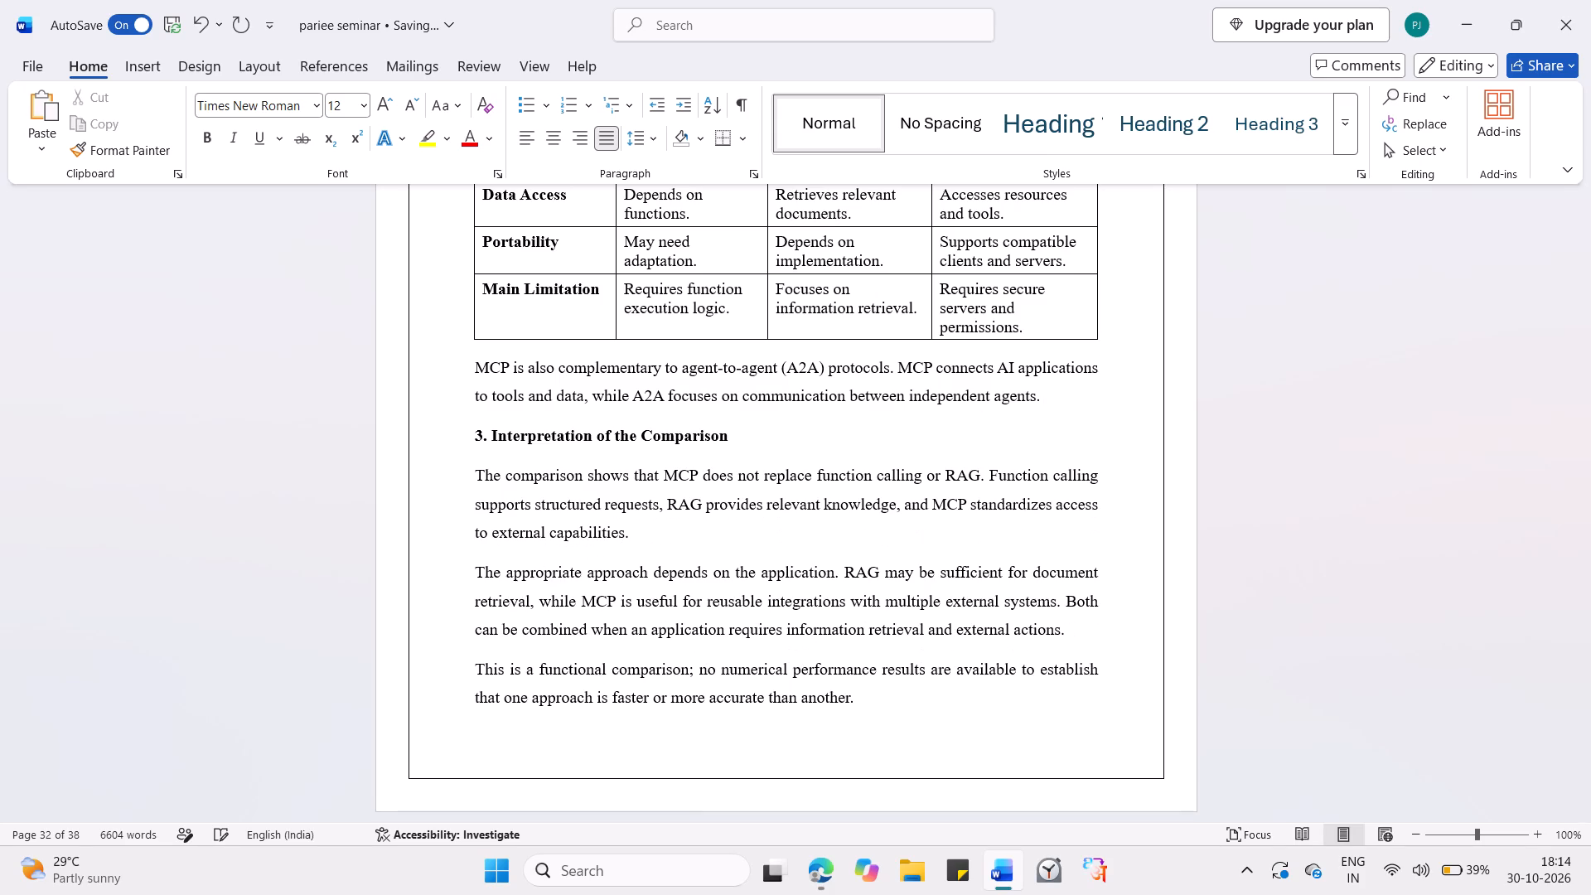
Remove the space after the "3. Interpretation of the Comparison" subheading.
{"action": "left_click", "coordinate": [628, 440]}
{"action": "scroll", "coordinate": [628, 440], "scroll_direction": "up", "scroll_amount": 1}
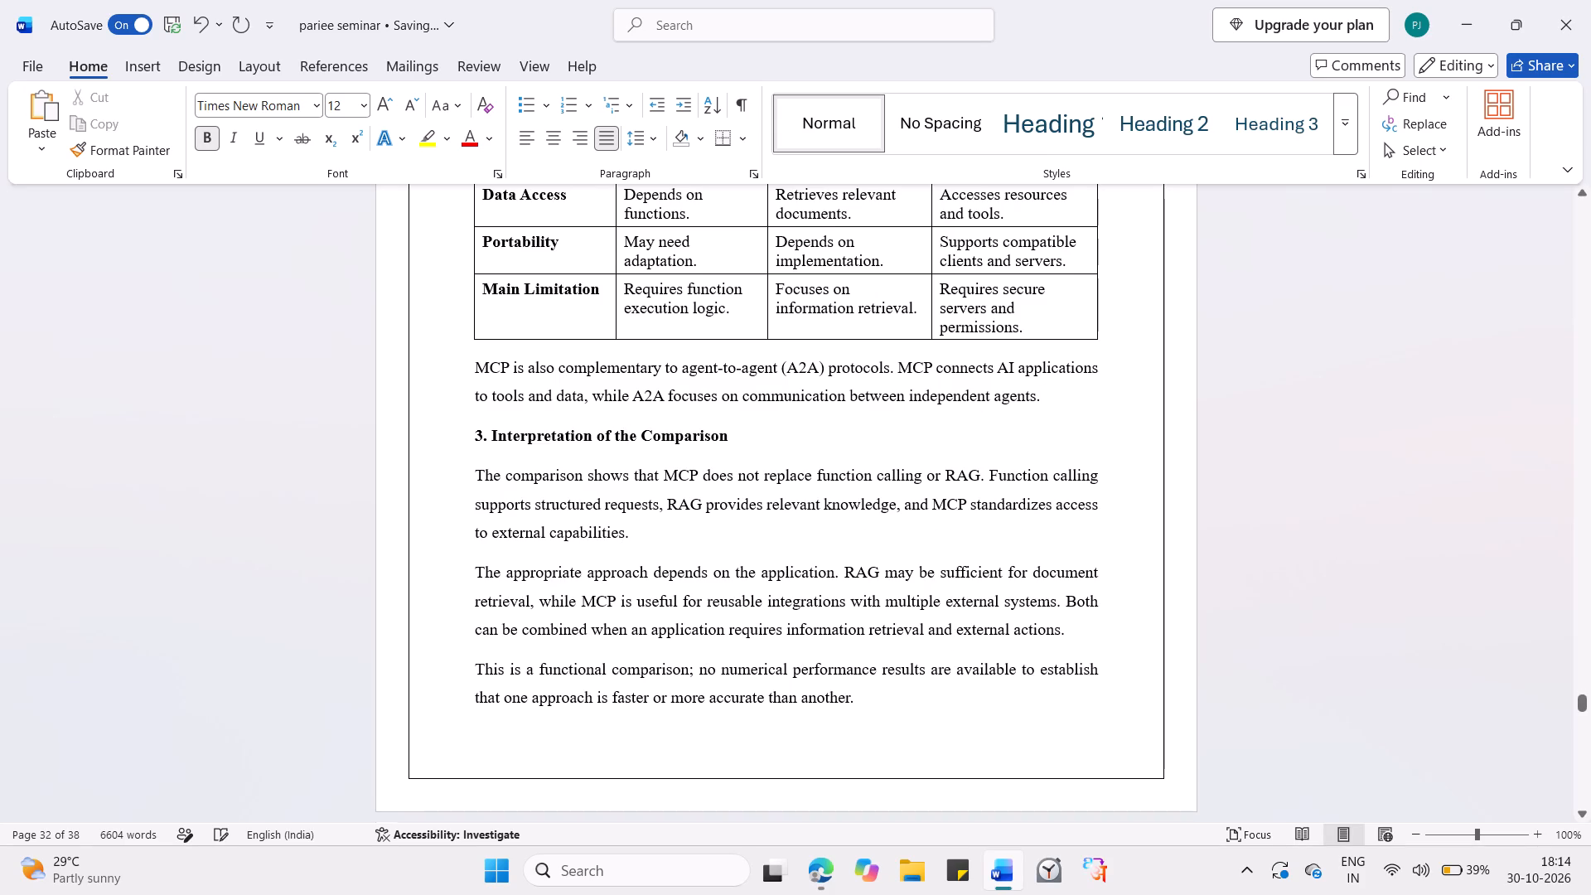
{"action": "scroll", "coordinate": [628, 440], "scroll_direction": "up", "scroll_amount": 1}
{"action": "scroll", "coordinate": [628, 440], "scroll_direction": "down", "scroll_amount": 2}
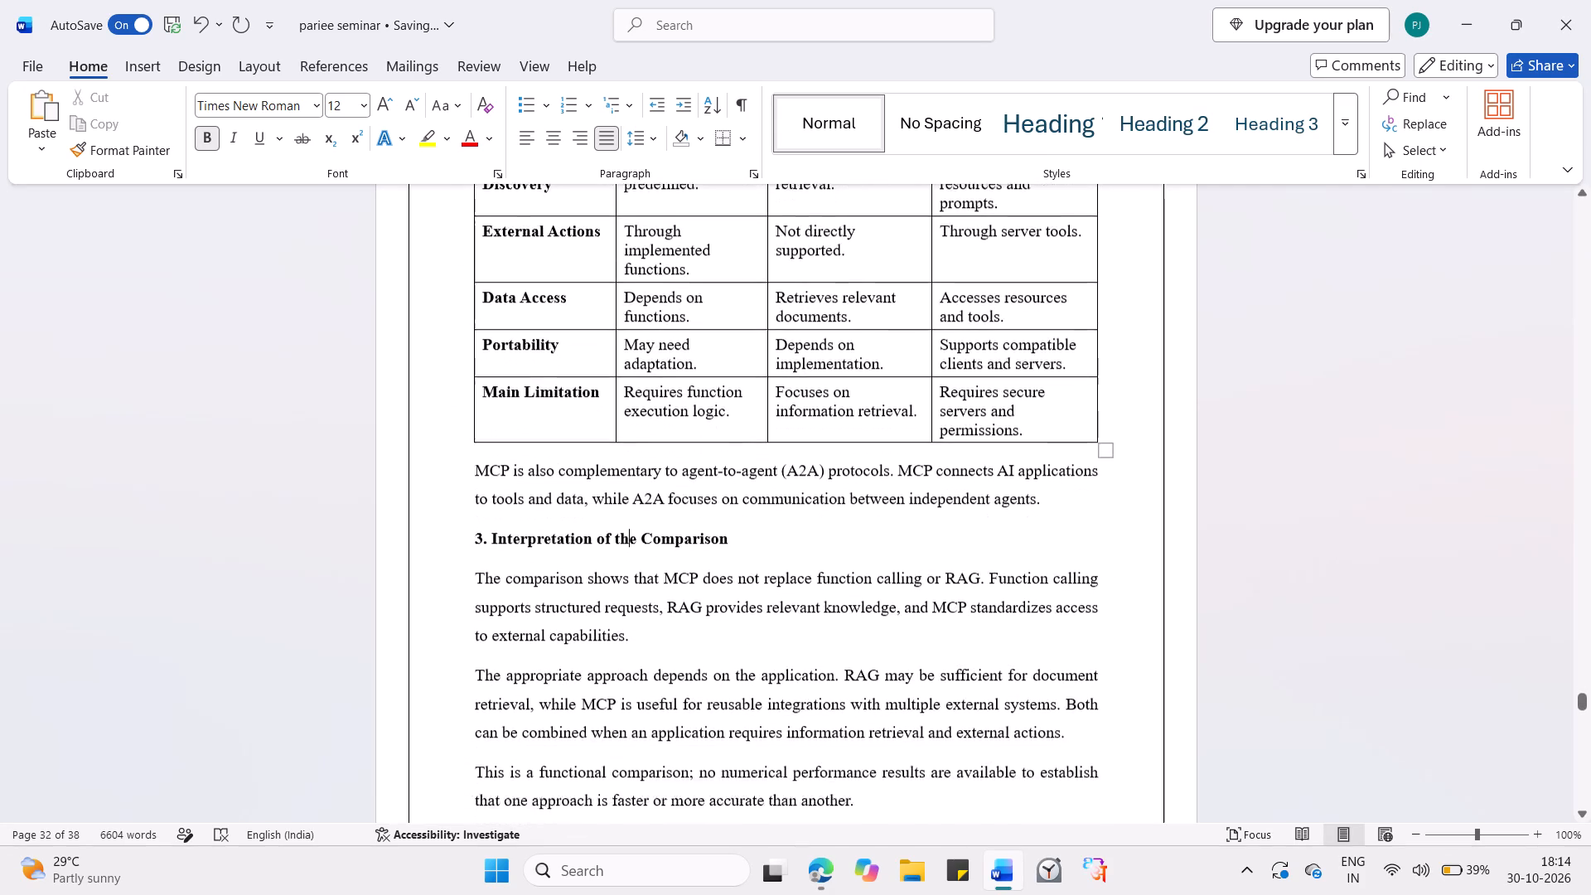
{"action": "scroll", "coordinate": [628, 440], "scroll_direction": "down", "scroll_amount": 2}
{"action": "scroll", "coordinate": [628, 440], "scroll_direction": "up", "scroll_amount": 2}
{"action": "scroll", "coordinate": [628, 440], "scroll_direction": "down", "scroll_amount": 1}
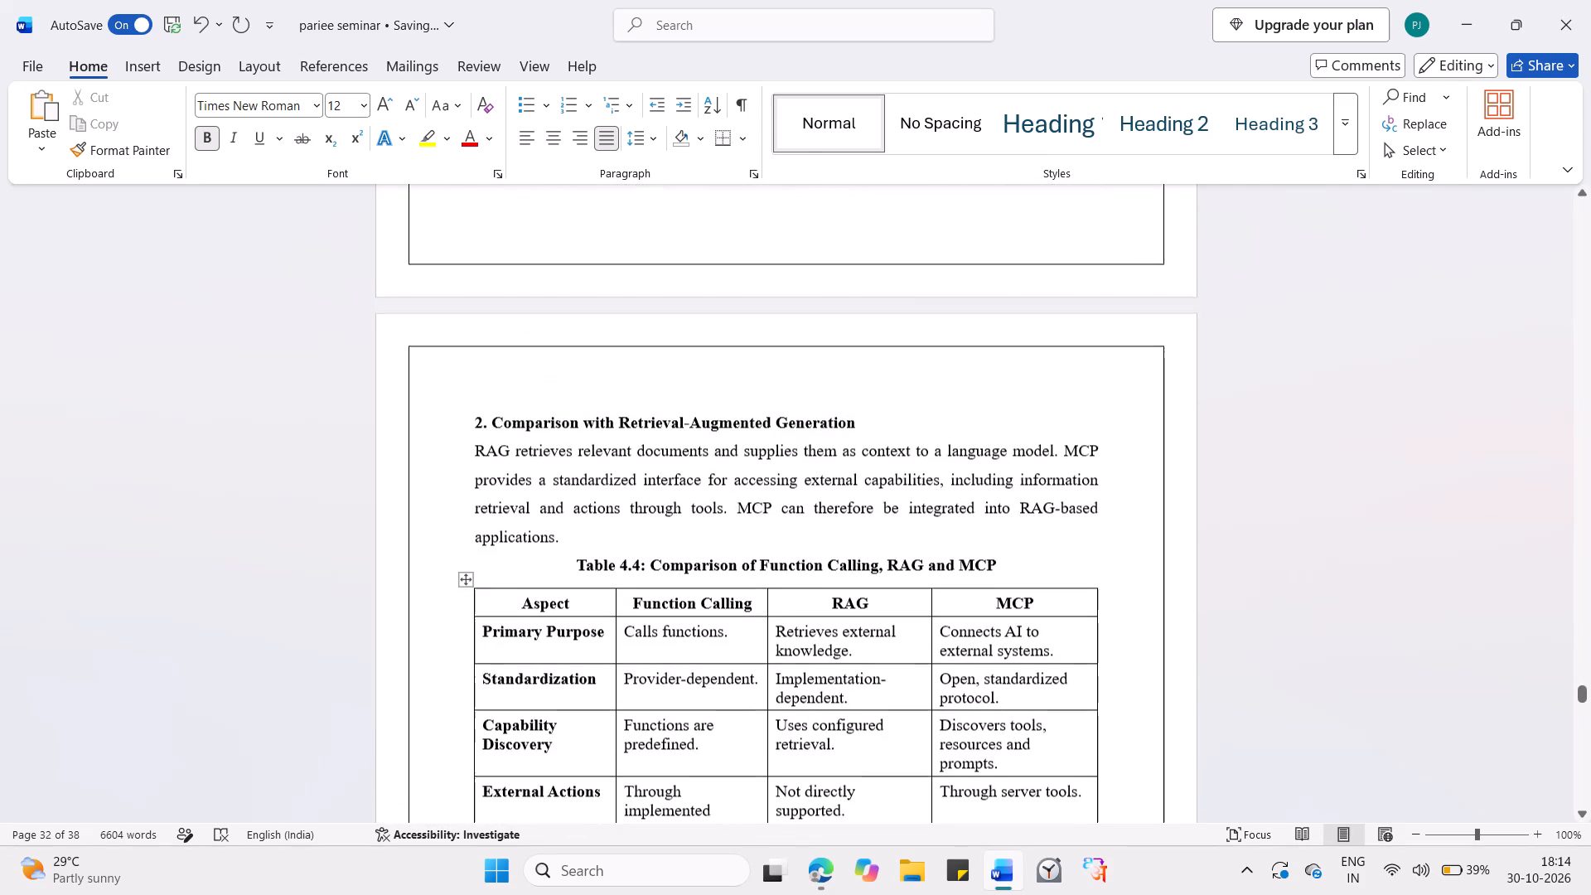
{"action": "scroll", "coordinate": [628, 440], "scroll_direction": "down", "scroll_amount": 1}
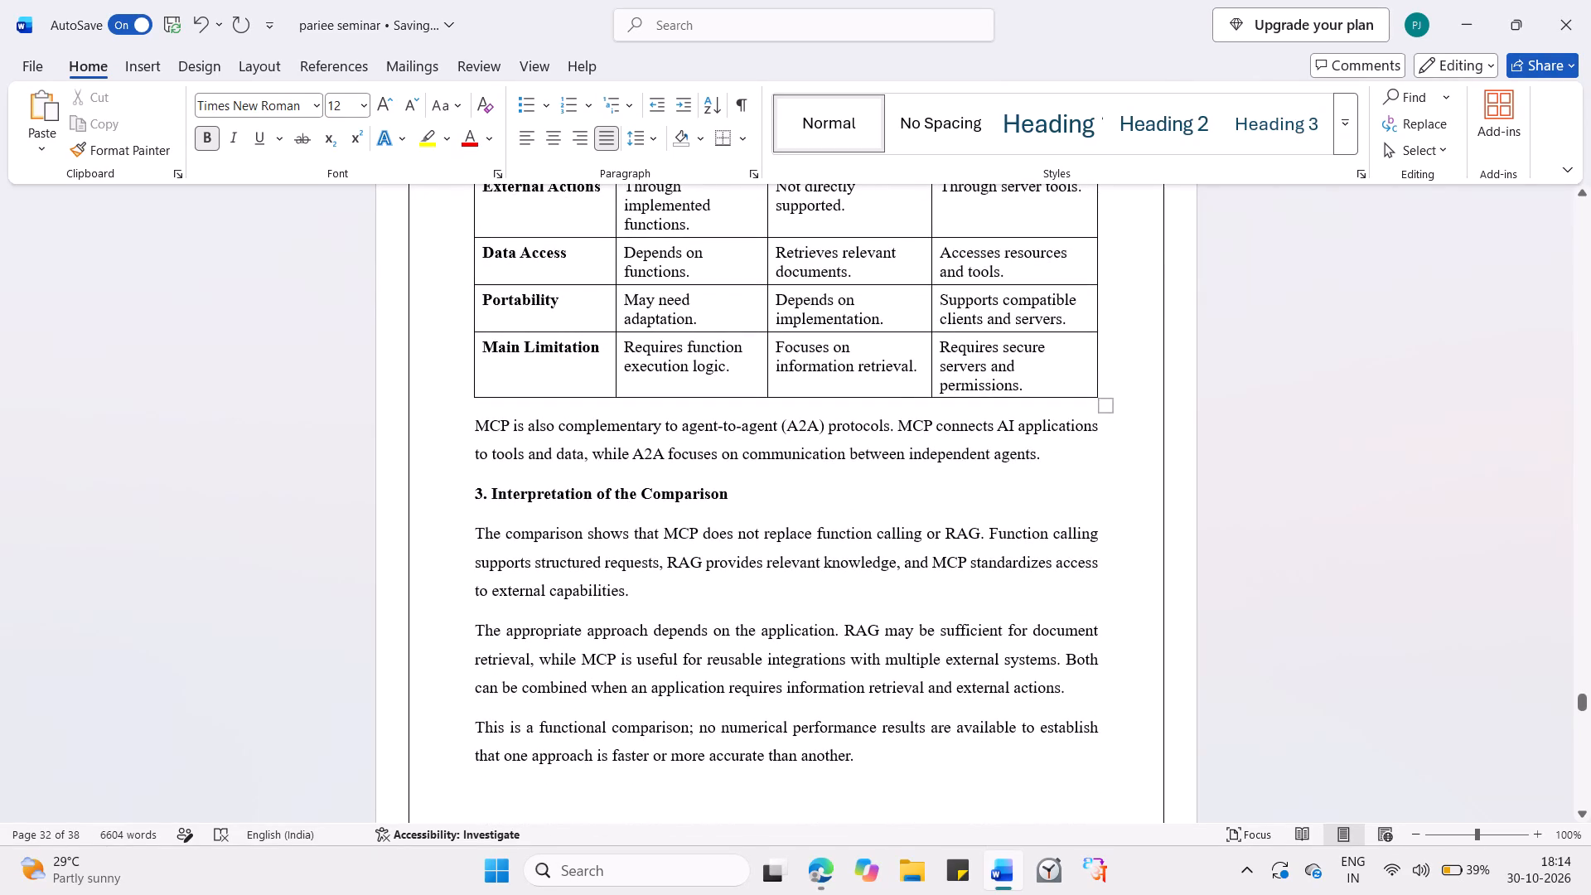
{"action": "left_click", "coordinate": [558, 529]}
{"action": "left_click", "coordinate": [581, 491]}
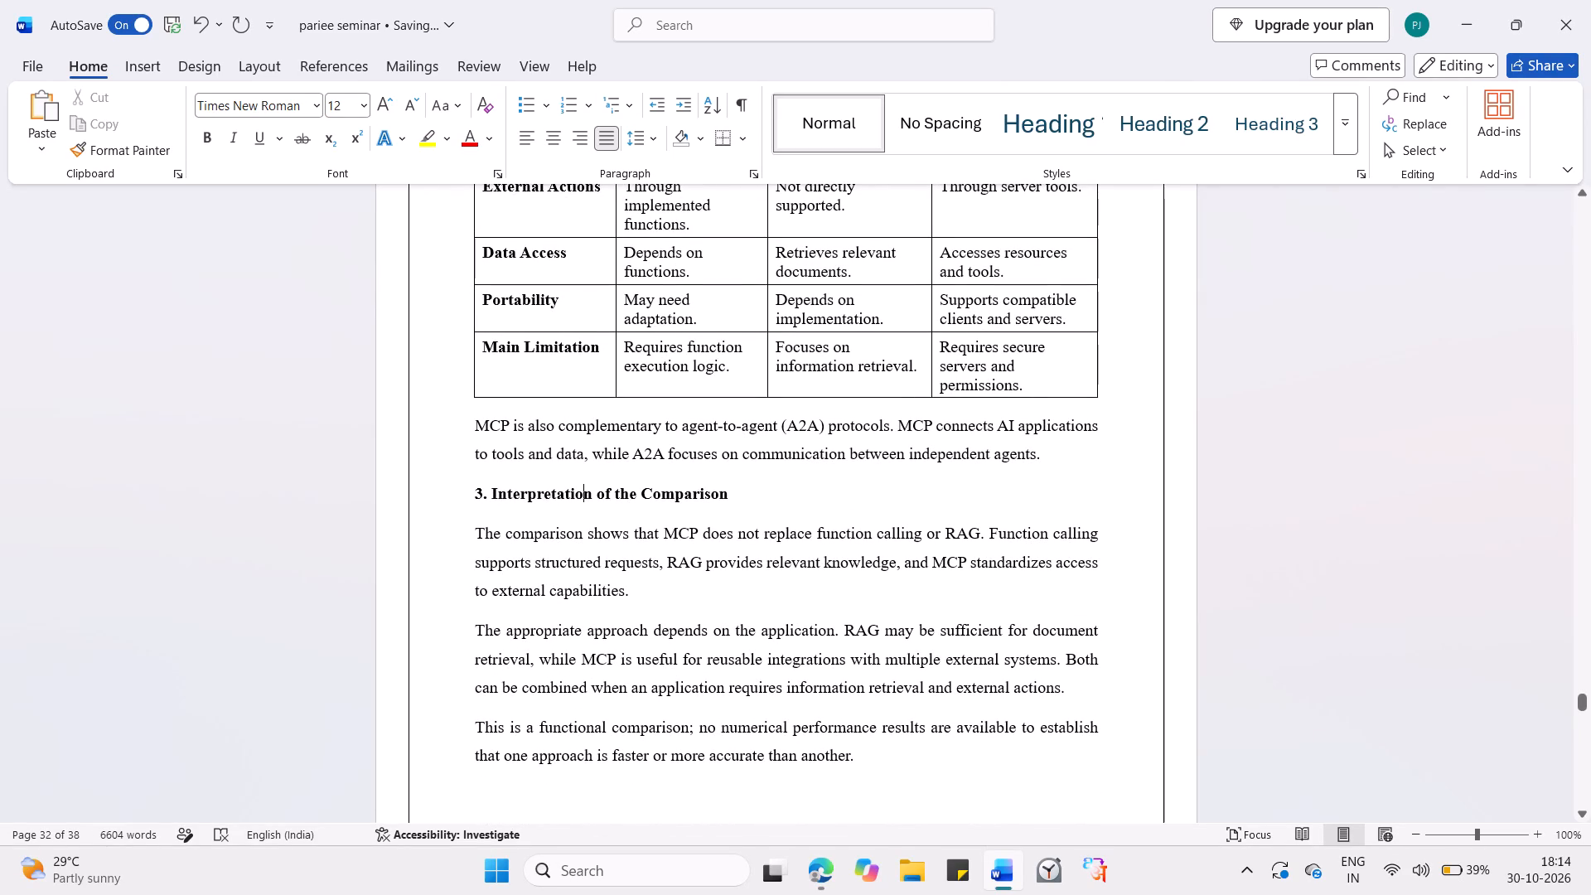
{"action": "left_click", "coordinate": [636, 135]}
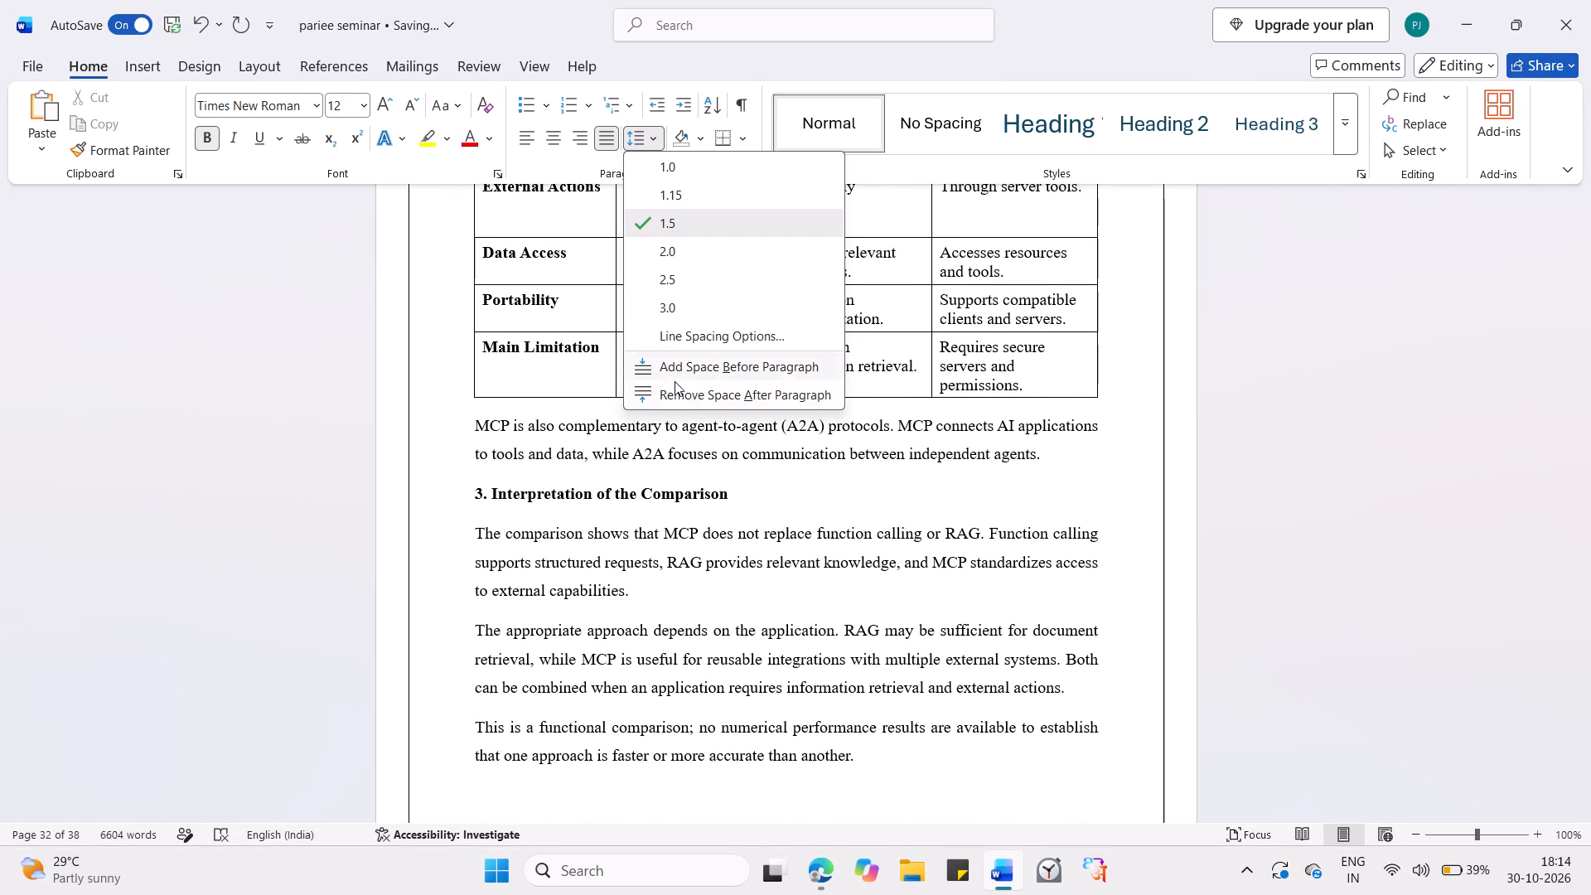
{"action": "left_click", "coordinate": [675, 392]}
Delete the empty line above the "4.5 Limitations and Challenges" heading, keeping the heading at the start of its page.
{"action": "scroll", "coordinate": [675, 392], "scroll_direction": "down", "scroll_amount": 2}
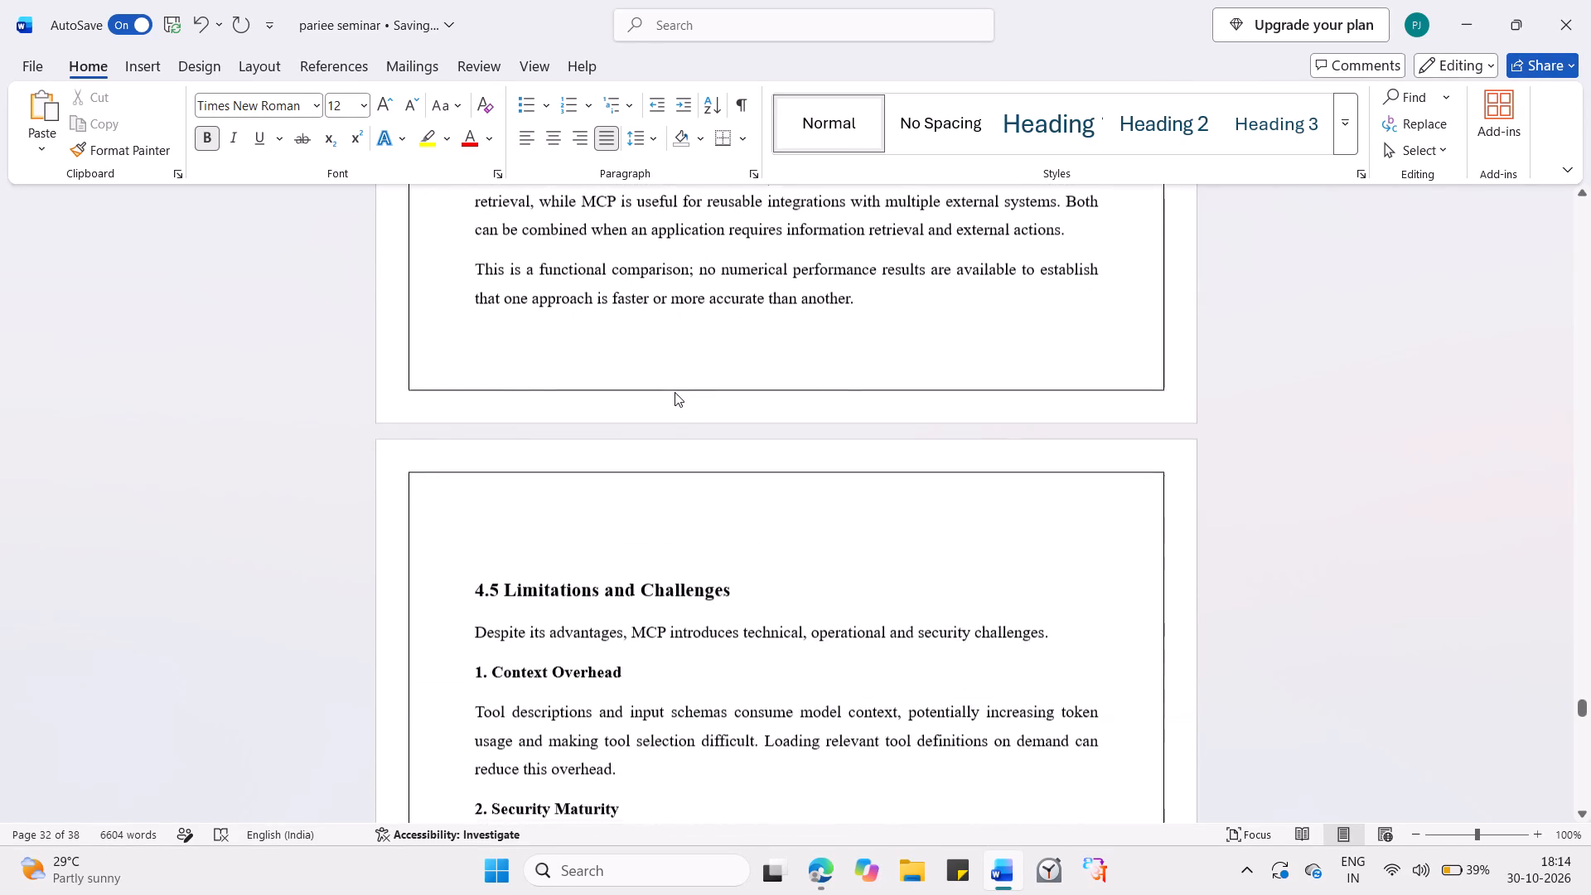
{"action": "scroll", "coordinate": [675, 392], "scroll_direction": "down", "scroll_amount": 1}
{"action": "left_click", "coordinate": [597, 407]}
{"action": "key", "text": "BackSpace"}
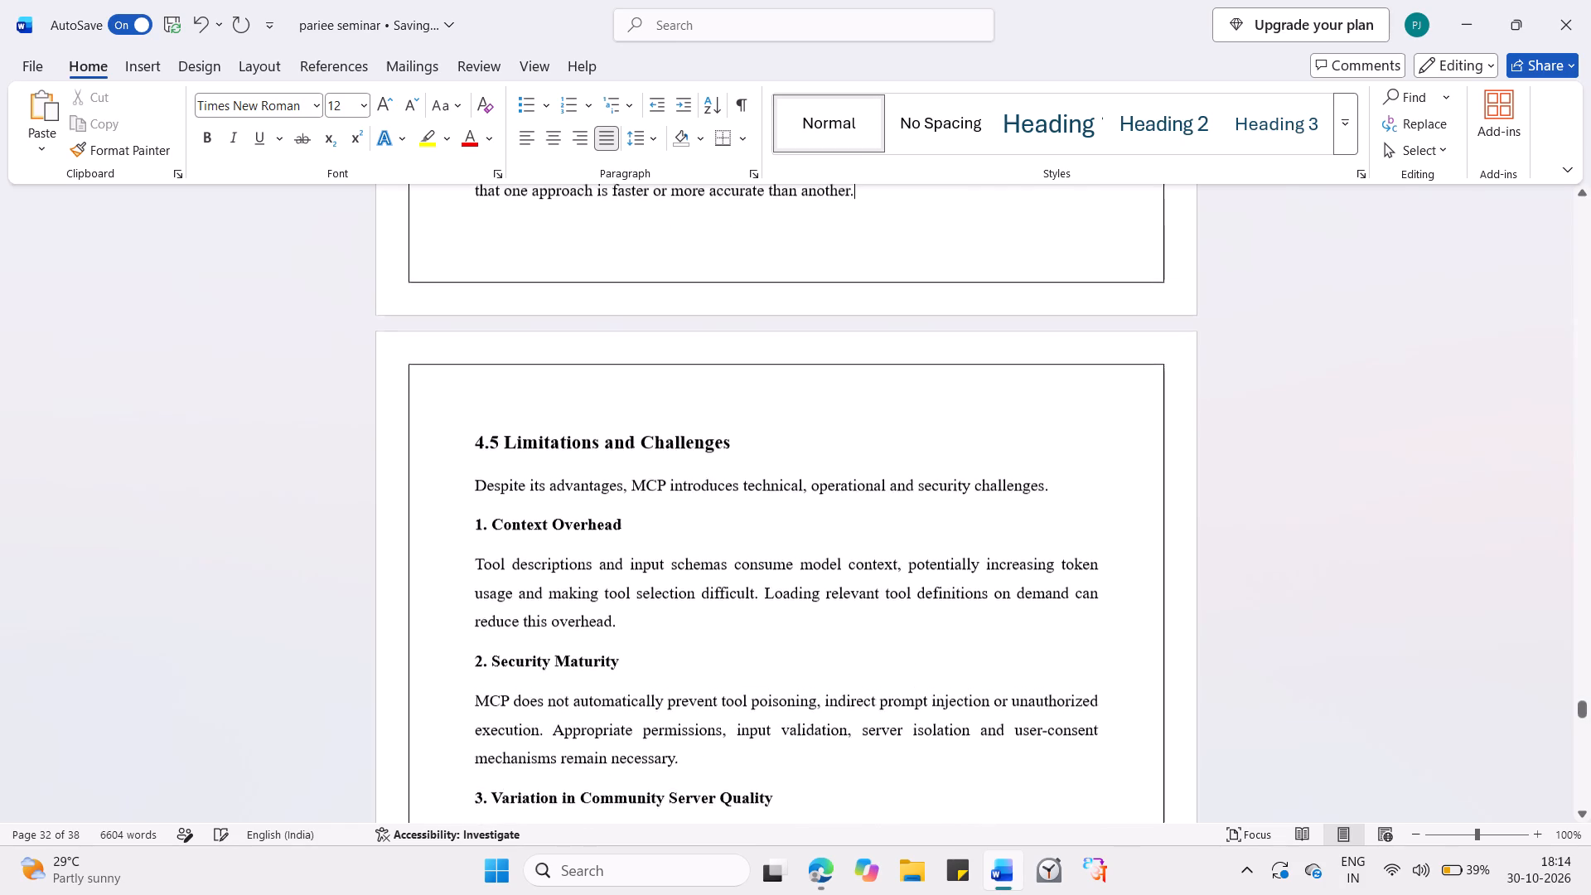
Remove the space after the "1. Context Overhead" and "2. Security Maturity" subheadings in section 4.5.
{"action": "scroll", "coordinate": [664, 715], "scroll_direction": "down", "scroll_amount": 1}
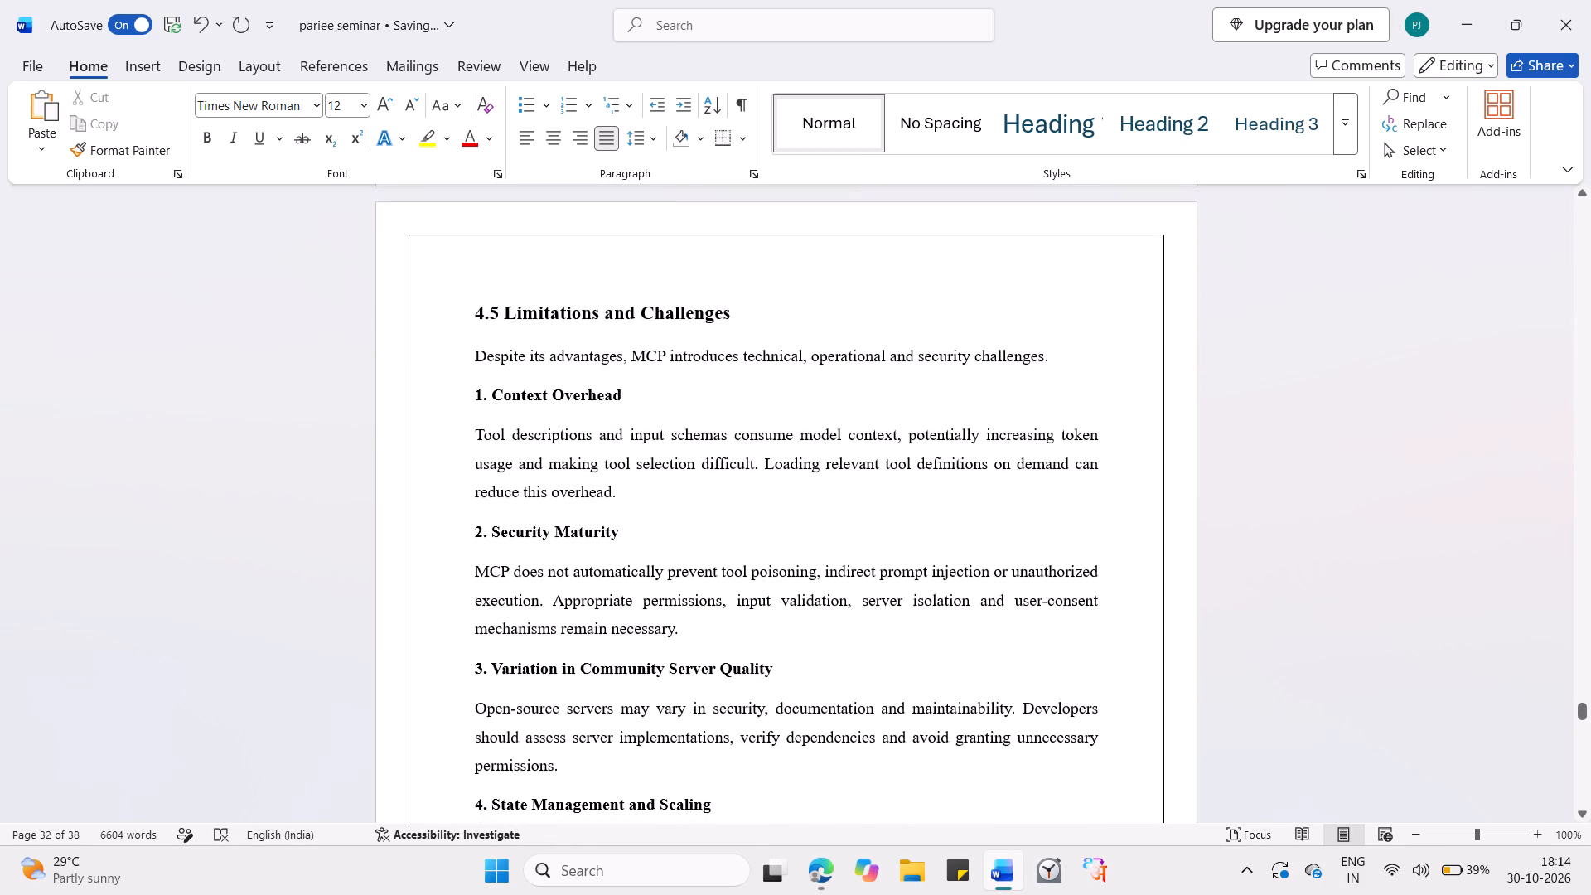
{"action": "left_click", "coordinate": [599, 400]}
{"action": "left_click", "coordinate": [646, 148]}
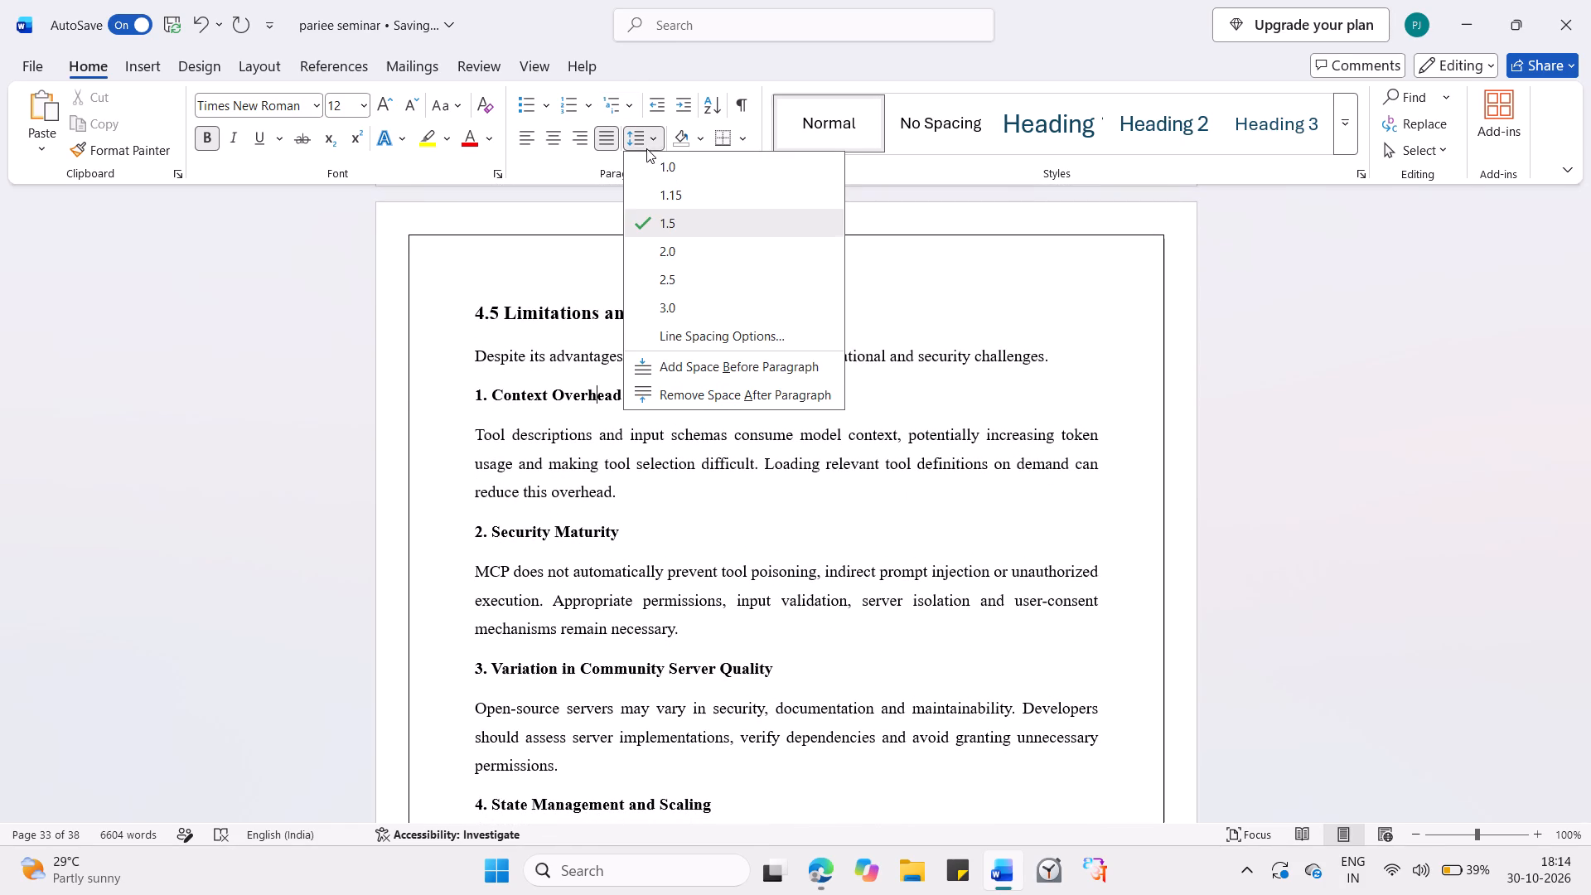
{"action": "left_click", "coordinate": [650, 392]}
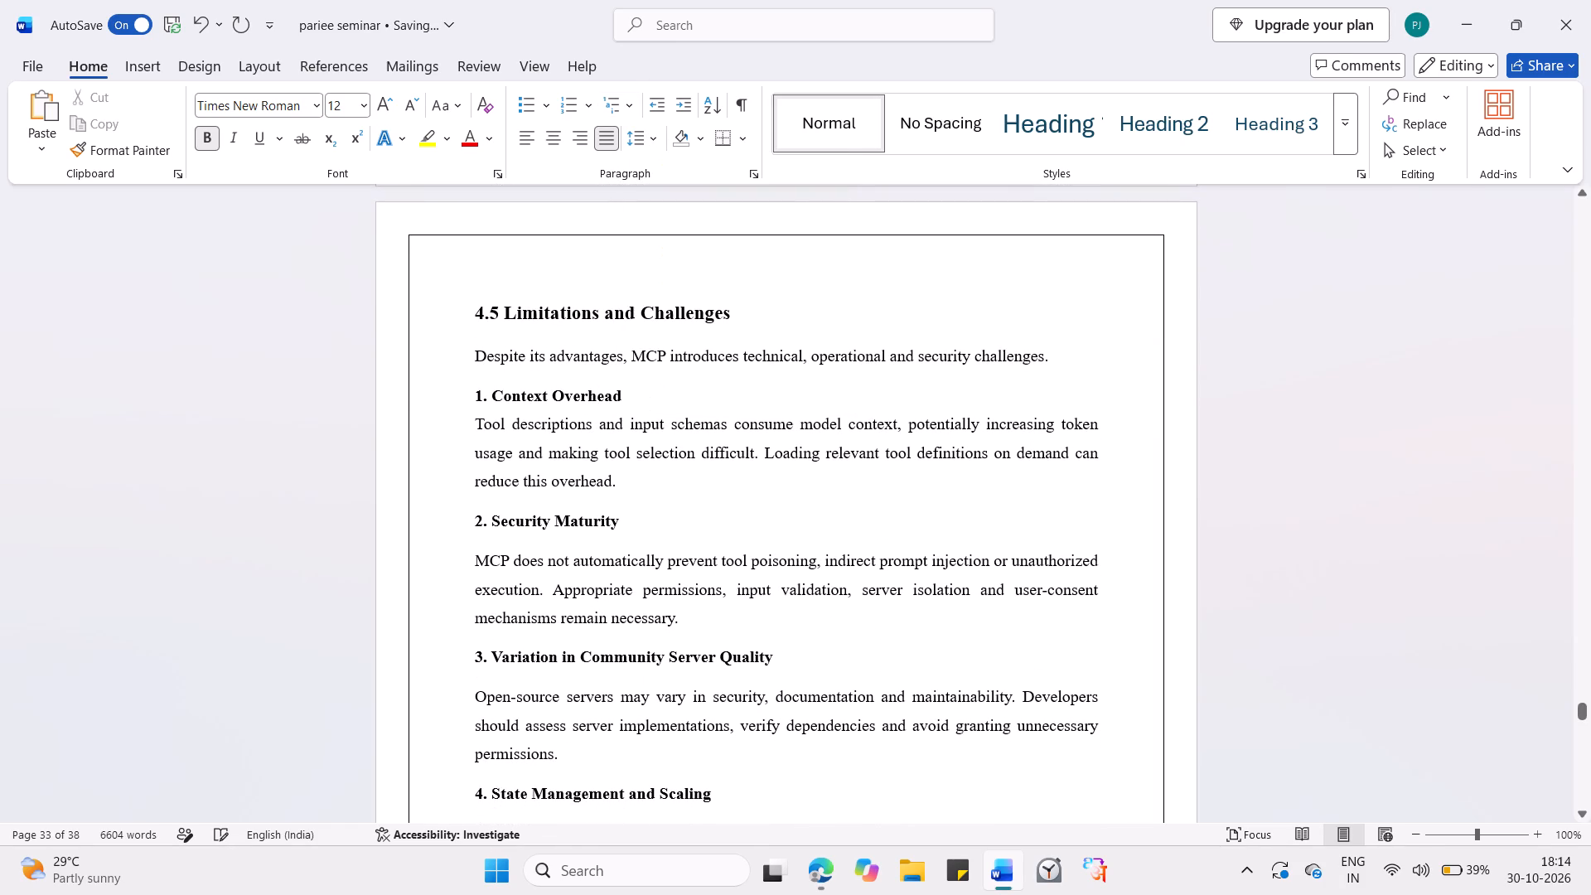
{"action": "left_click", "coordinate": [583, 510]}
{"action": "key", "text": "Down"}
{"action": "left_click", "coordinate": [649, 127]}
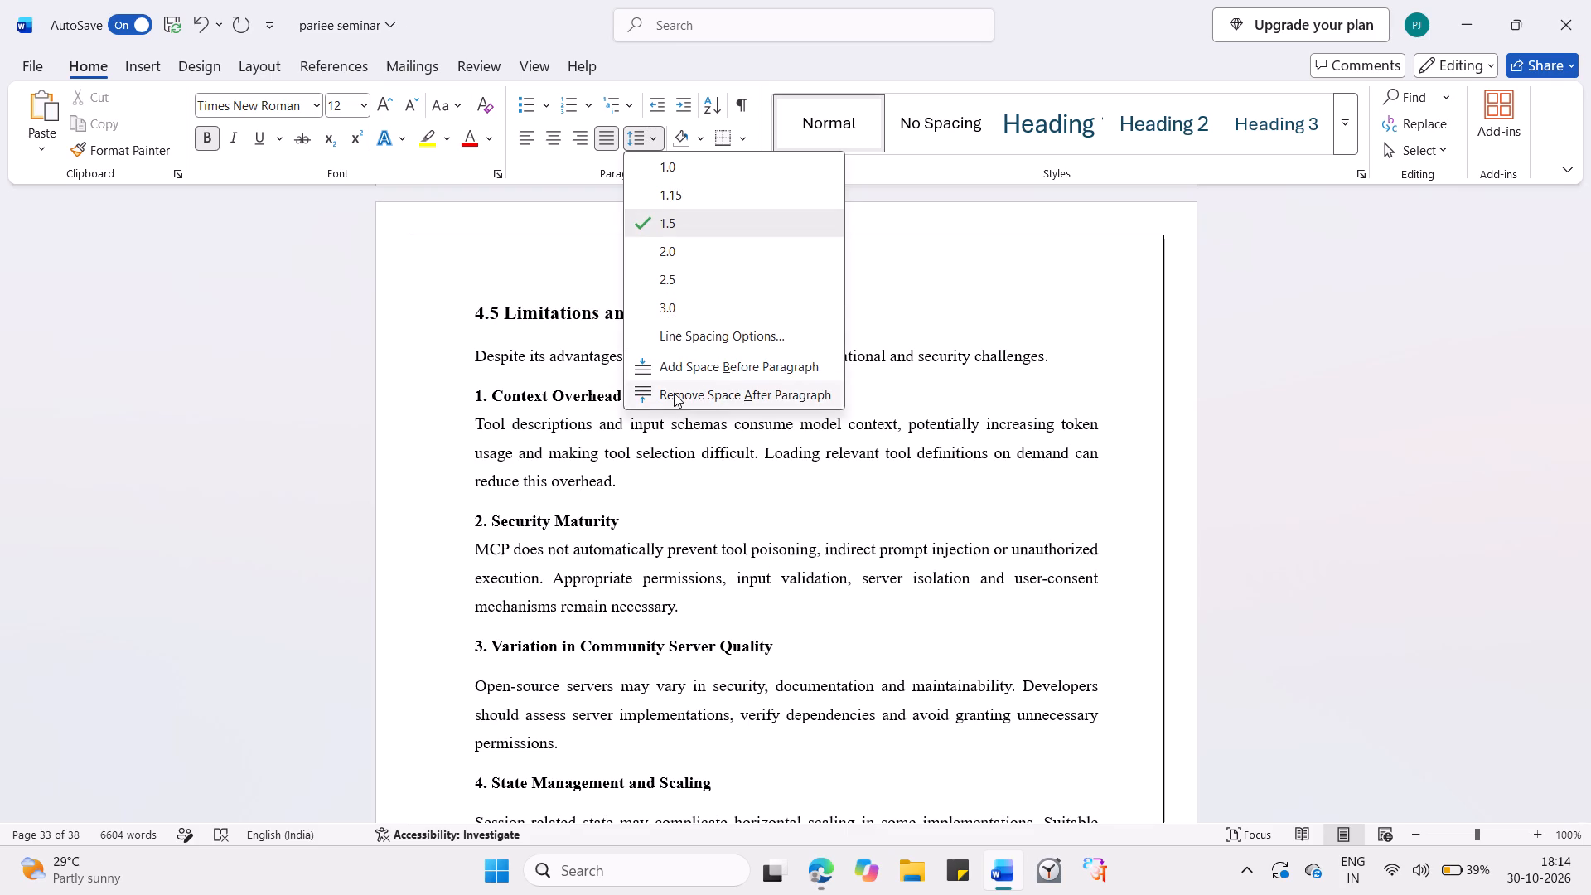
{"action": "left_click", "coordinate": [674, 393]}
Remove the space after the "3. Variation in Community Server Quality" and "4. State Management and Scaling" subheadings.
{"action": "key", "text": "Down"}
{"action": "key", "text": "Down"}
{"action": "key", "text": "Down"}
{"action": "key", "text": "Down"}
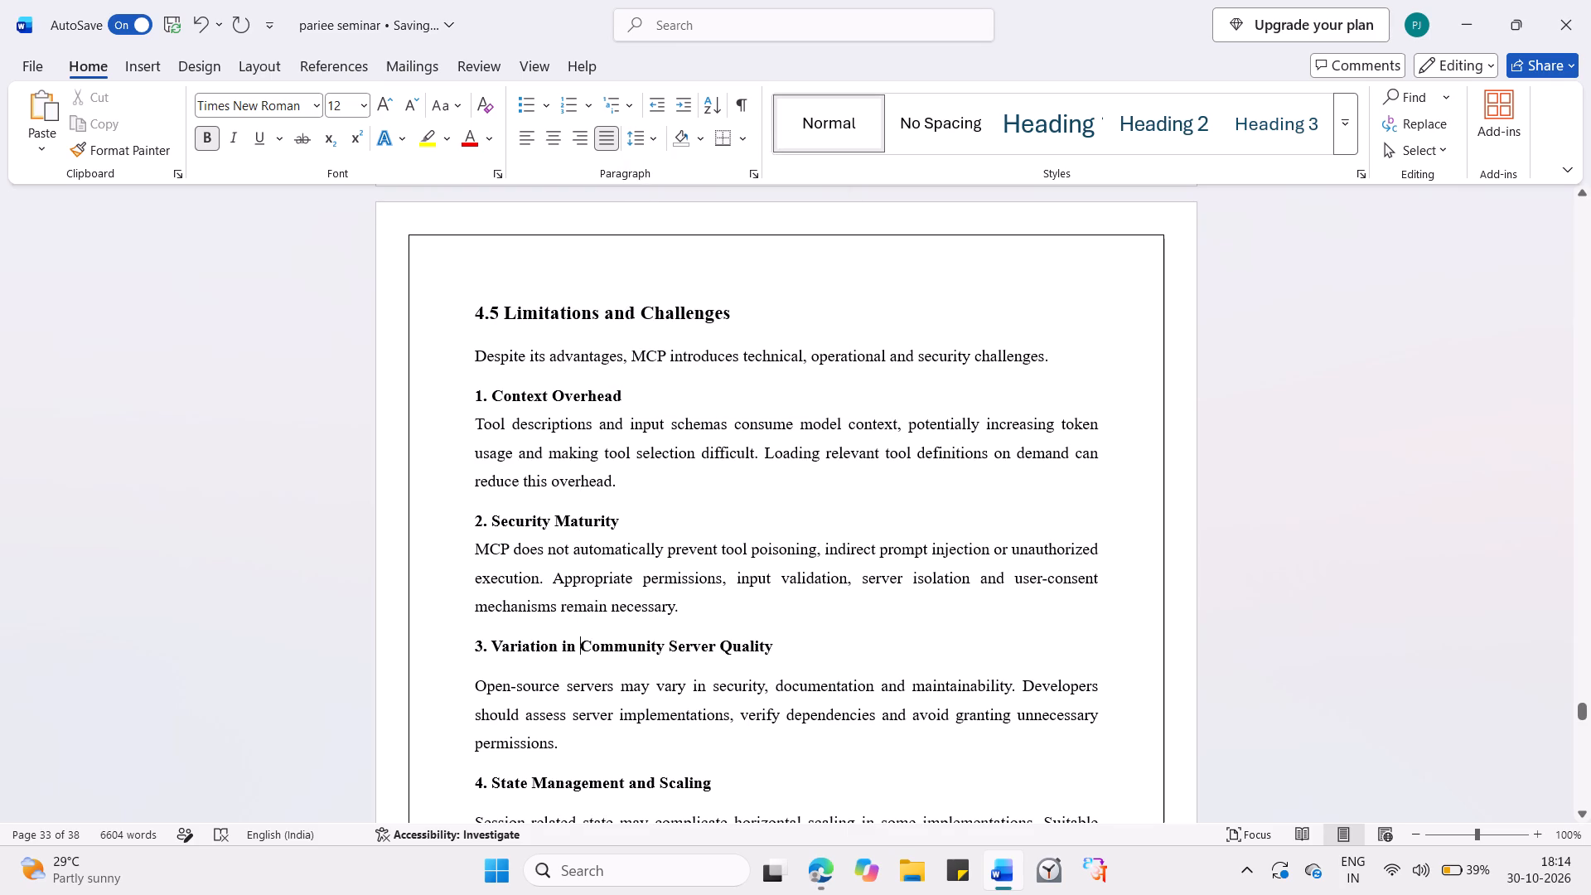
{"action": "left_click", "coordinate": [655, 138]}
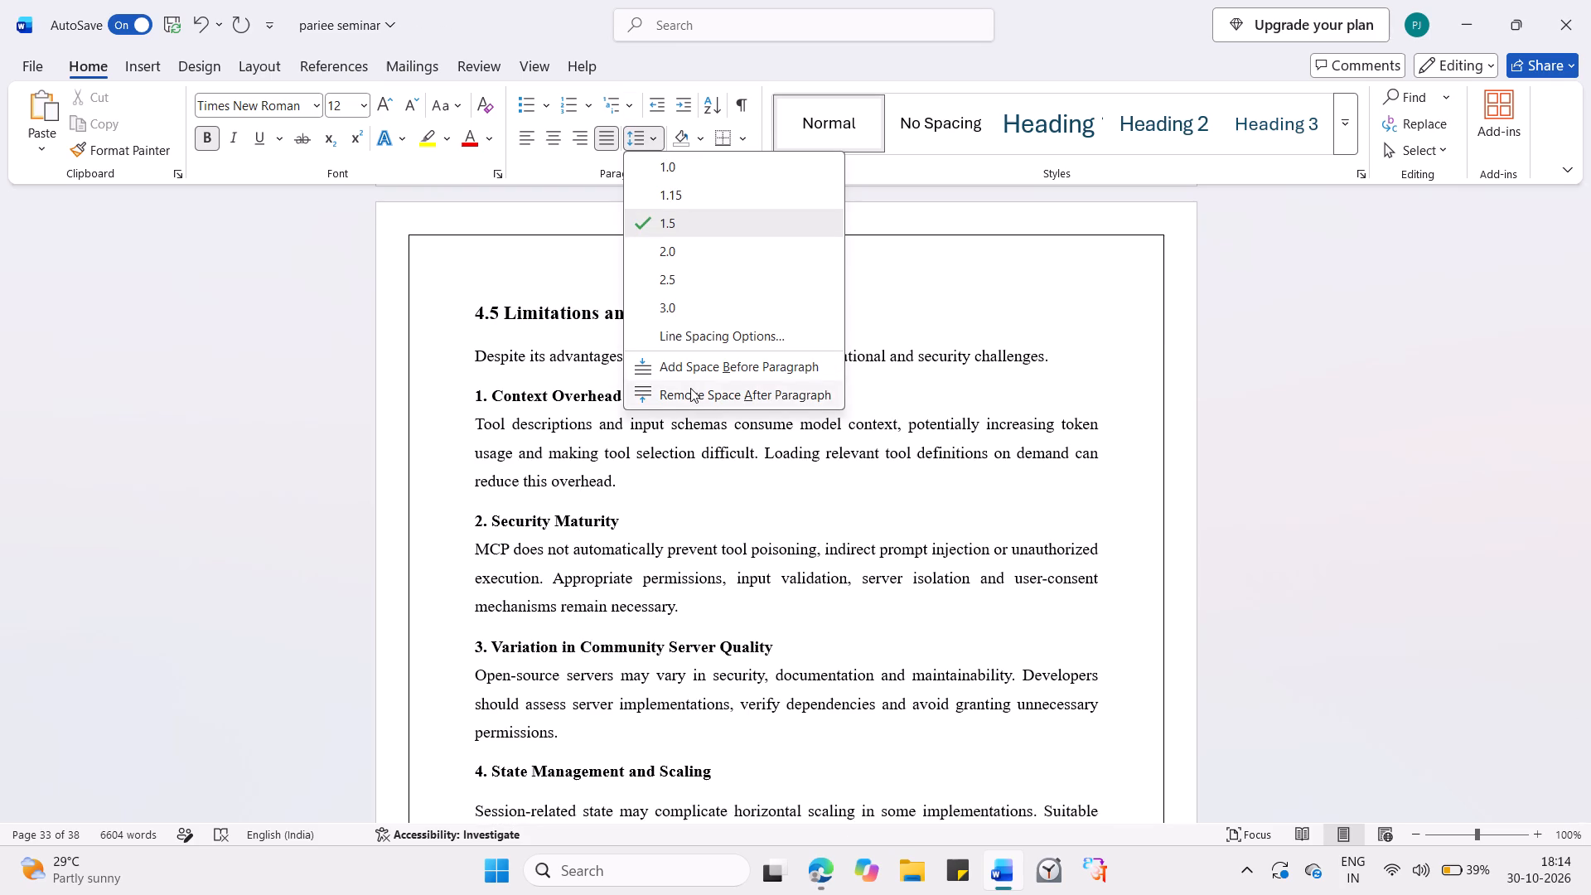
{"action": "left_click", "coordinate": [690, 388]}
{"action": "key", "text": "Down"}
{"action": "key", "text": "Down"}
{"action": "key", "text": "Down"}
{"action": "key", "text": "Down"}
{"action": "scroll", "coordinate": [690, 388], "scroll_direction": "down", "scroll_amount": 1}
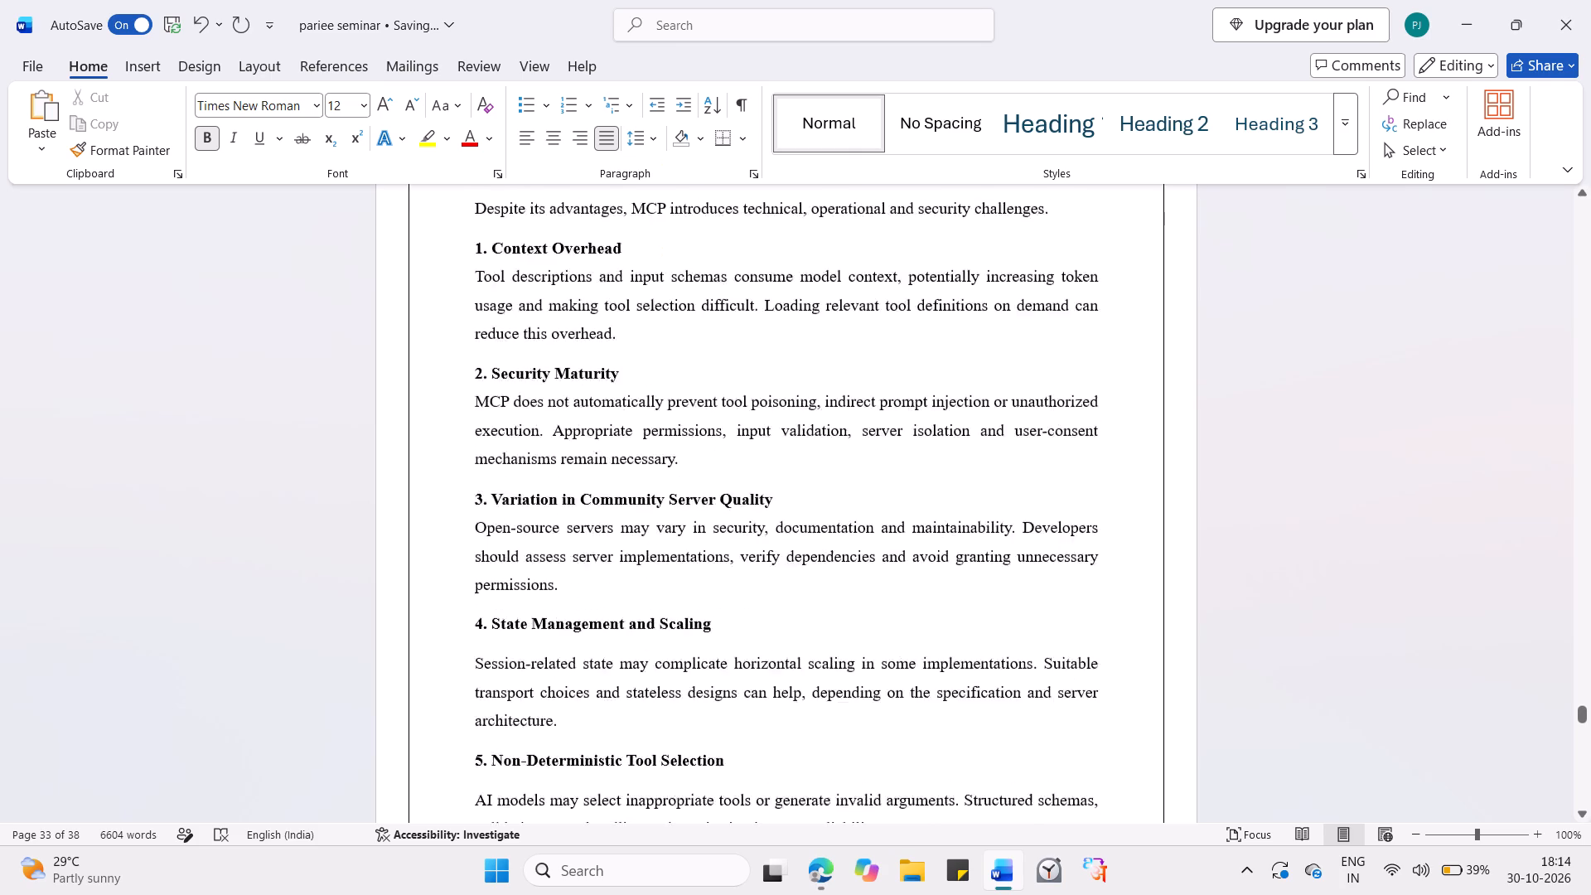
{"action": "scroll", "coordinate": [690, 388], "scroll_direction": "down", "scroll_amount": 1}
{"action": "left_click", "coordinate": [650, 148]}
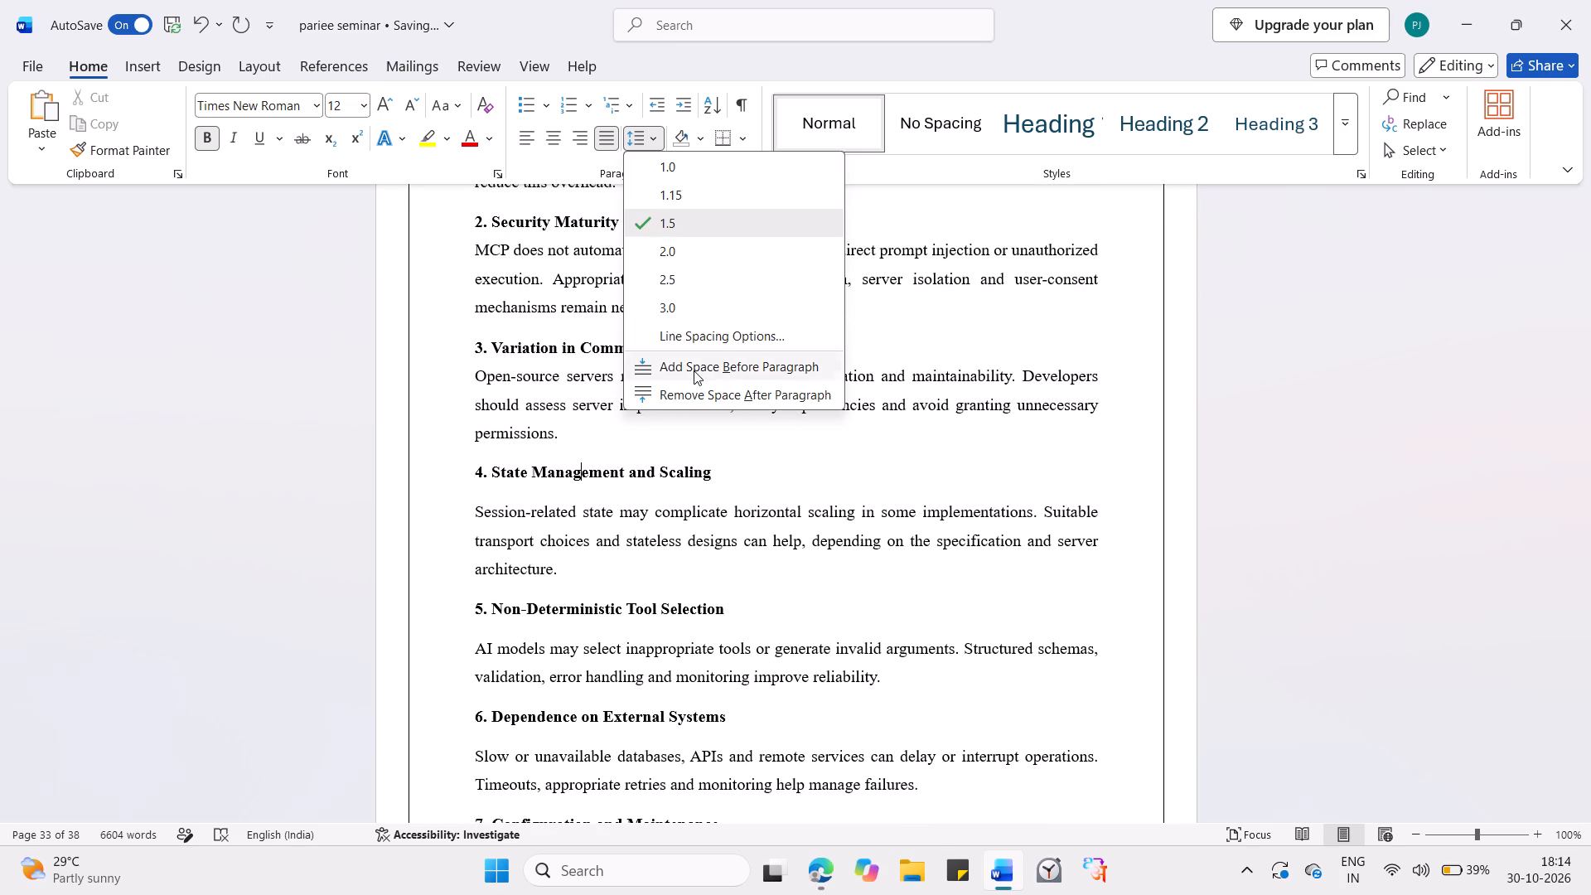
{"action": "left_click", "coordinate": [681, 395]}
Remove the space after the "5. Non-Deterministic Tool Selection" and "6. Dependence on External Systems" subheadings.
{"action": "scroll", "coordinate": [681, 395], "scroll_direction": "down", "scroll_amount": 1}
{"action": "key", "text": "Down"}
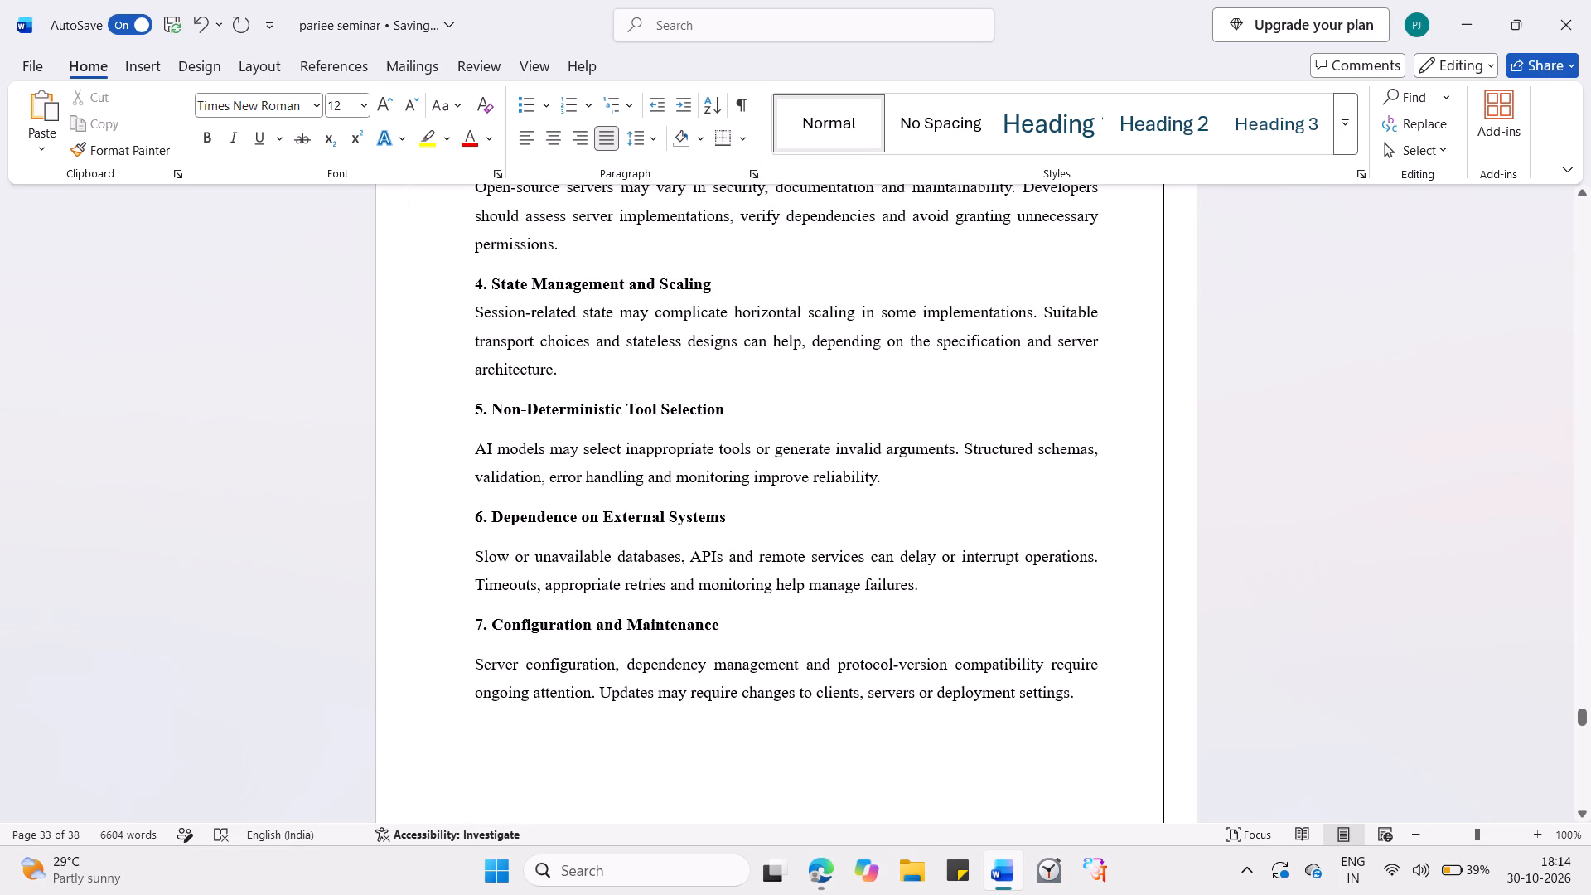
{"action": "key", "text": "Down"}
{"action": "key", "text": "Down"}
{"action": "key", "text": "Down"}
{"action": "left_click", "coordinate": [649, 131]}
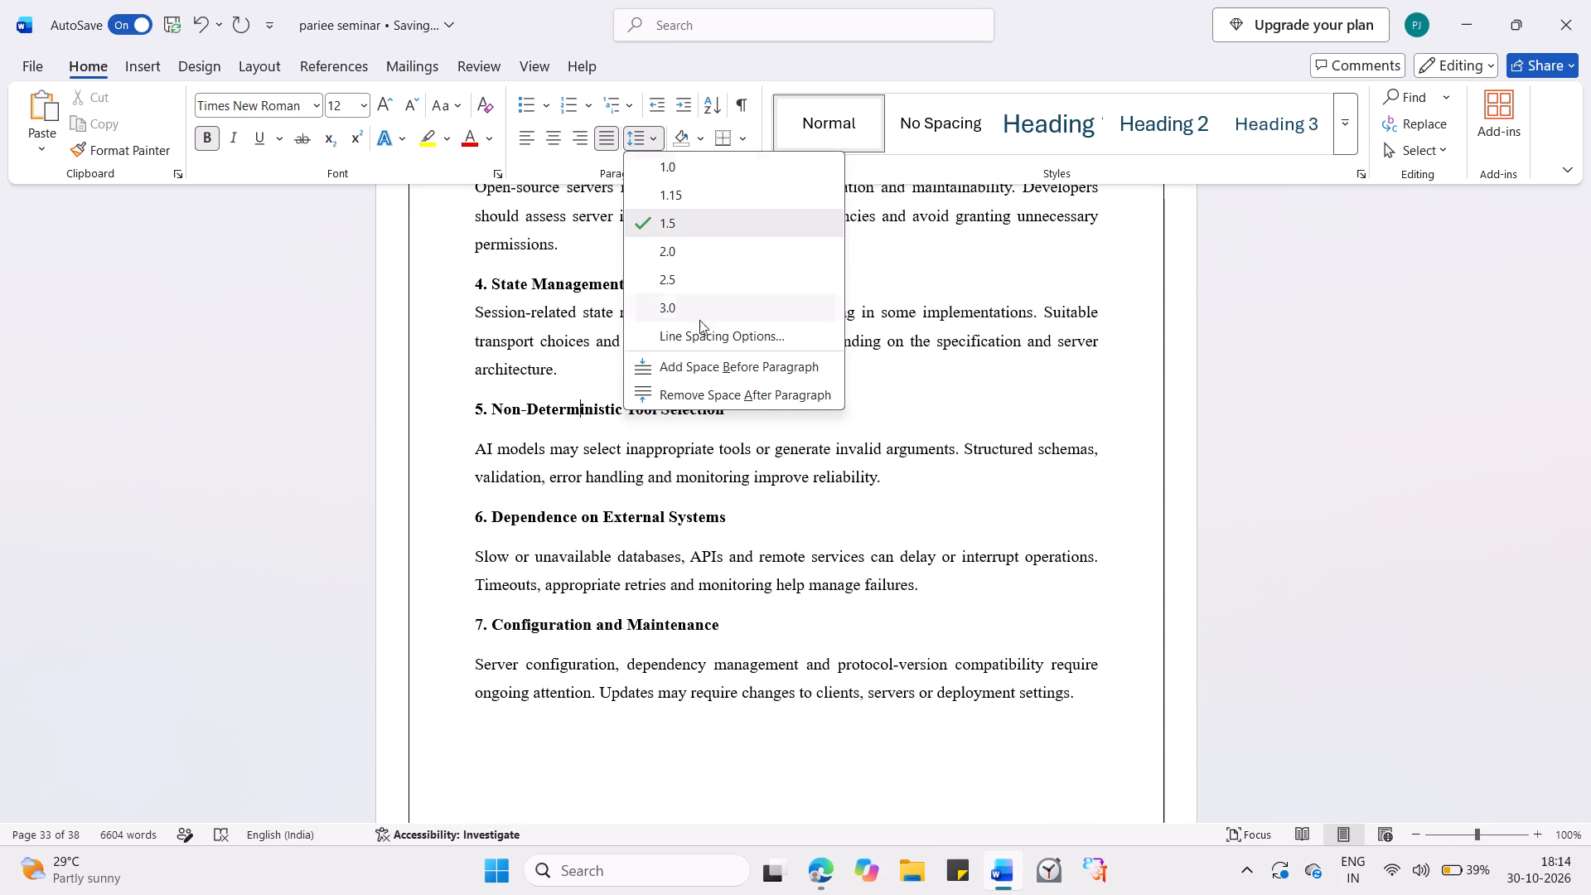
{"action": "left_click", "coordinate": [678, 392]}
{"action": "key", "text": "Down"}
{"action": "key", "text": "Down"}
{"action": "key", "text": "Down"}
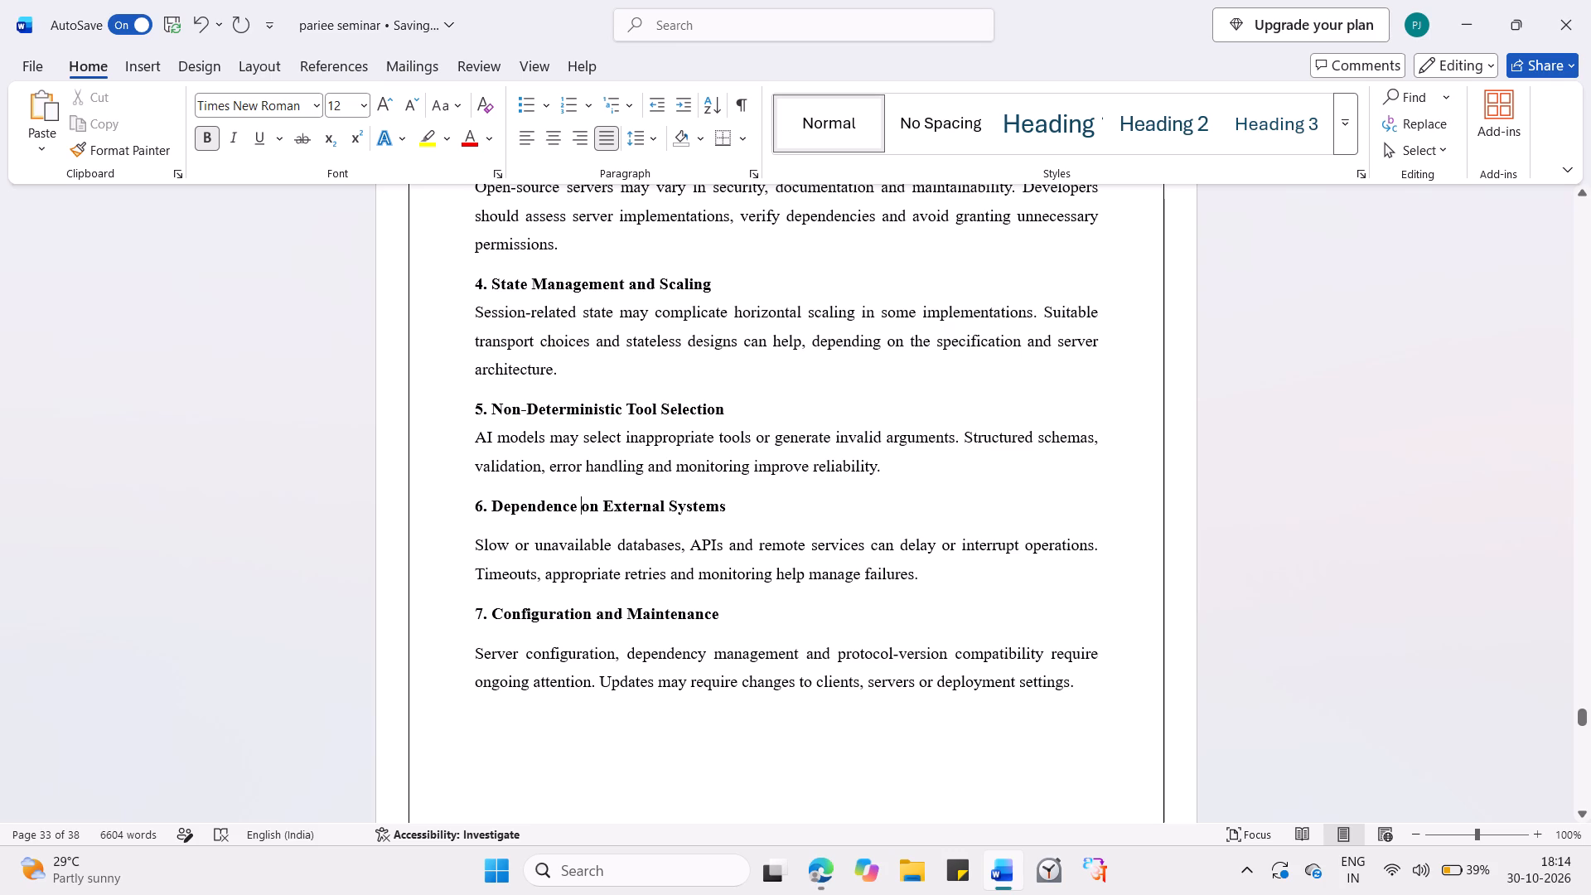
{"action": "left_click_drag", "start_coordinate": [634, 138], "coordinate": [708, 399]}
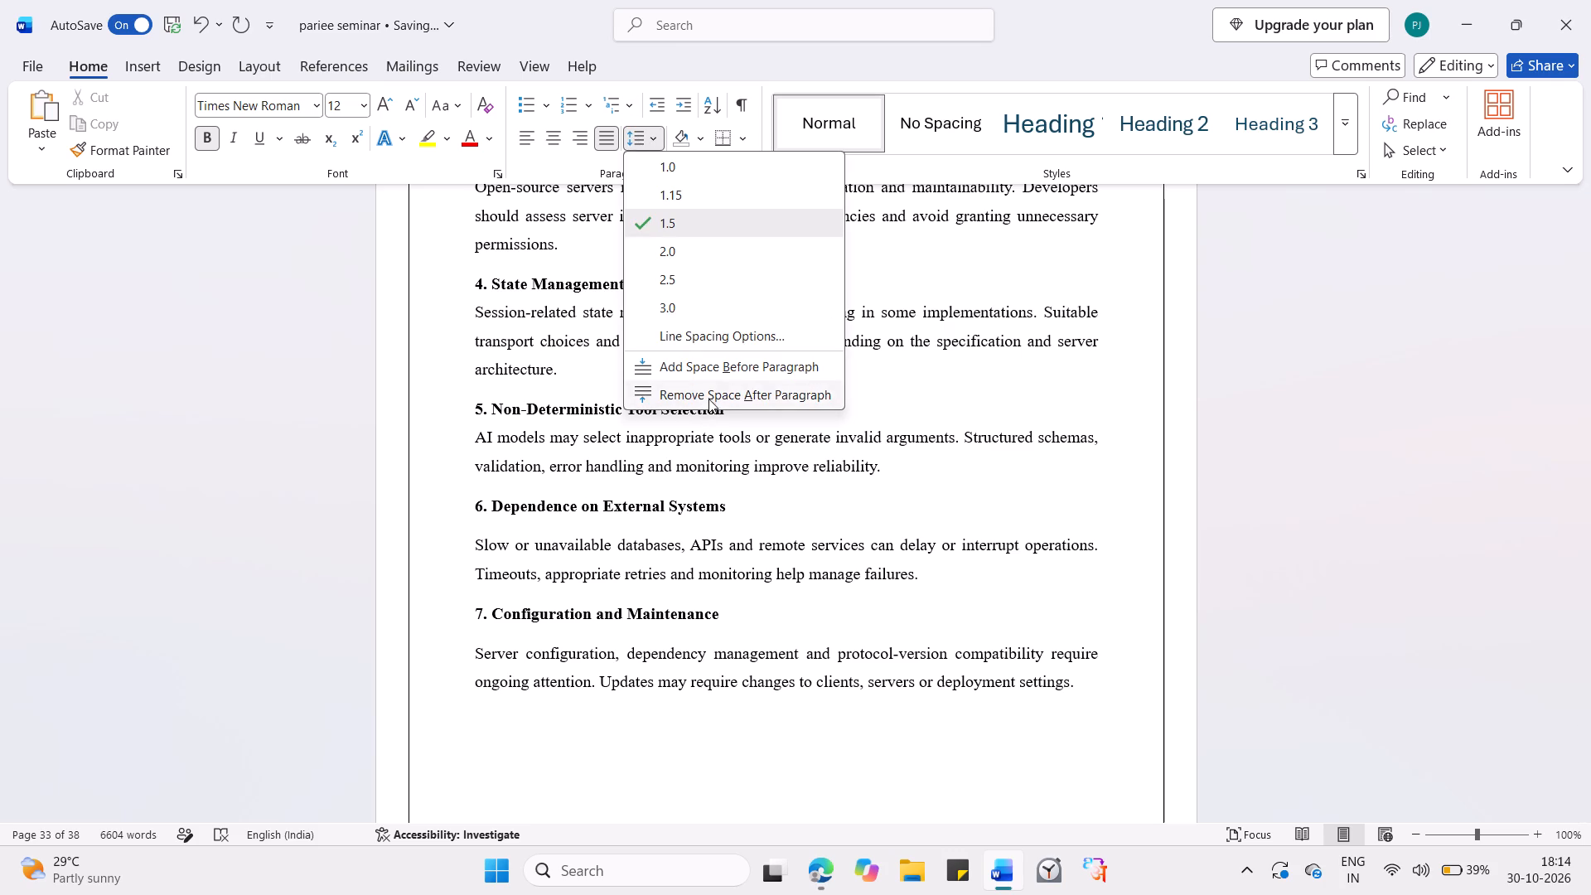
{"action": "left_click_drag", "start_coordinate": [708, 399], "coordinate": [708, 397]}
{"action": "left_click", "coordinate": [708, 397]}
Remove the space after the "7. Configuration and Maintenance" subheading.
{"action": "key", "text": "Down"}
{"action": "key", "text": "Down"}
{"action": "key", "text": "Down"}
{"action": "key", "text": "Down"}
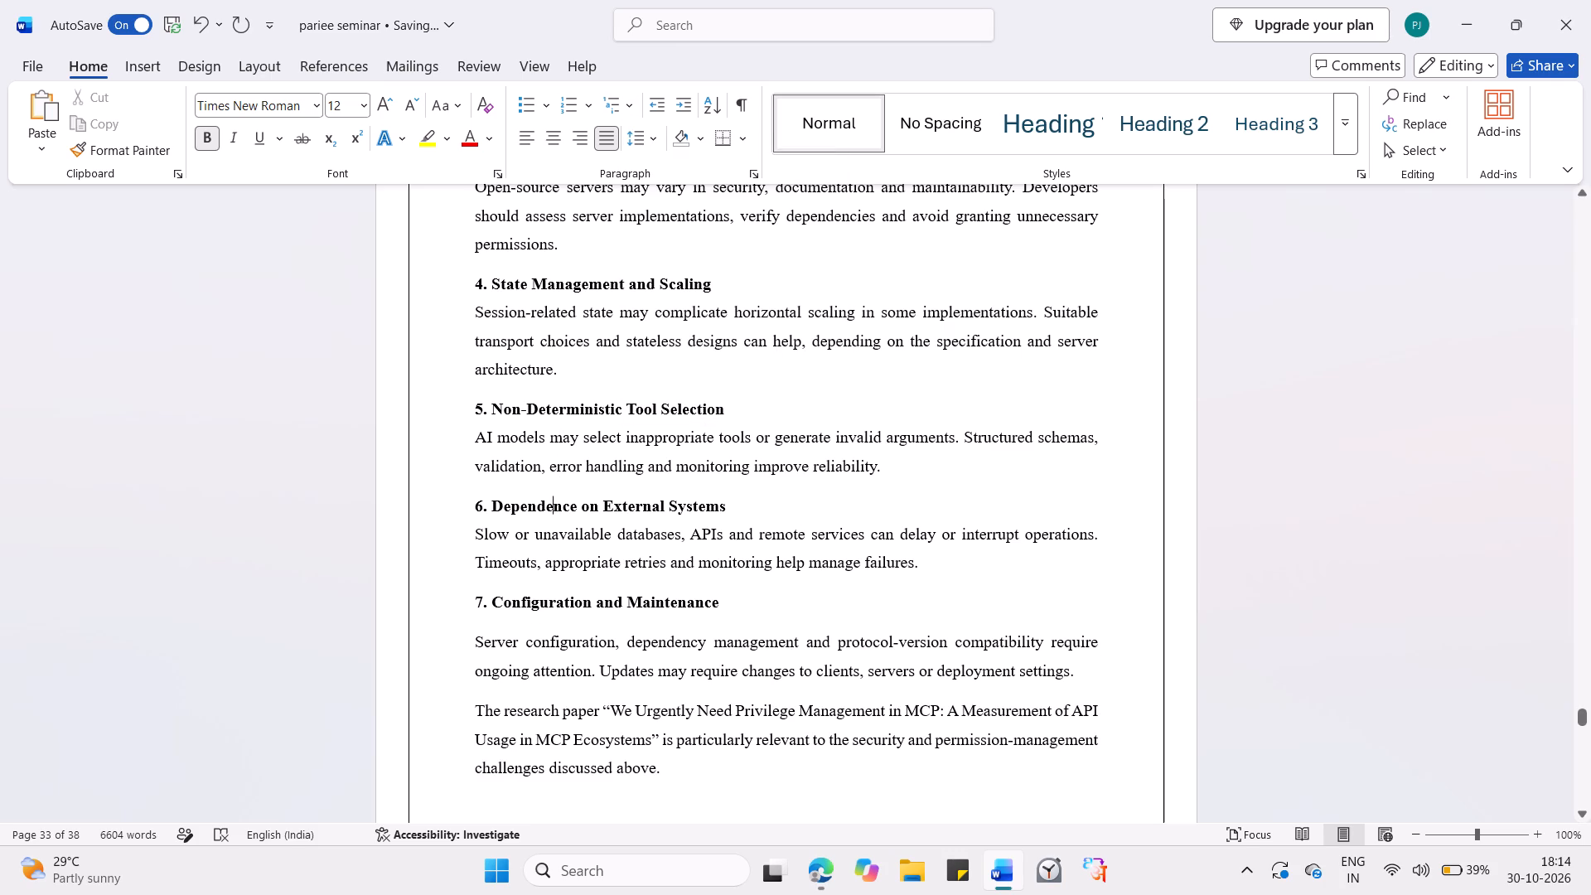
{"action": "key", "text": "Down"}
{"action": "key", "text": "Down"}
{"action": "key", "text": "Down"}
{"action": "left_click", "coordinate": [646, 138]}
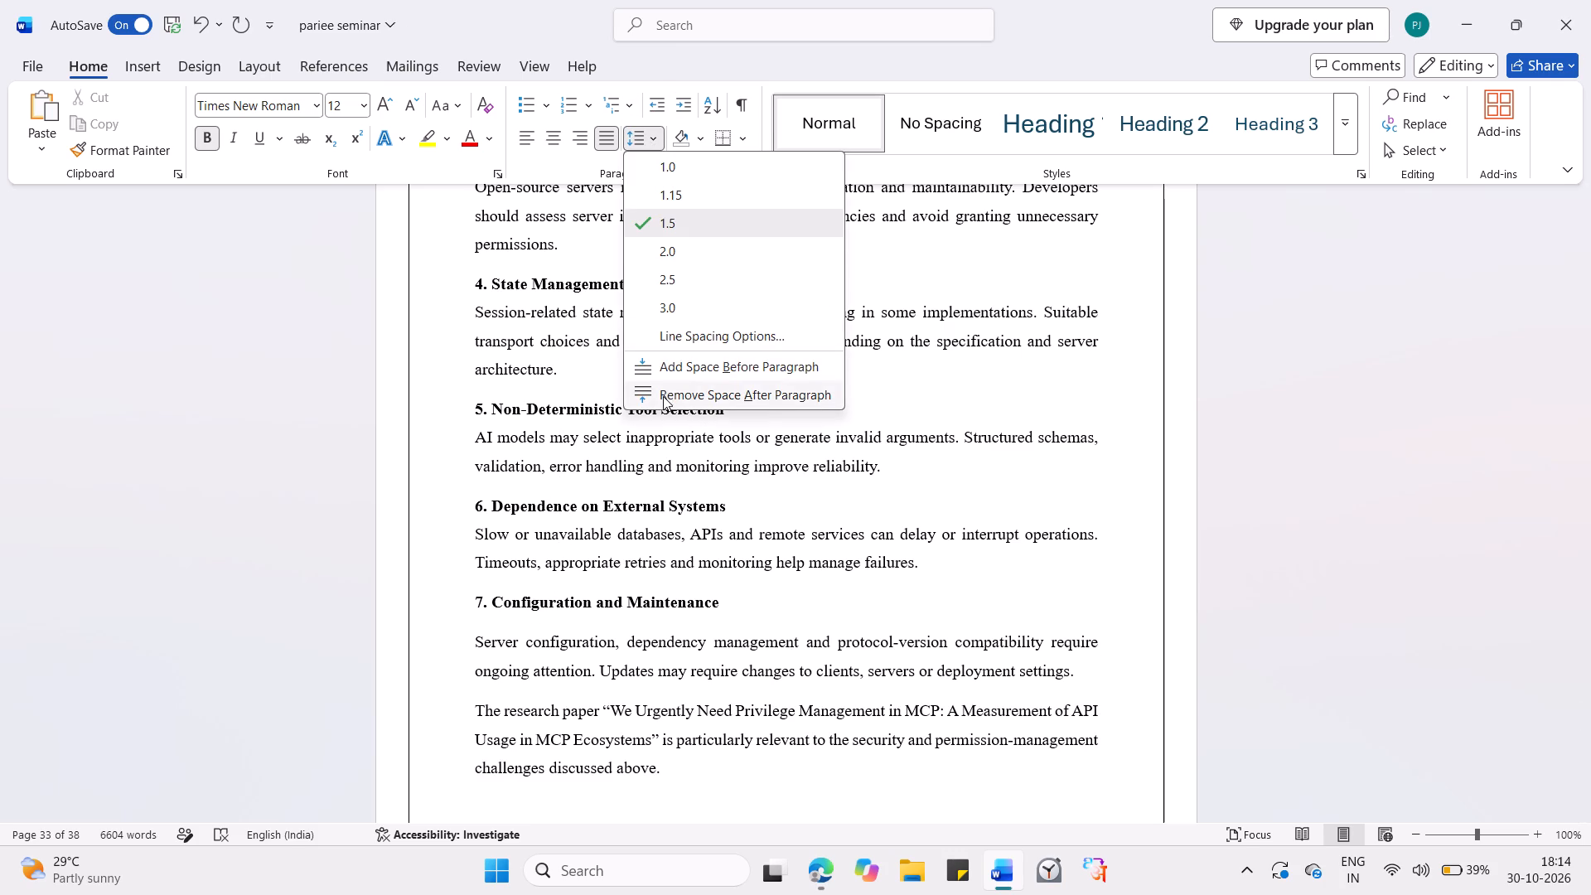
{"action": "left_click", "coordinate": [663, 396]}
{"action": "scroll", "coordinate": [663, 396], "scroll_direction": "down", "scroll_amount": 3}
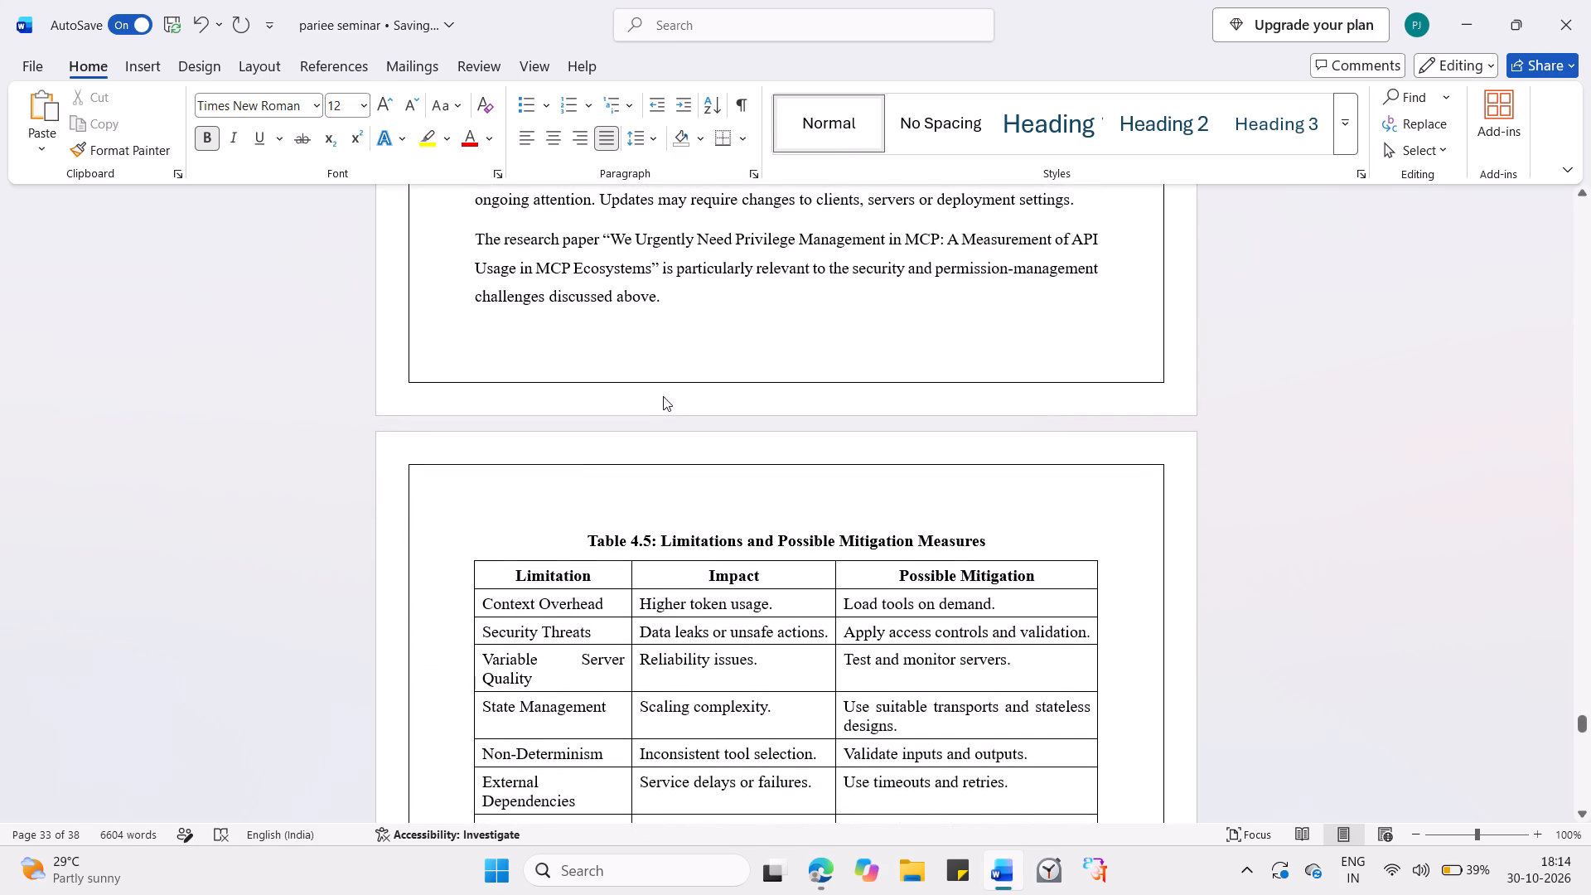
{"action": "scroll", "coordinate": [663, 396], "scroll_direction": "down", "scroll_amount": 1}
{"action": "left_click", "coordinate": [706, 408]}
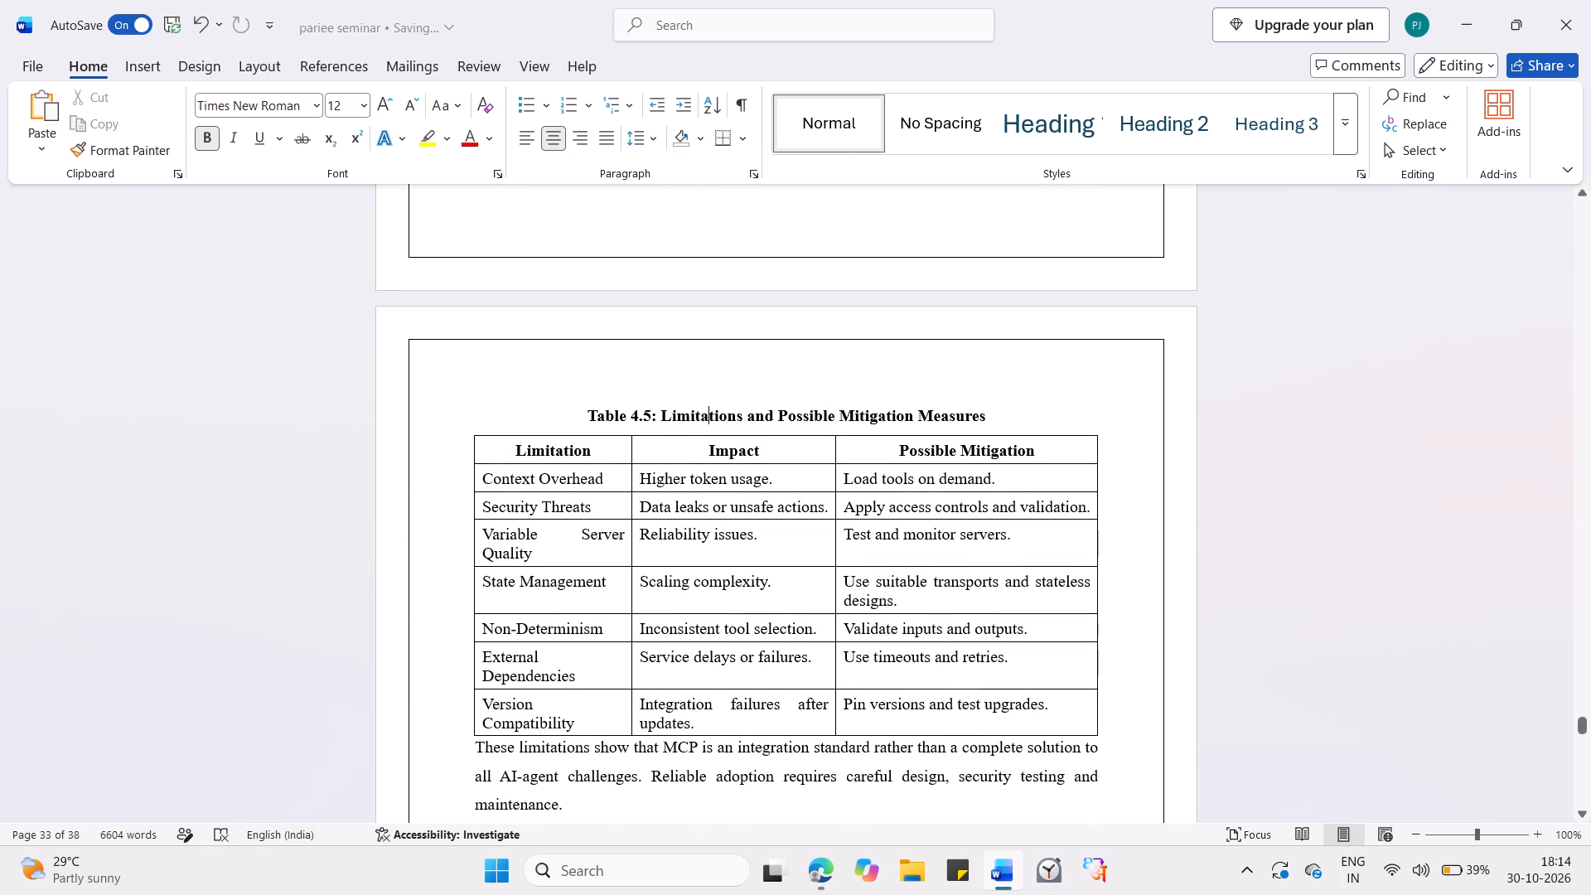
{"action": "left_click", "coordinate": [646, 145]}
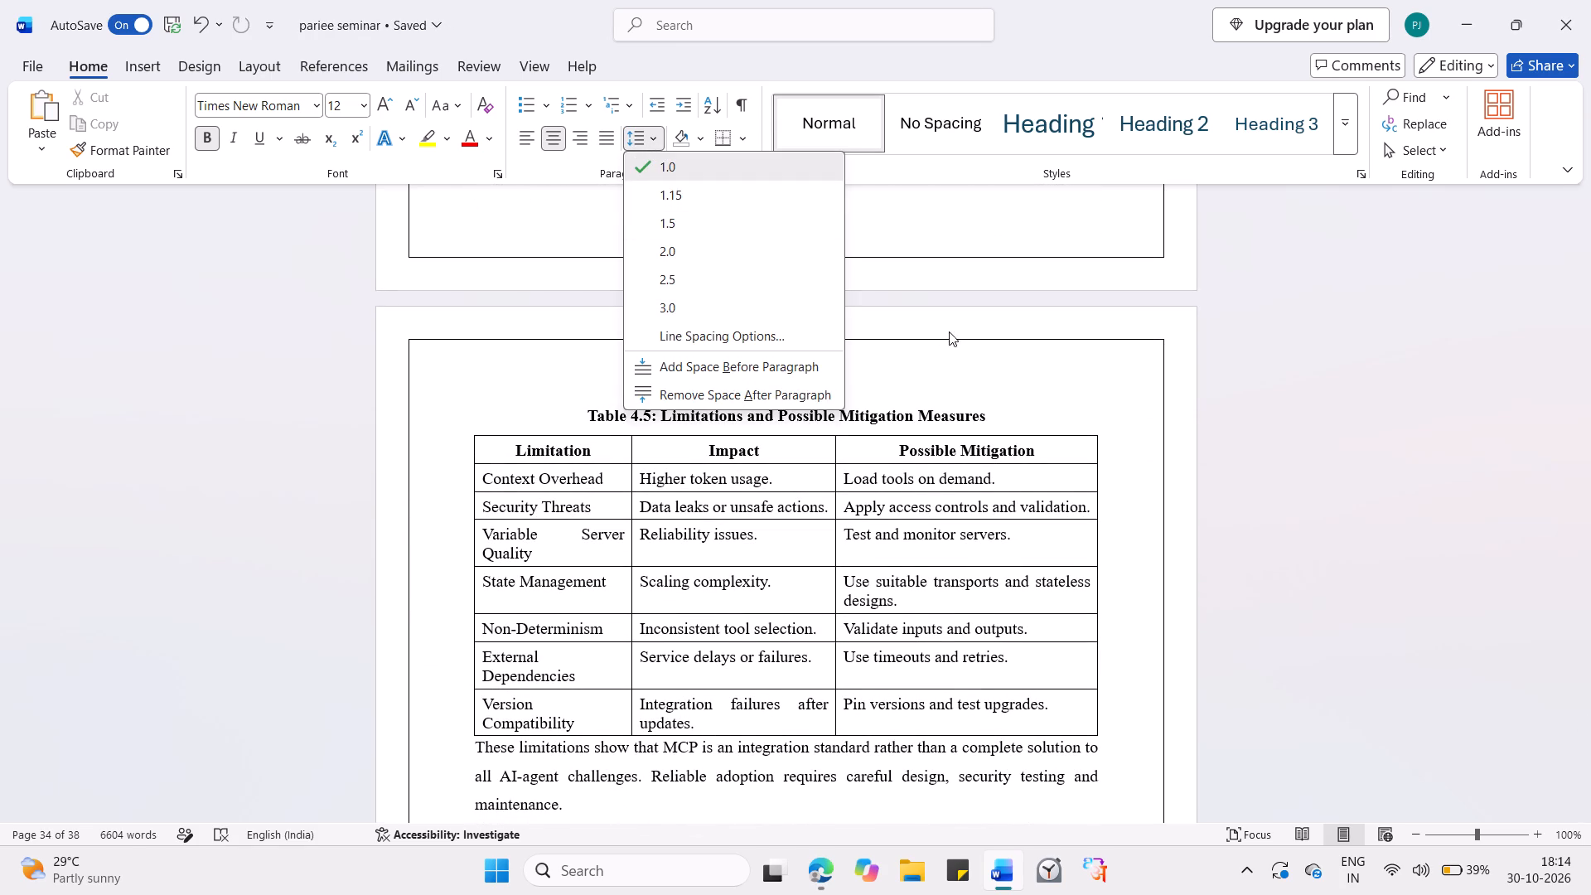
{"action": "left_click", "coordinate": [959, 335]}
Add space before the "These limitations show…" paragraph that follows Table 4.5.
{"action": "scroll", "coordinate": [959, 335], "scroll_direction": "down", "scroll_amount": 1}
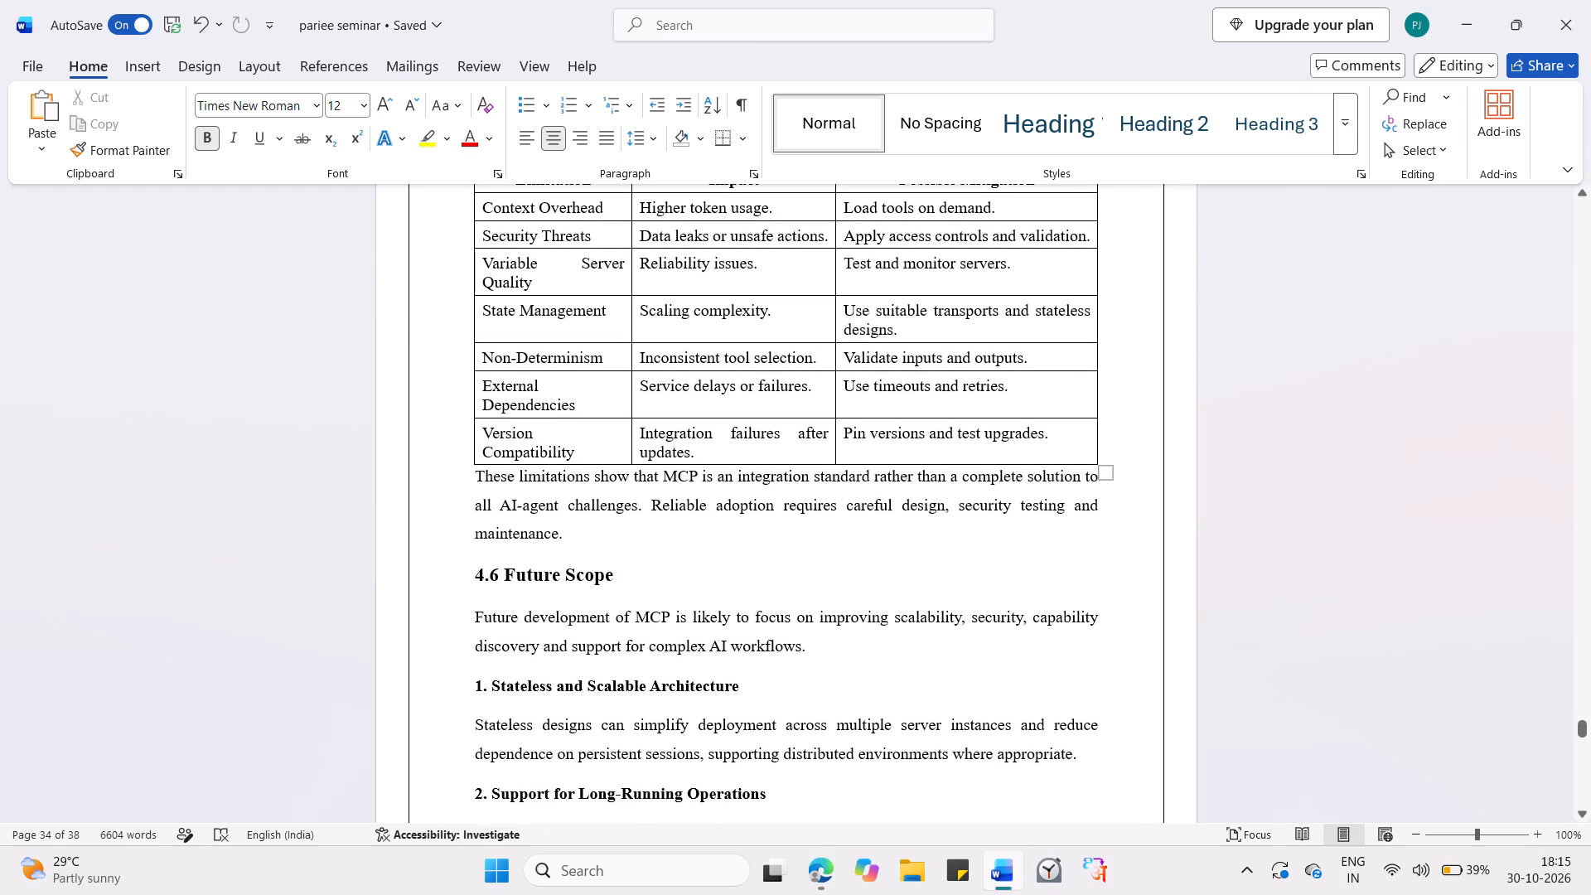
{"action": "left_click", "coordinate": [695, 486]}
{"action": "left_click", "coordinate": [657, 143]}
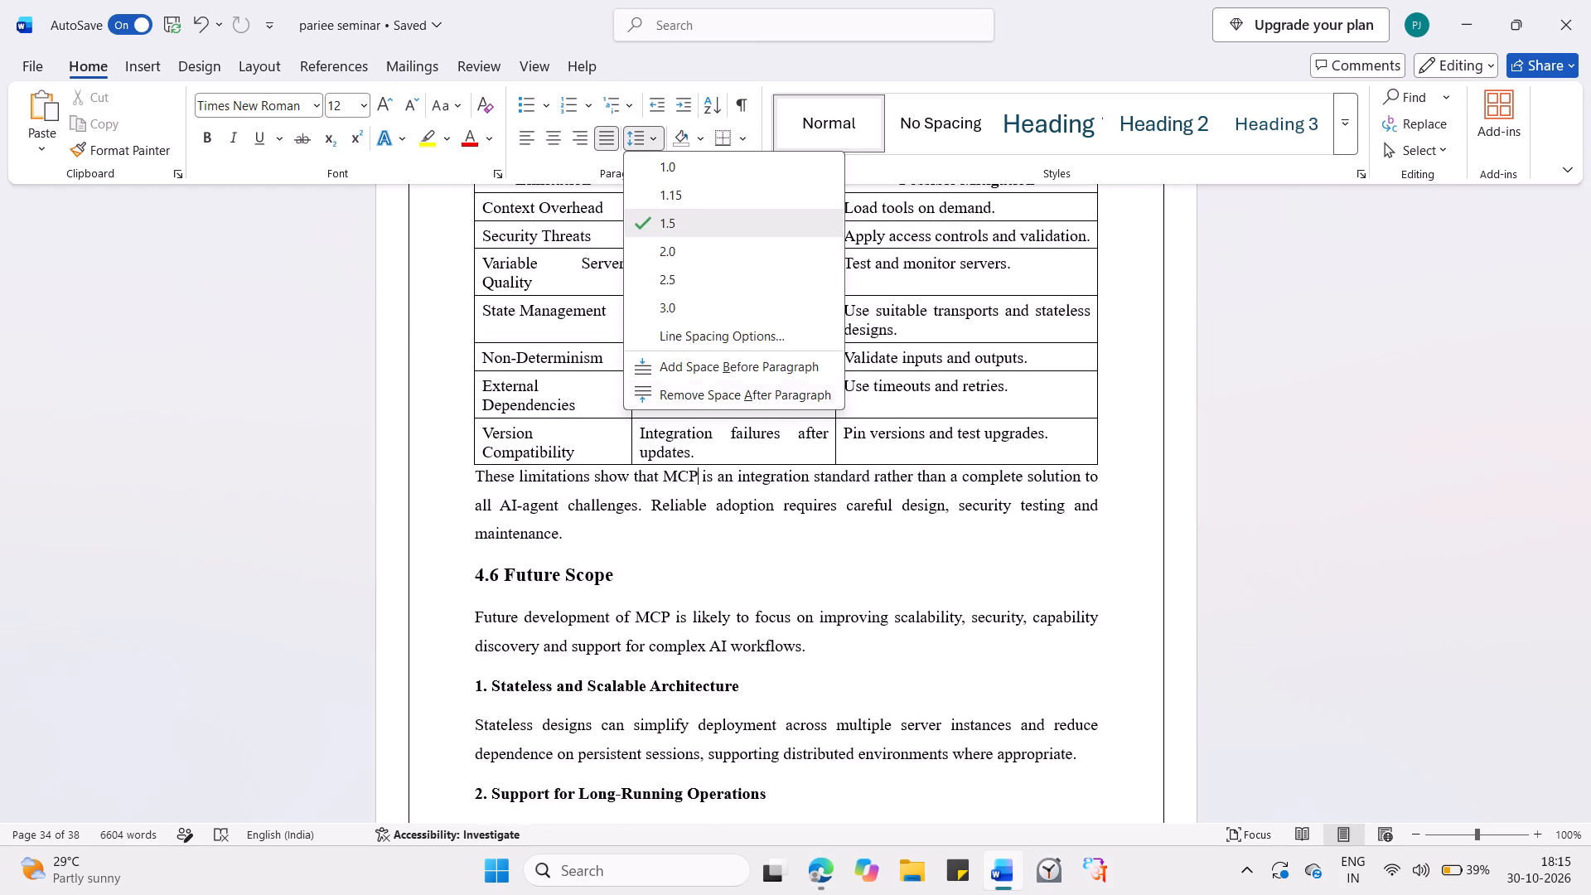
{"action": "left_click", "coordinate": [708, 375]}
Insert an empty paragraph between the "These limitations show…" paragraph and the "4.6 Future Scope" heading.
{"action": "scroll", "coordinate": [706, 455], "scroll_direction": "down", "scroll_amount": 1}
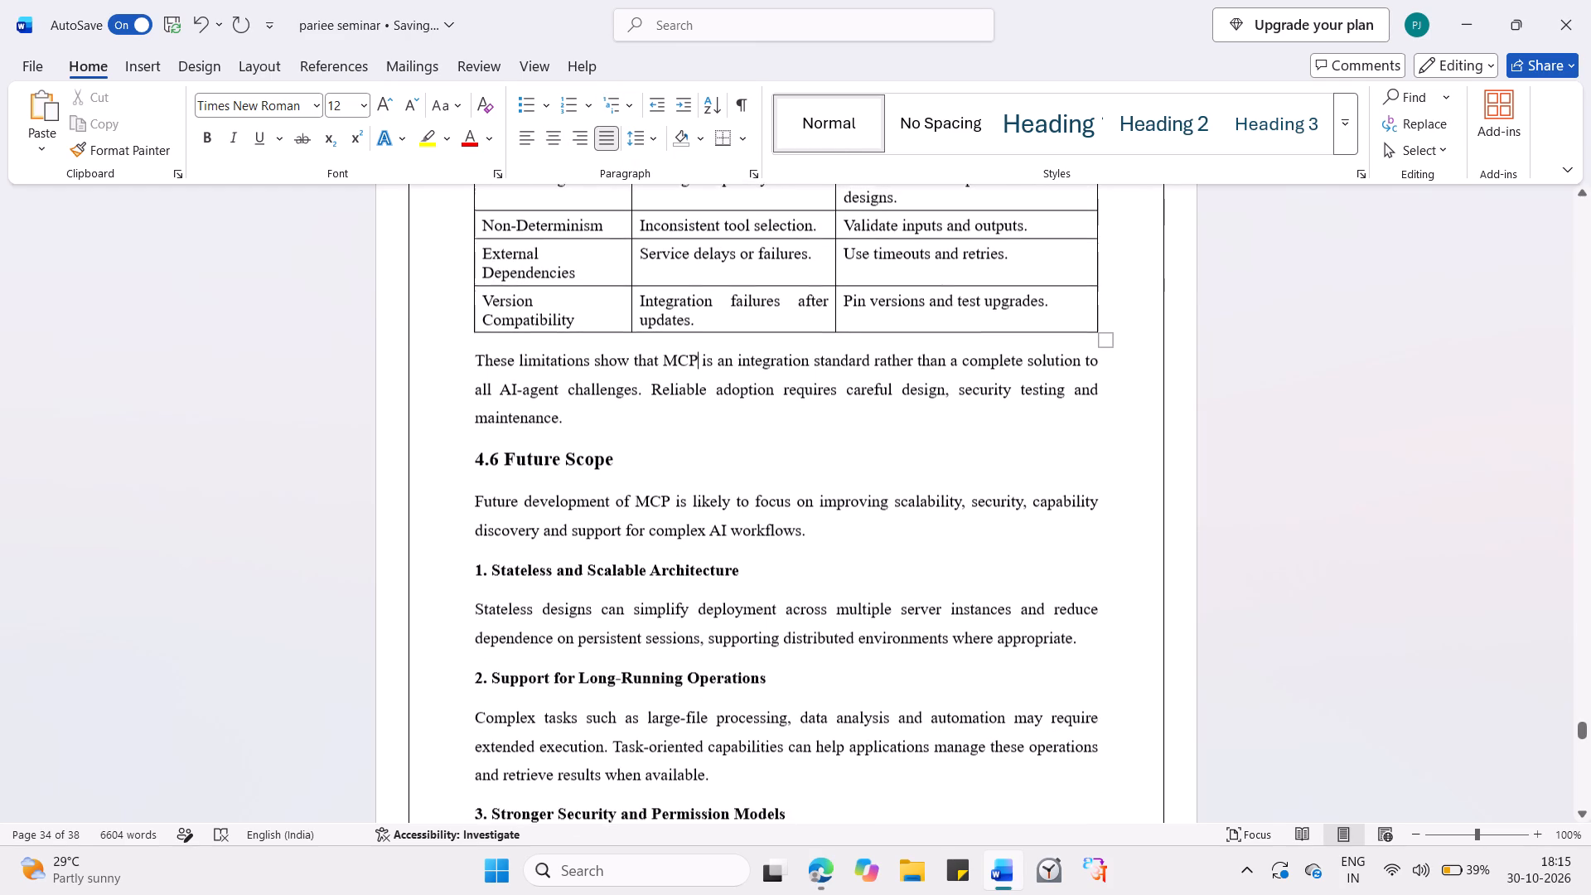
{"action": "scroll", "coordinate": [600, 443], "scroll_direction": "down", "scroll_amount": 1}
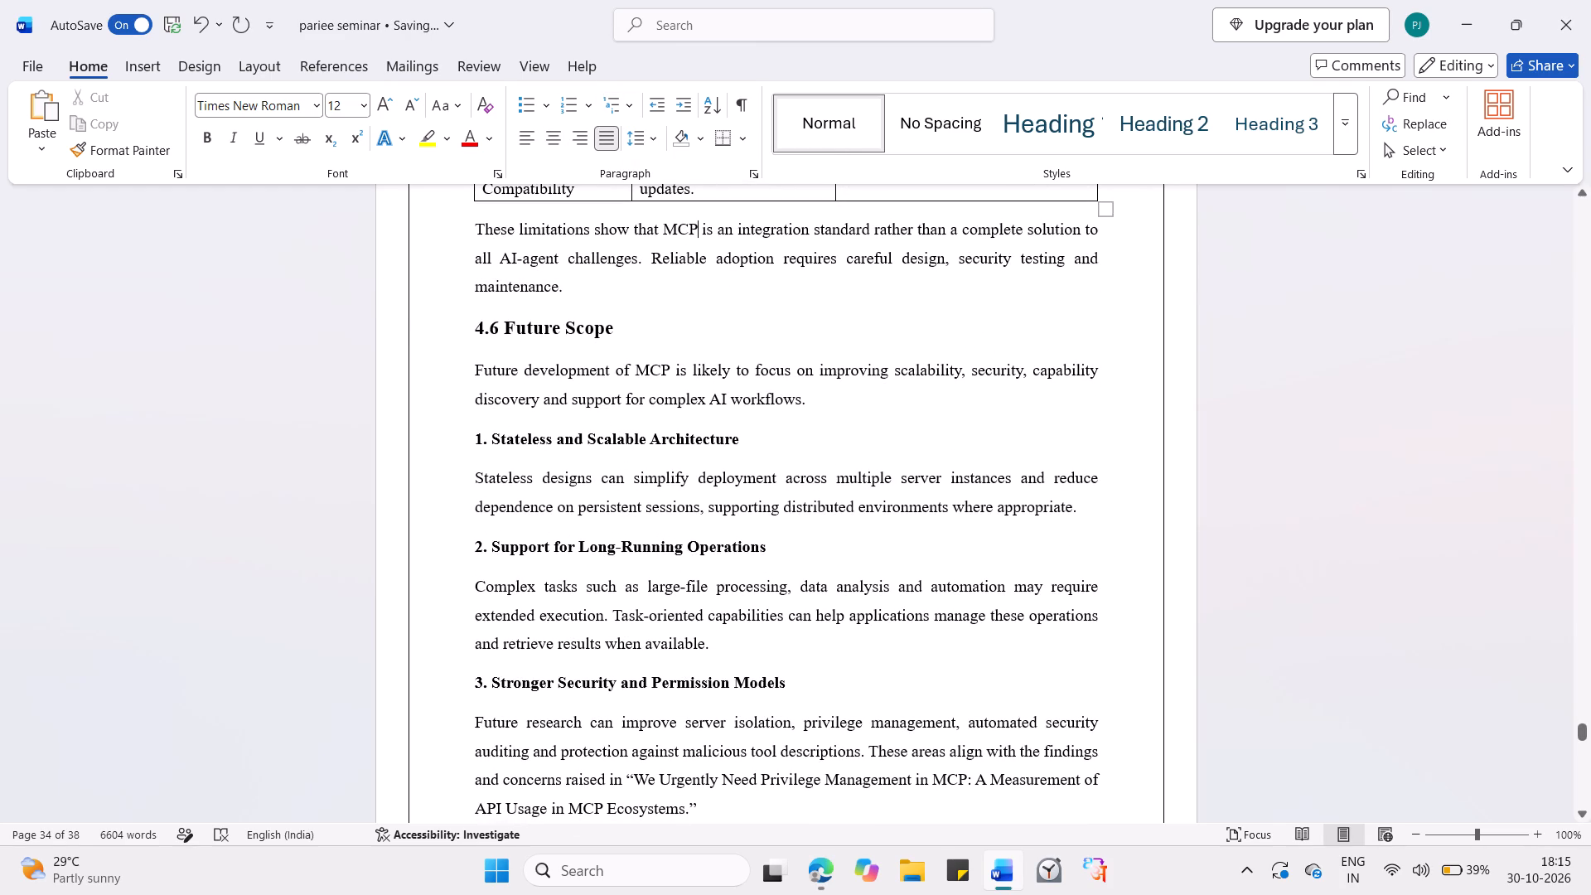
{"action": "left_click", "coordinate": [574, 283]}
{"action": "key", "text": "Return"}
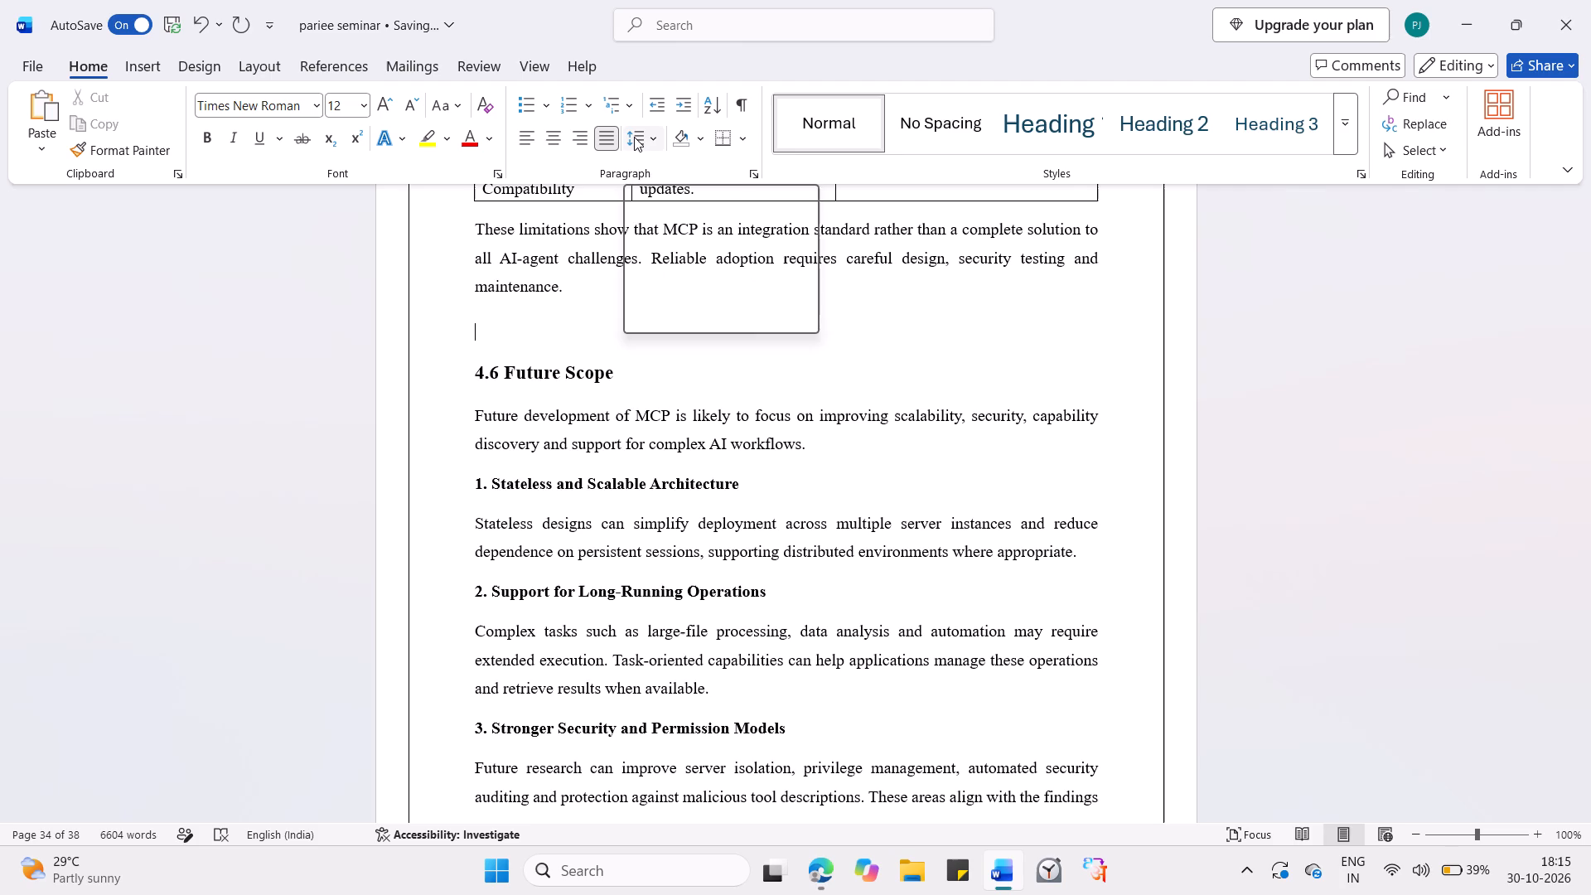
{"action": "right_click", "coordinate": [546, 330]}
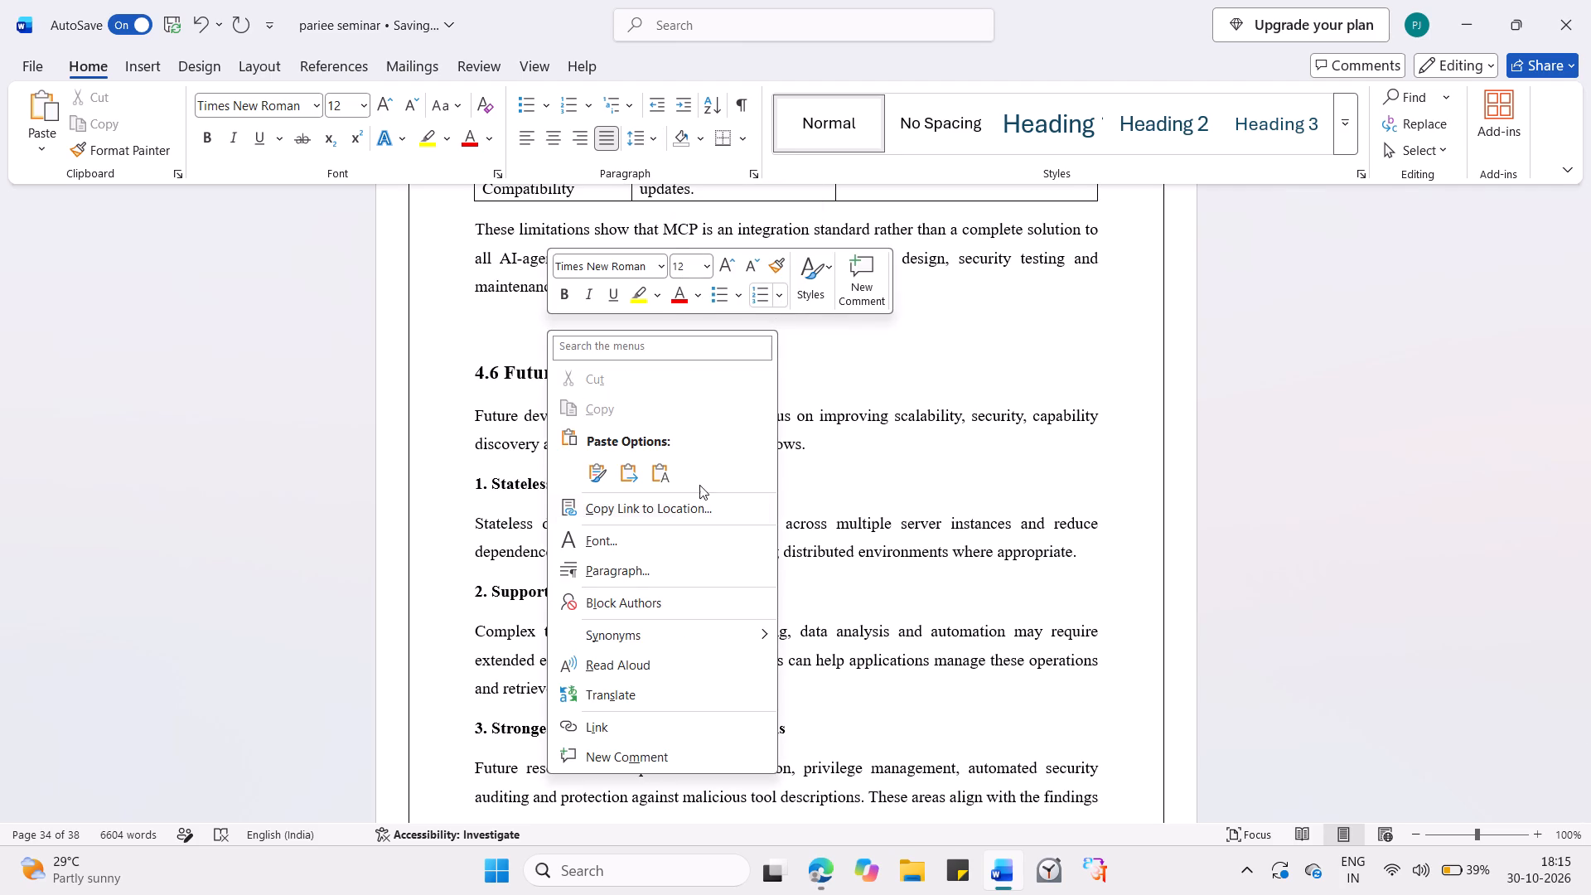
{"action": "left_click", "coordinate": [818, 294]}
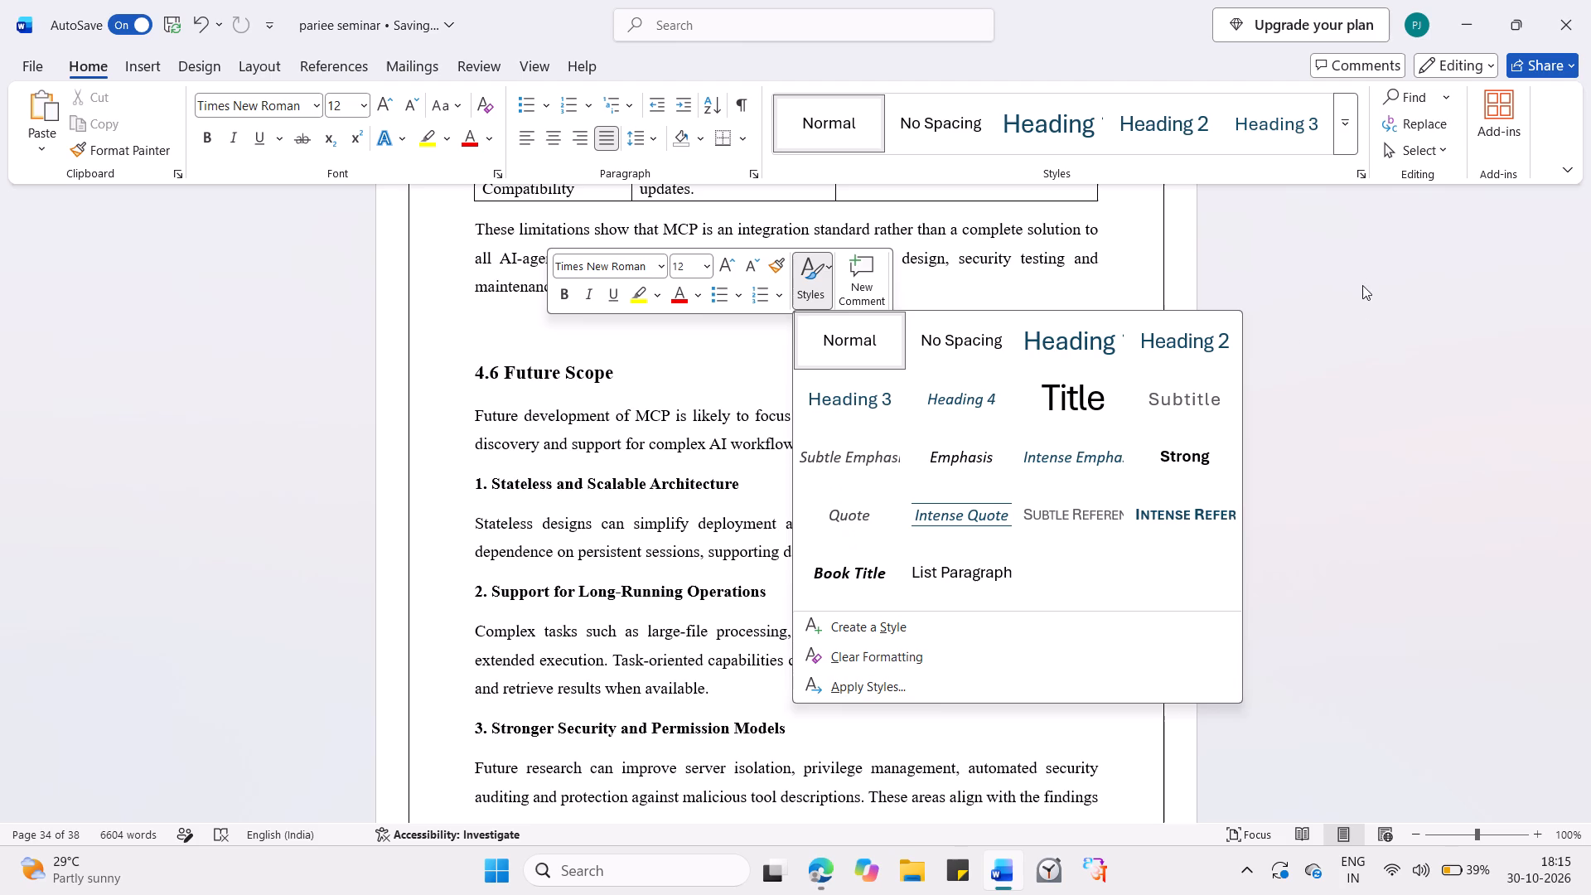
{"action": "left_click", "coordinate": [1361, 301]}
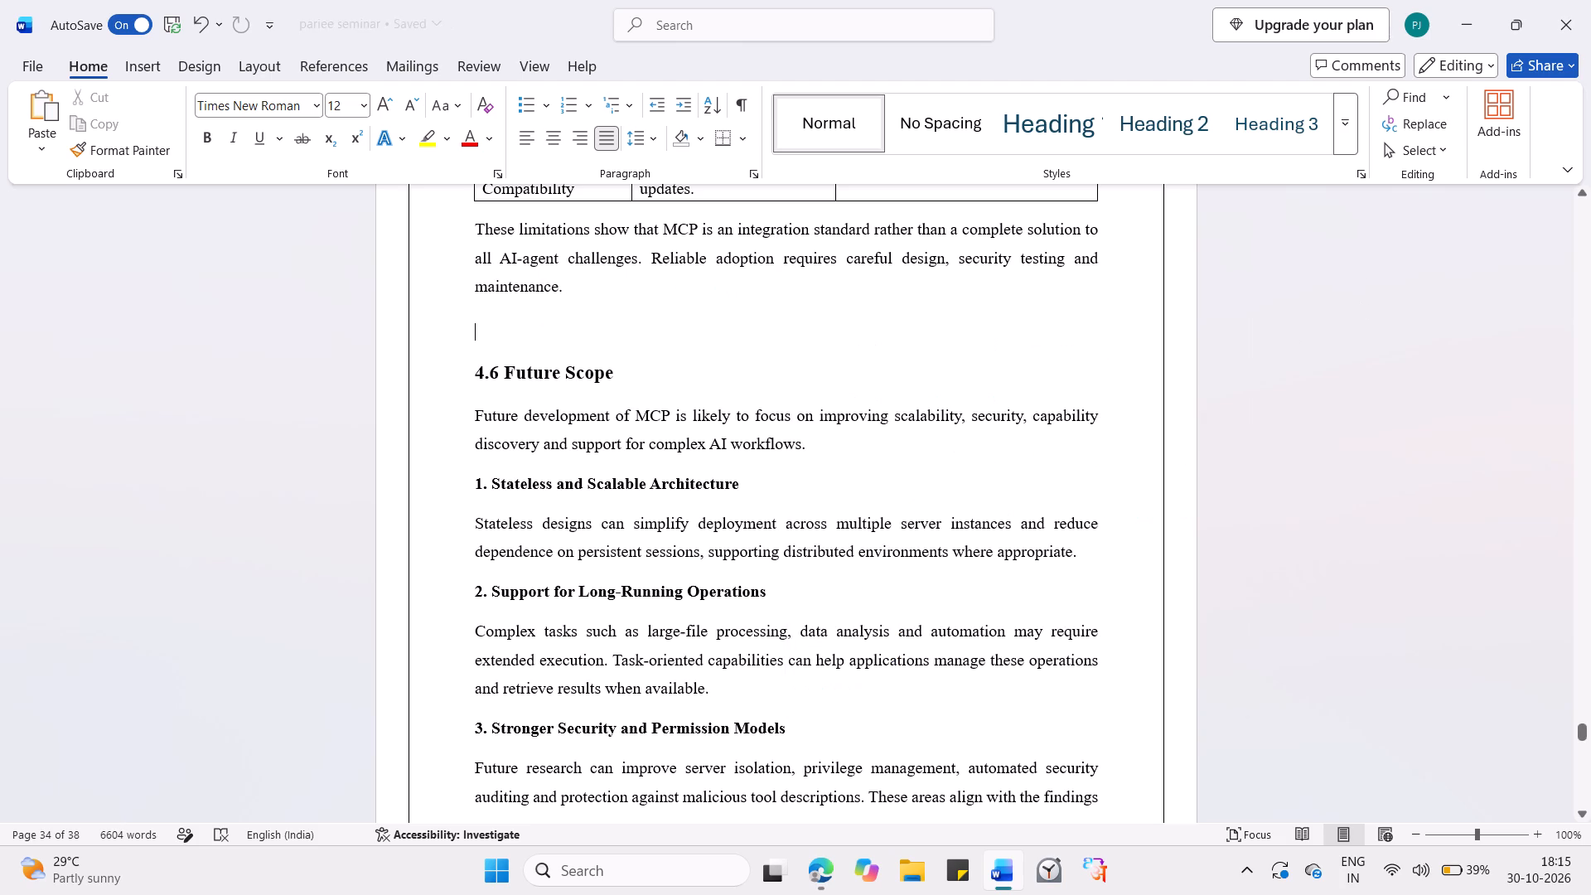
Remove the space before and after the empty paragraph above the "4.6 Future Scope" heading.
{"action": "left_click", "coordinate": [651, 136]}
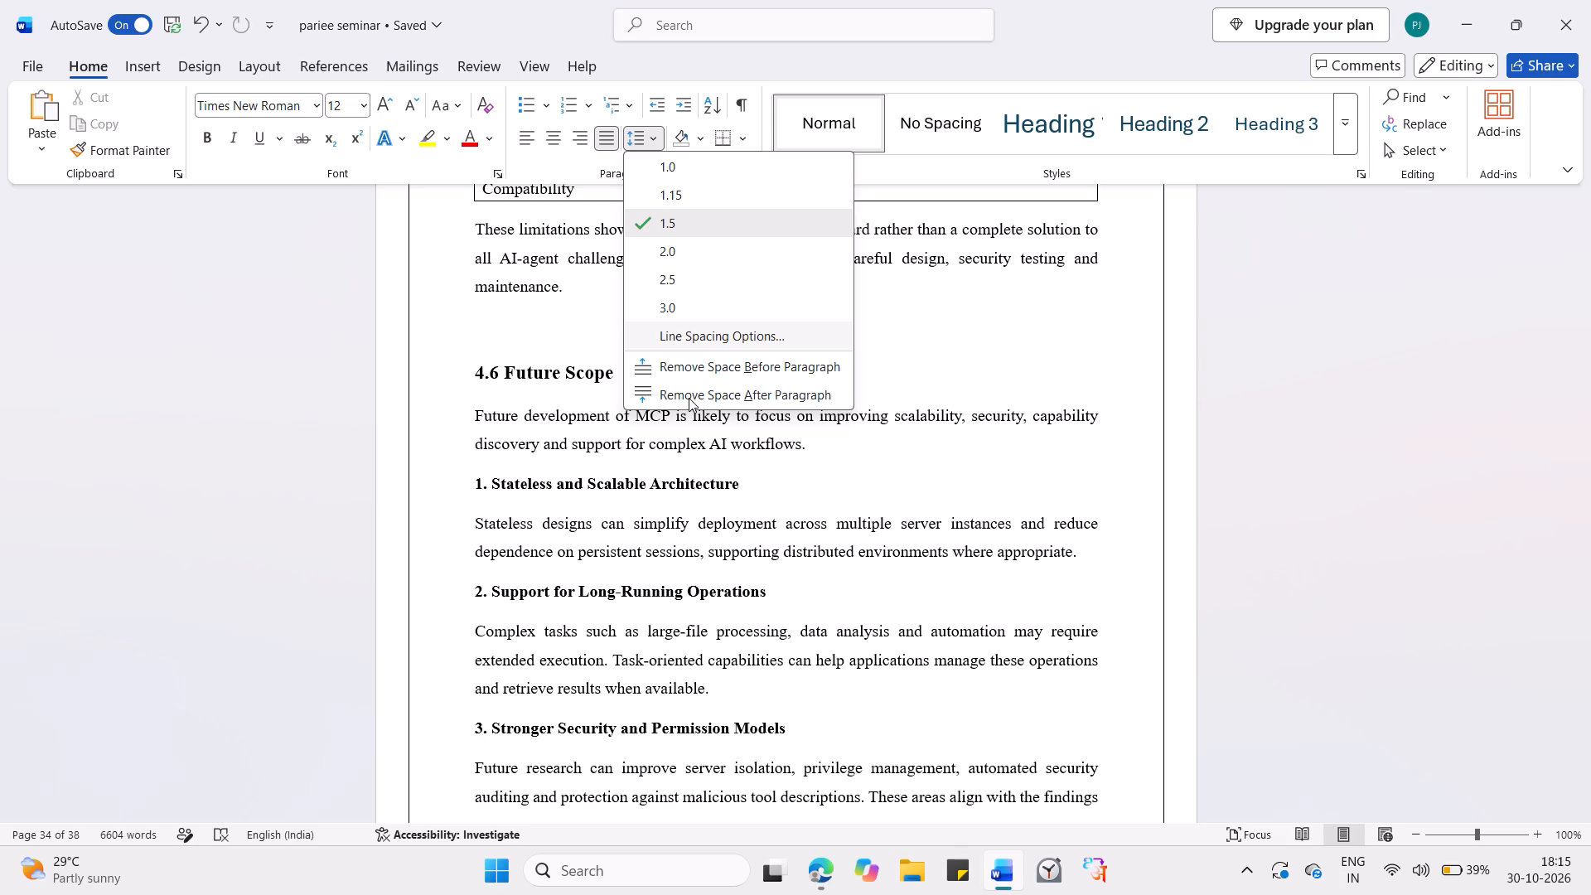
{"action": "left_click", "coordinate": [689, 398]}
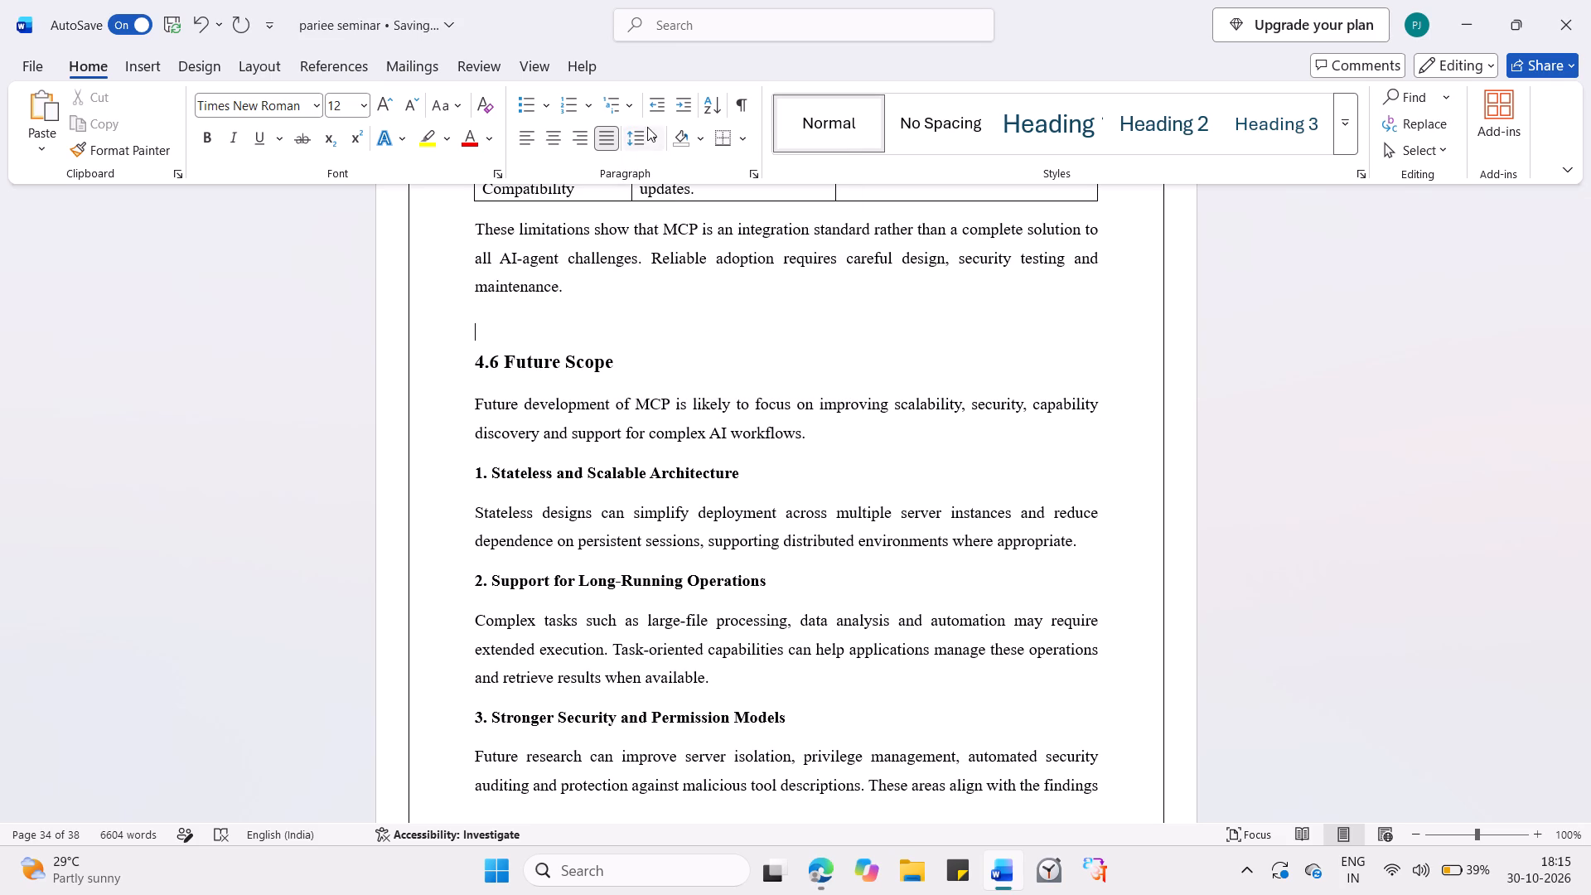
{"action": "left_click", "coordinate": [647, 127]}
{"action": "left_click", "coordinate": [702, 365]}
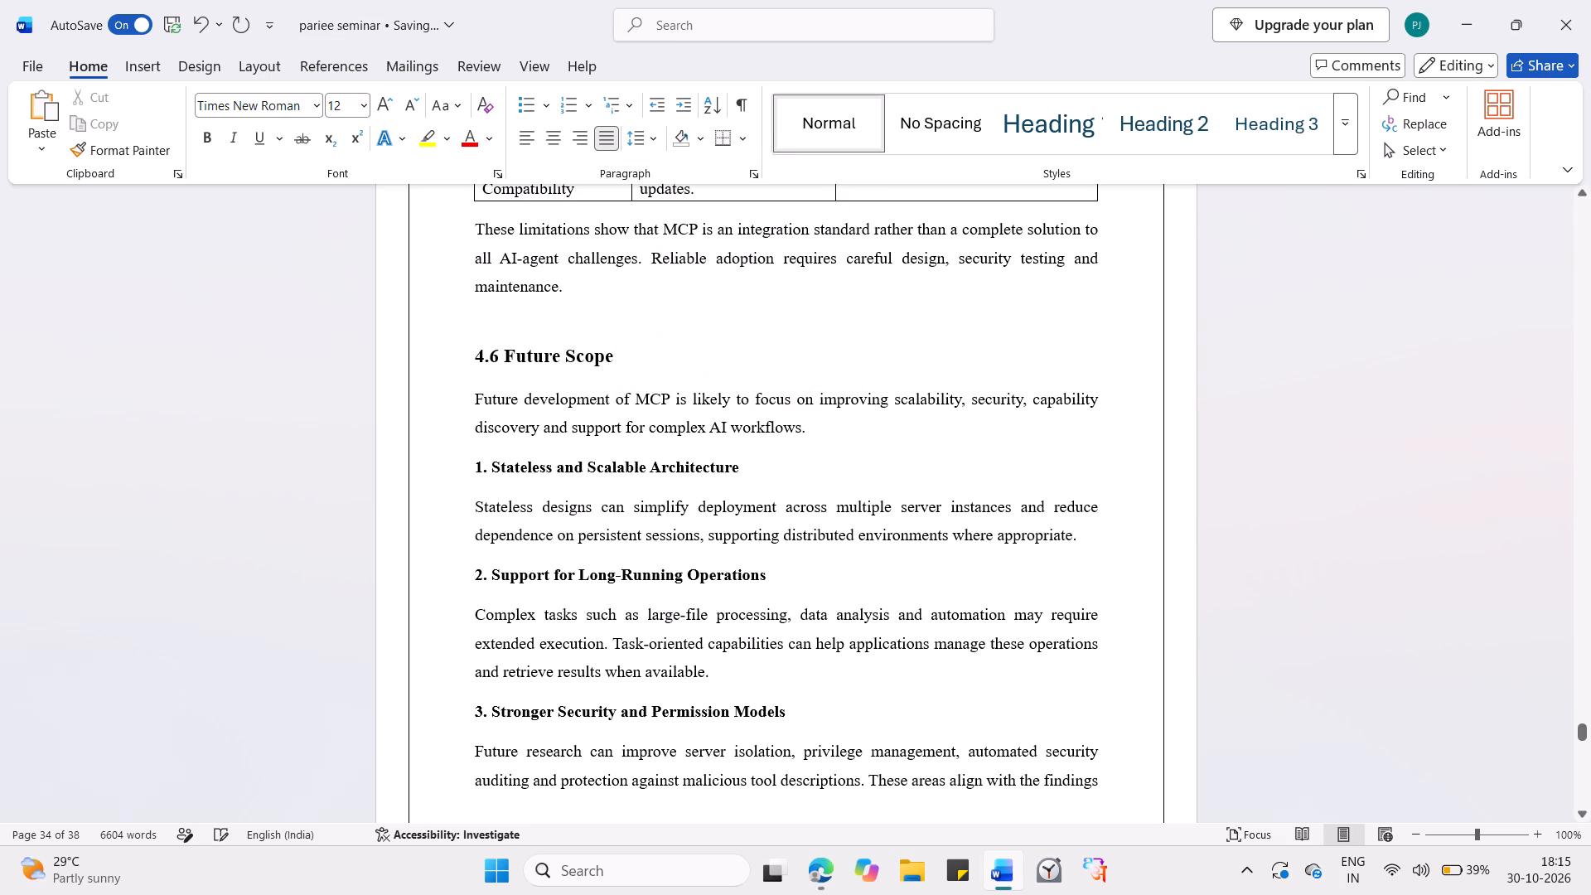
Append " :-" to the end of the "4.6 Future Scope" heading.
{"action": "scroll", "coordinate": [702, 365], "scroll_direction": "down", "scroll_amount": 1}
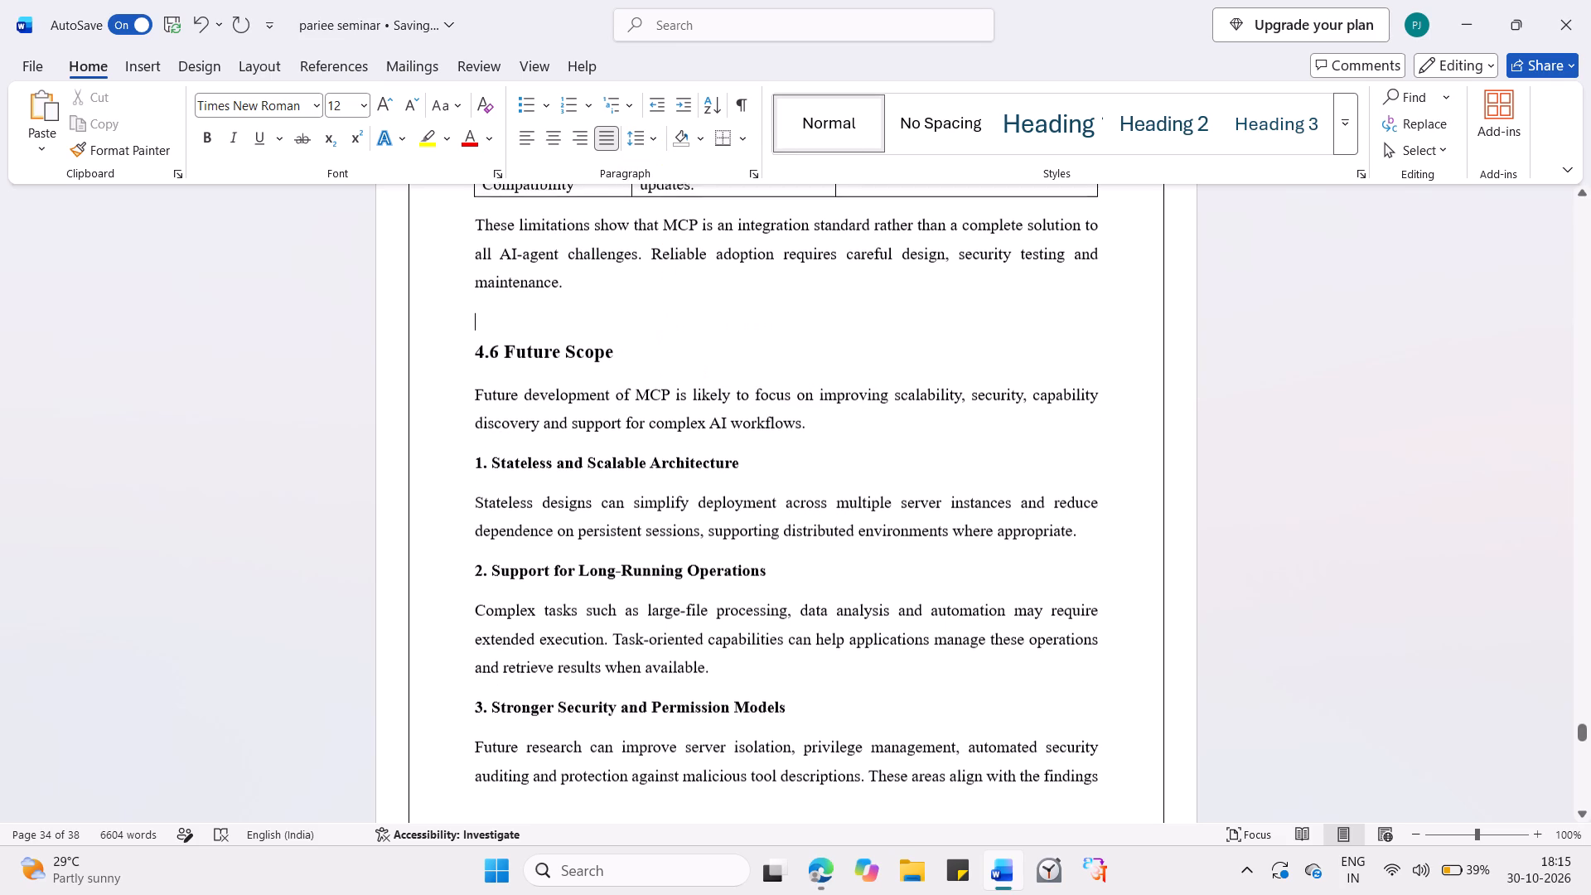
{"action": "scroll", "coordinate": [702, 365], "scroll_direction": "down", "scroll_amount": 1}
{"action": "left_click", "coordinate": [636, 328]}
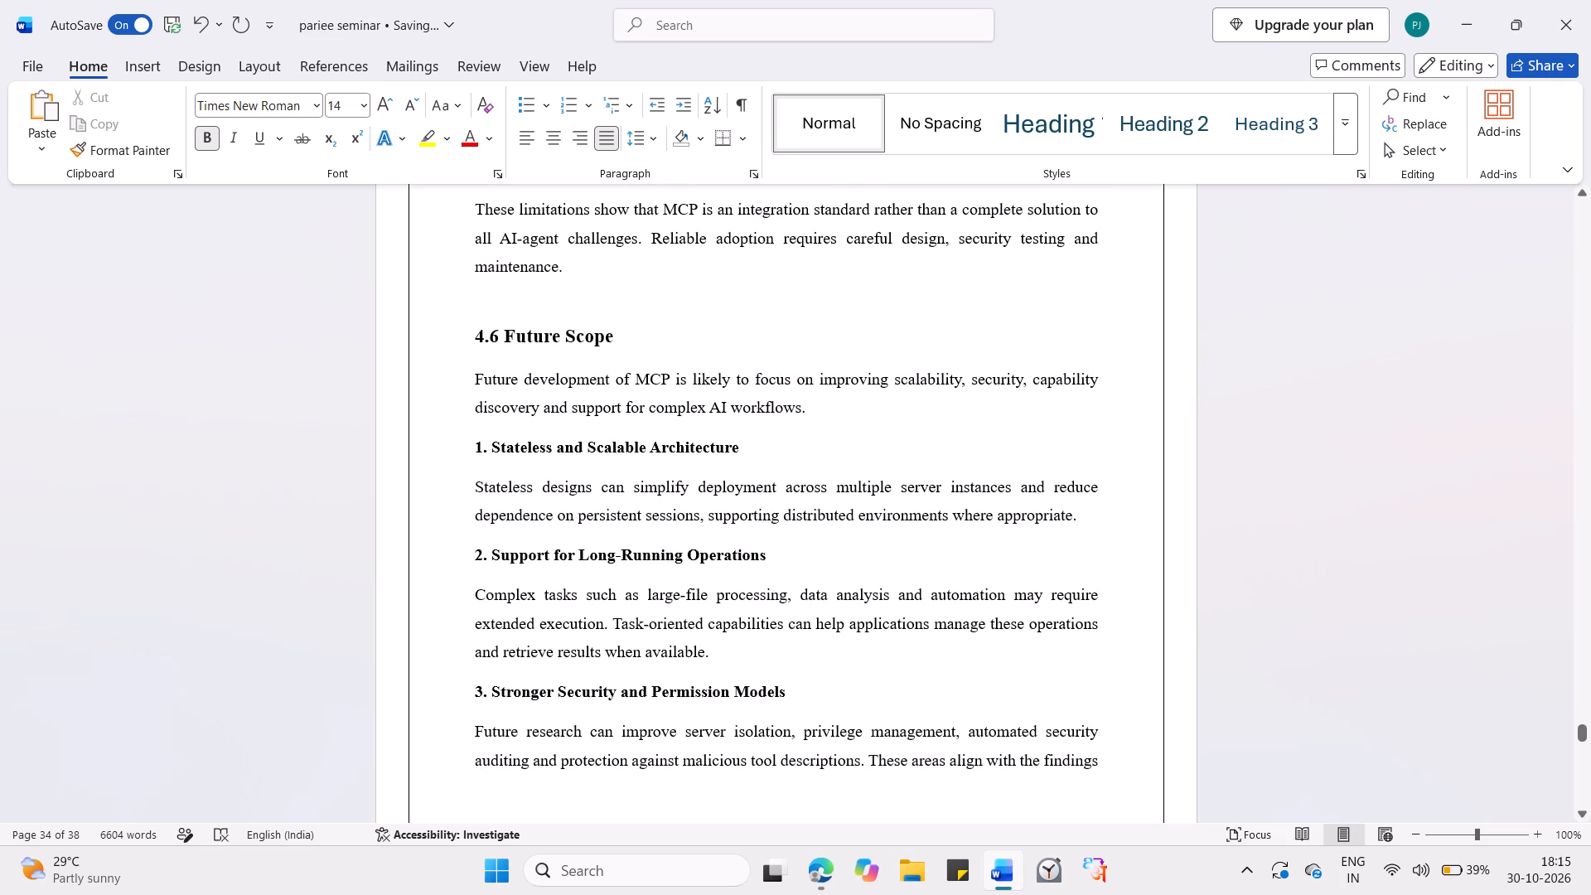
{"action": "key", "text": "space"}
{"action": "type", "text": ":-"}
Remove the space after the "1. Stateless and Scalable Architecture" and "2. Support for Long-Running Operations" subheadings in section 4.6.
{"action": "left_click", "coordinate": [632, 448]}
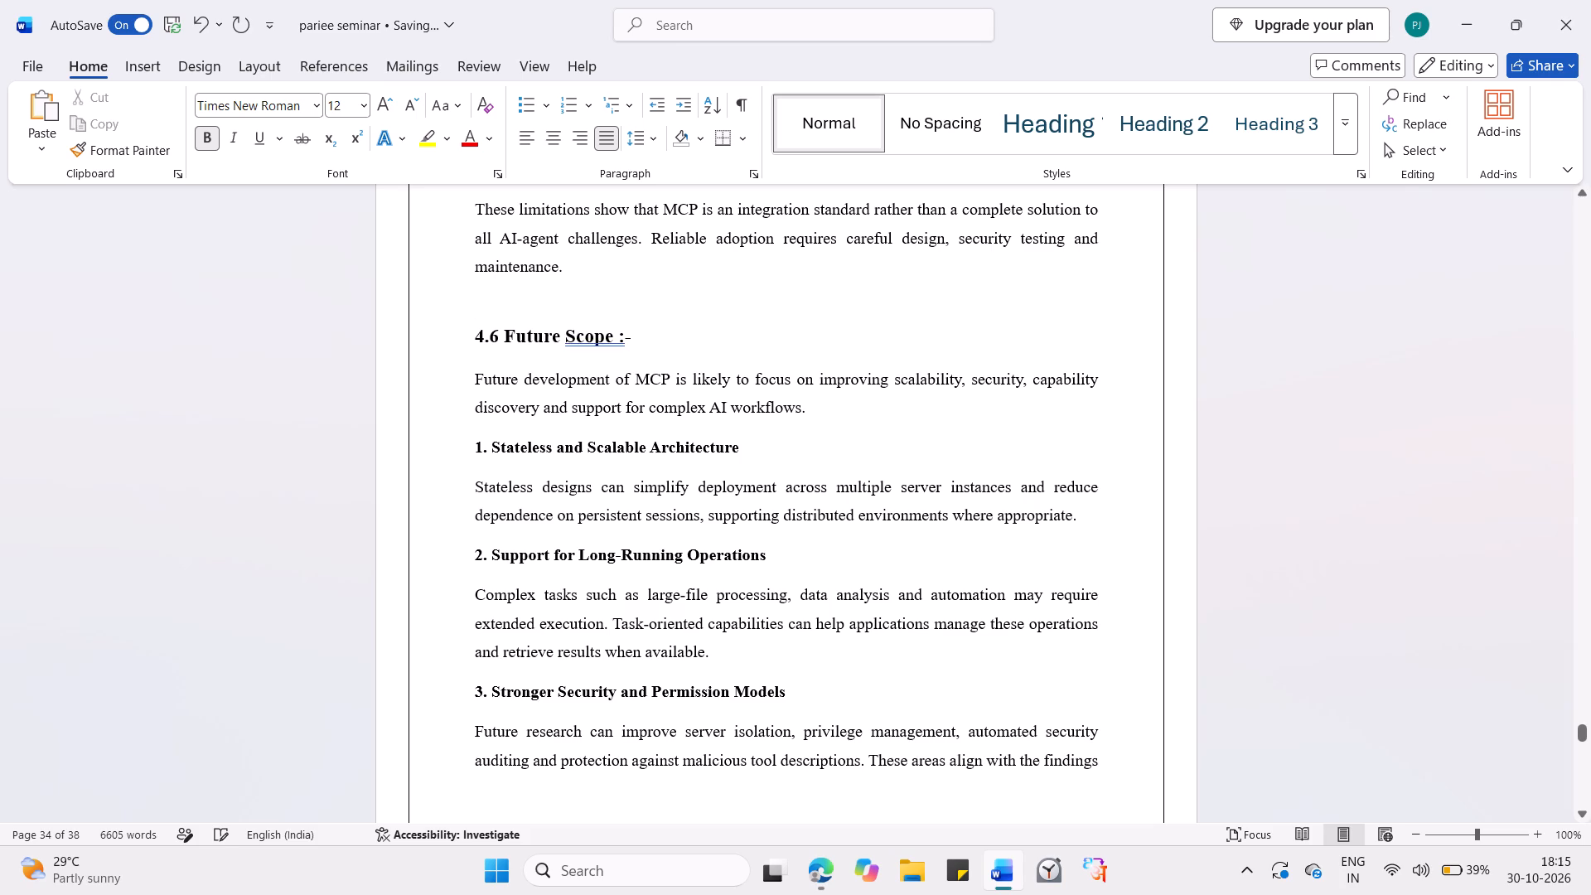
{"action": "left_click", "coordinate": [638, 135]}
{"action": "left_click", "coordinate": [648, 401]}
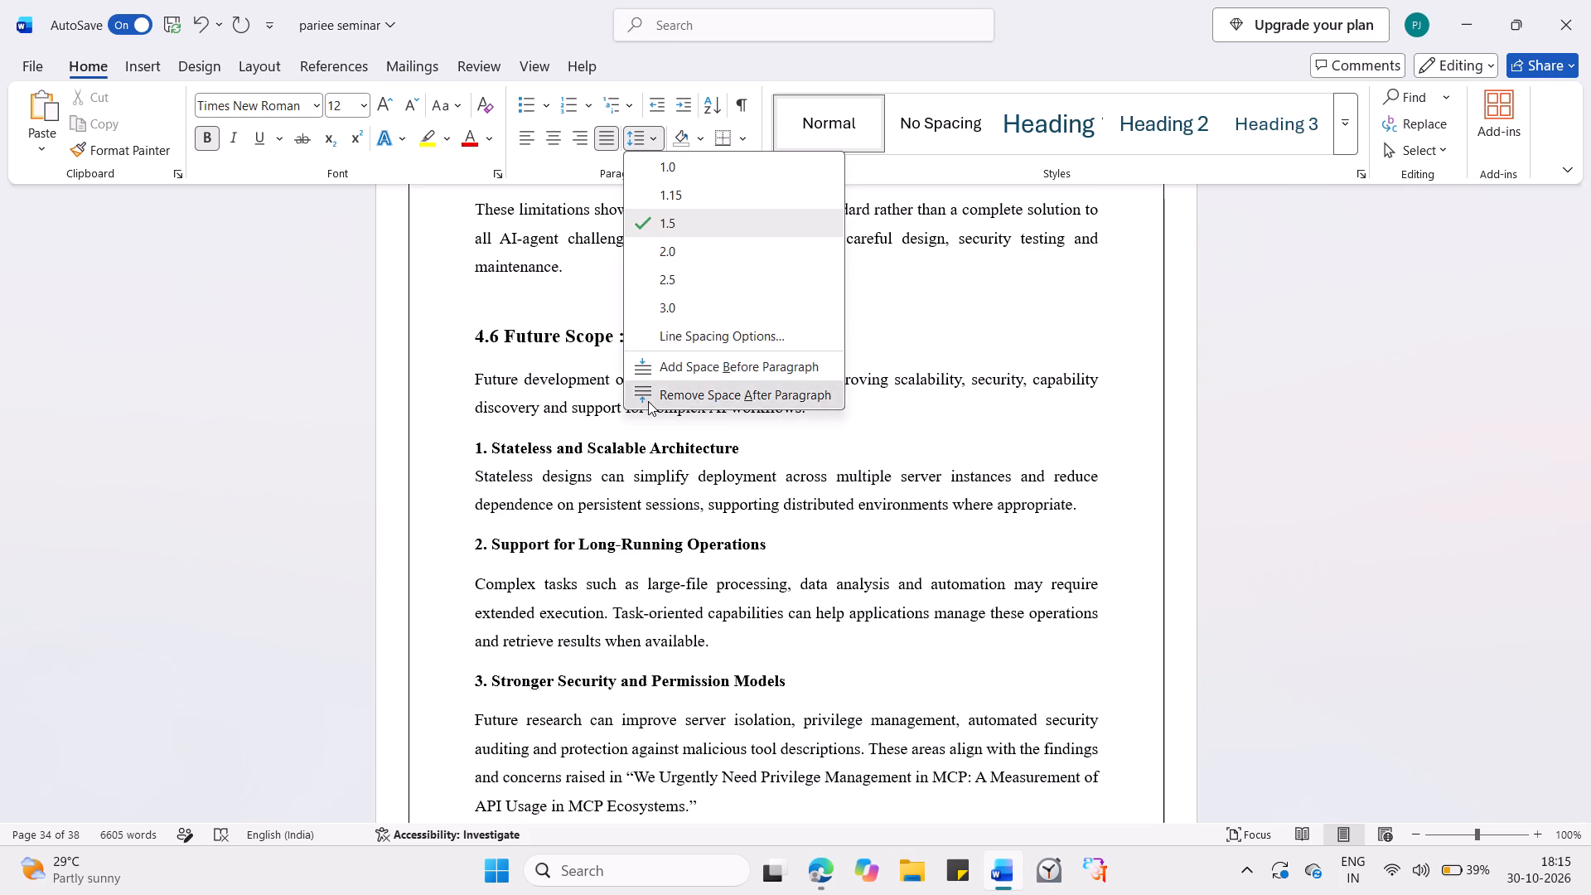
{"action": "left_click", "coordinate": [573, 543]}
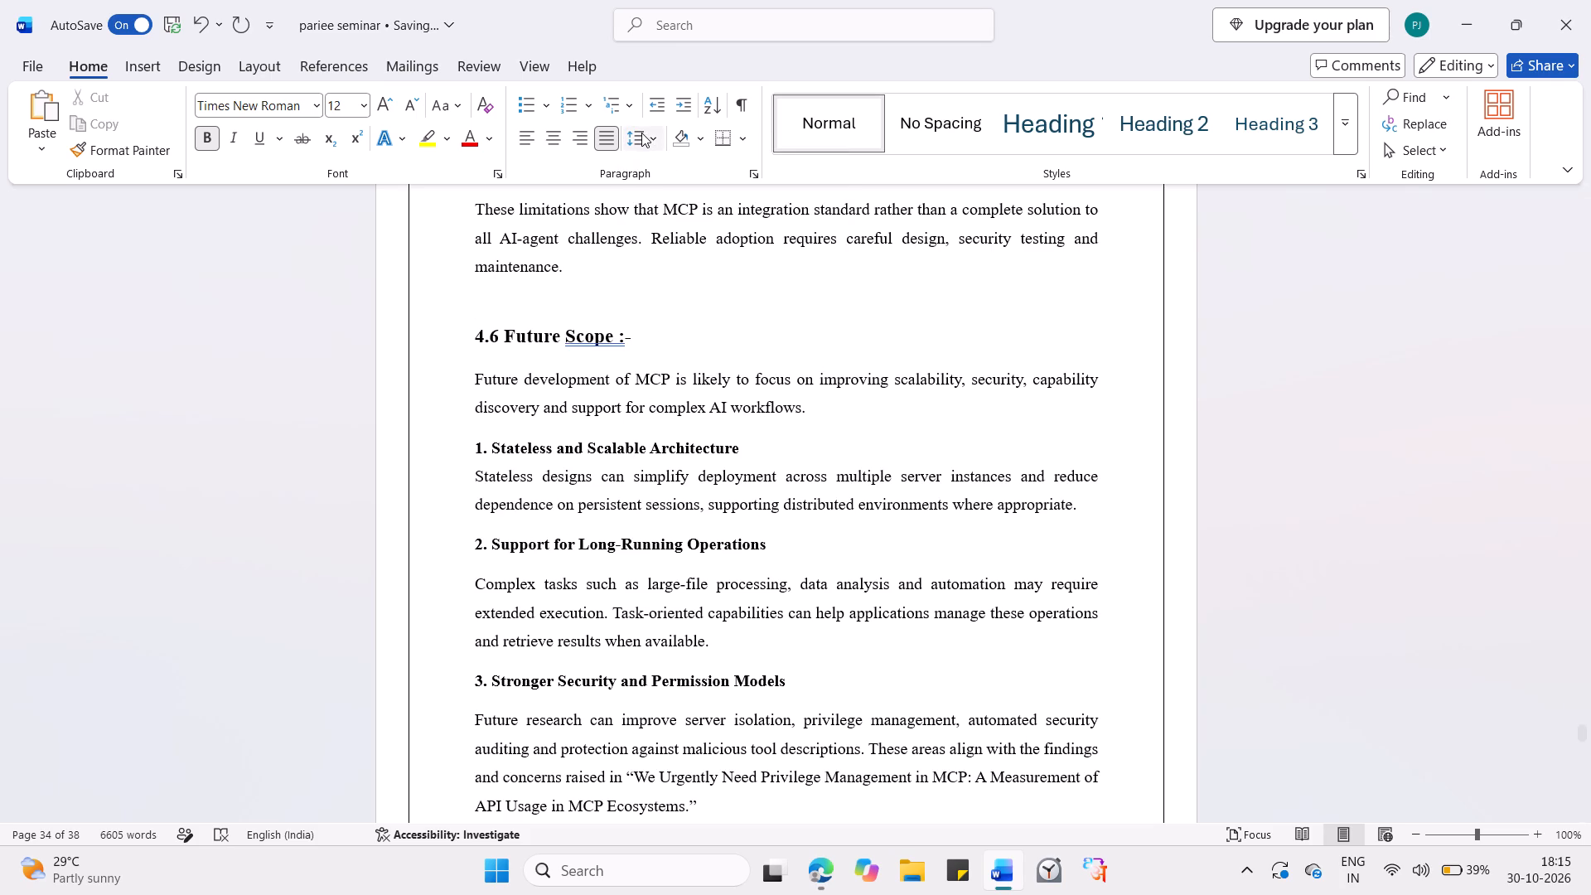
{"action": "left_click", "coordinate": [641, 133]}
{"action": "left_click", "coordinate": [658, 390]}
Remove the space after the "3. Stronger Security and Permission Models" subheading.
{"action": "scroll", "coordinate": [658, 390], "scroll_direction": "down", "scroll_amount": 1}
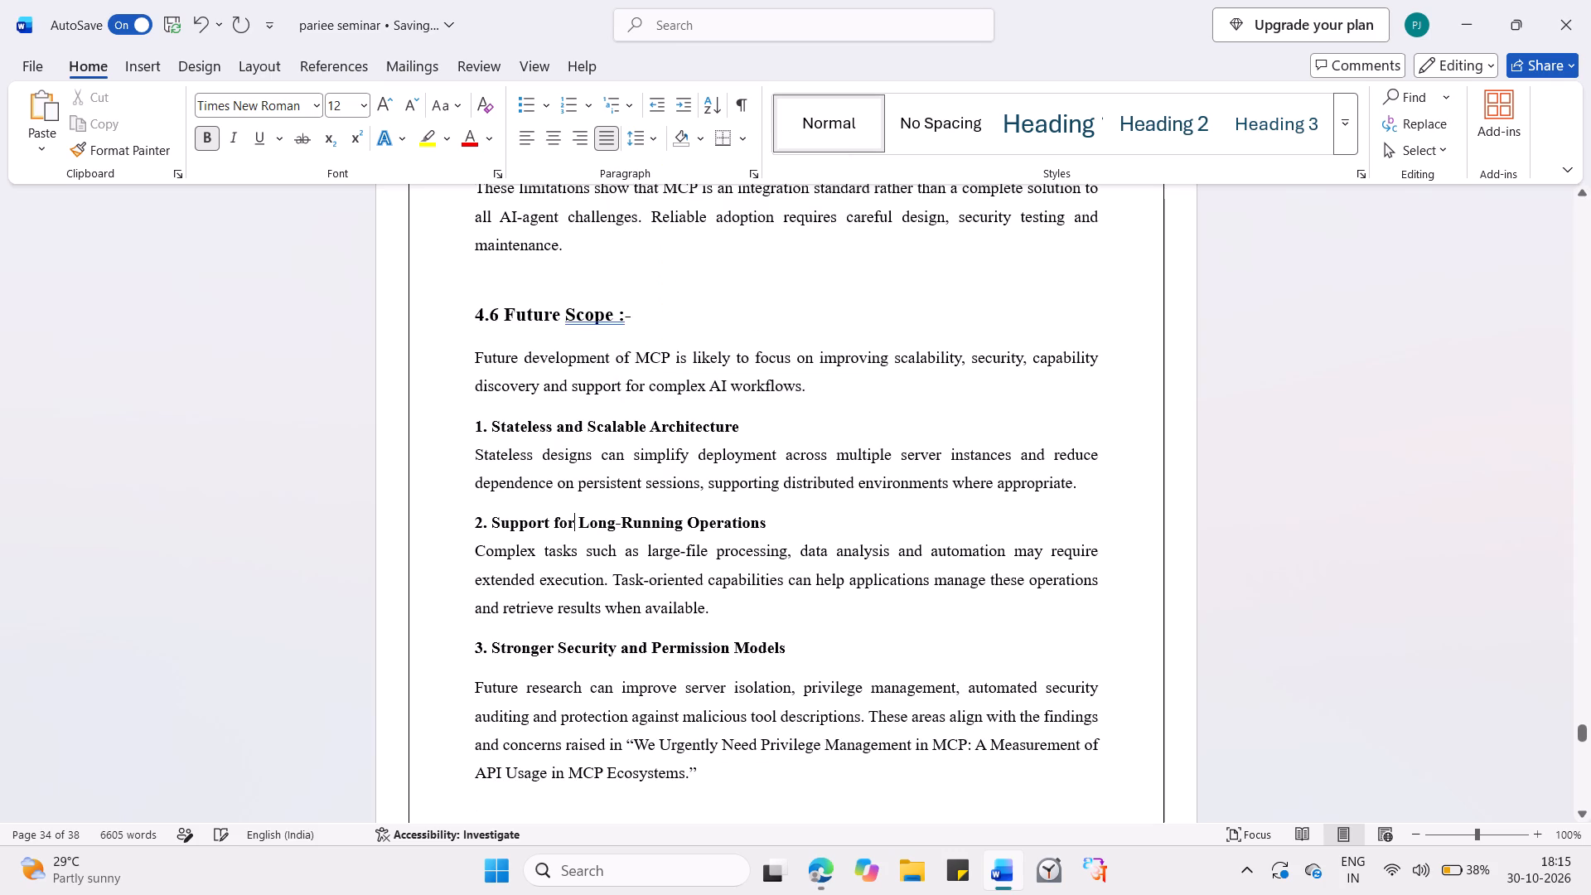
{"action": "scroll", "coordinate": [658, 390], "scroll_direction": "down", "scroll_amount": 1}
{"action": "left_click", "coordinate": [613, 433]}
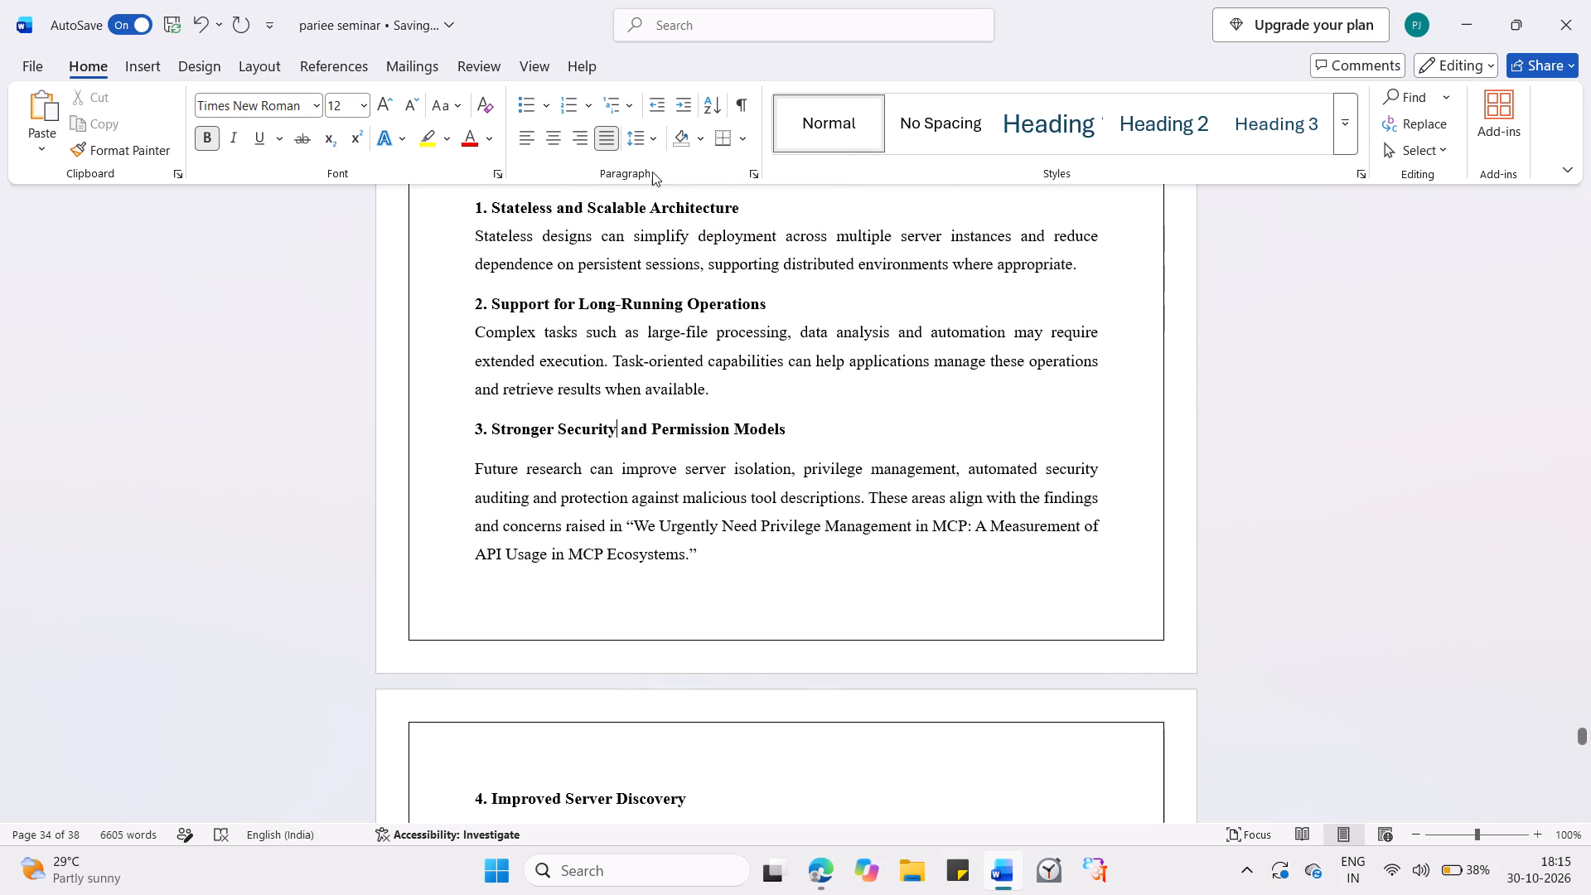
{"action": "left_click_drag", "start_coordinate": [638, 133], "coordinate": [685, 406]}
{"action": "left_click", "coordinate": [685, 406]}
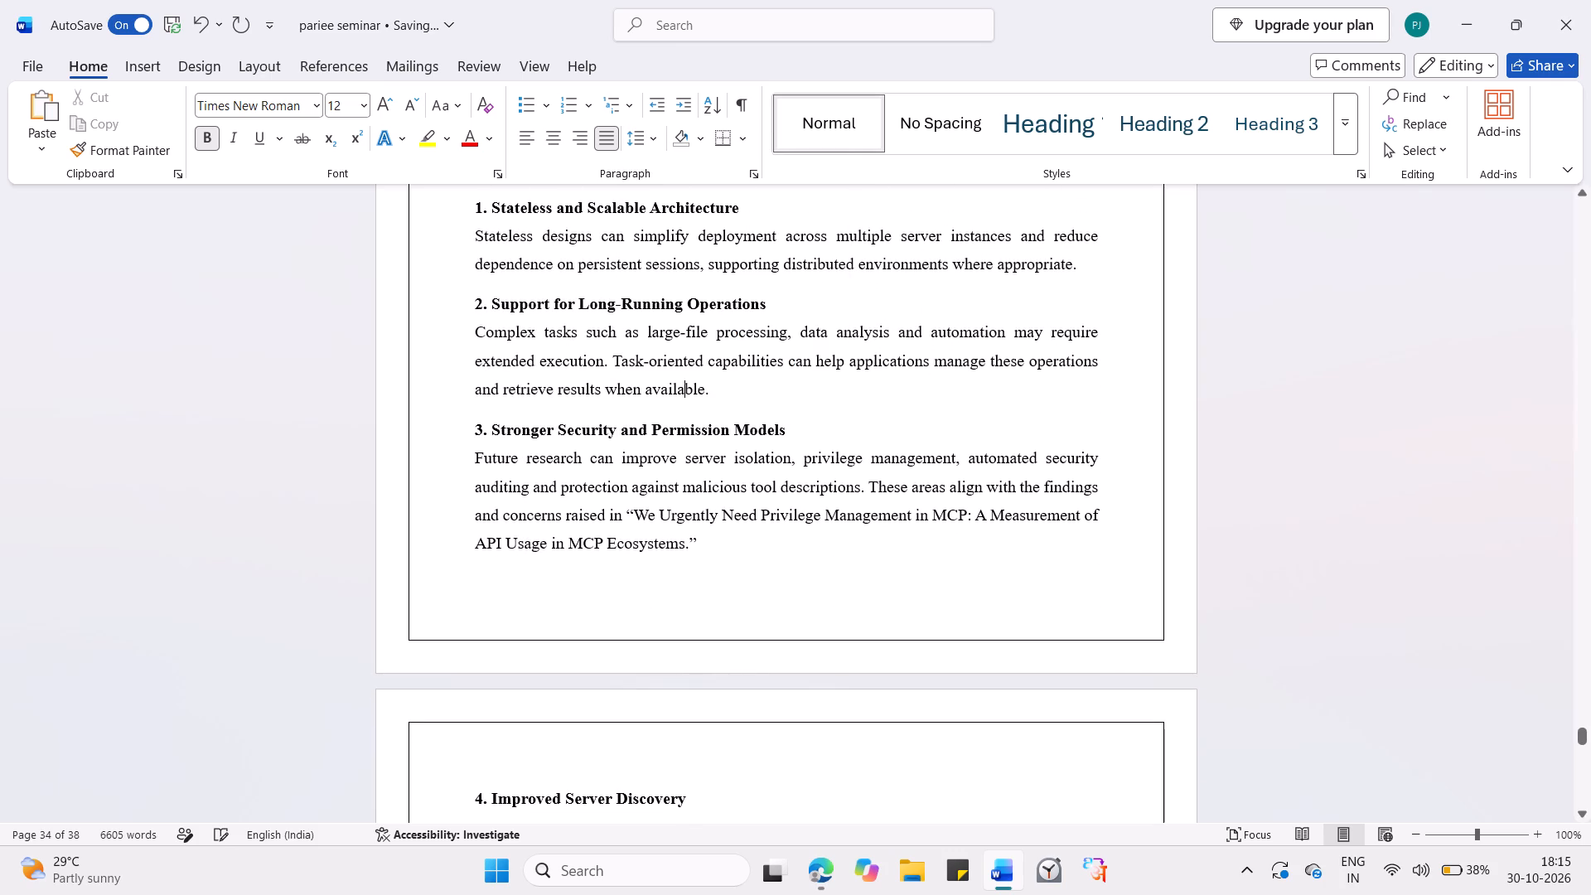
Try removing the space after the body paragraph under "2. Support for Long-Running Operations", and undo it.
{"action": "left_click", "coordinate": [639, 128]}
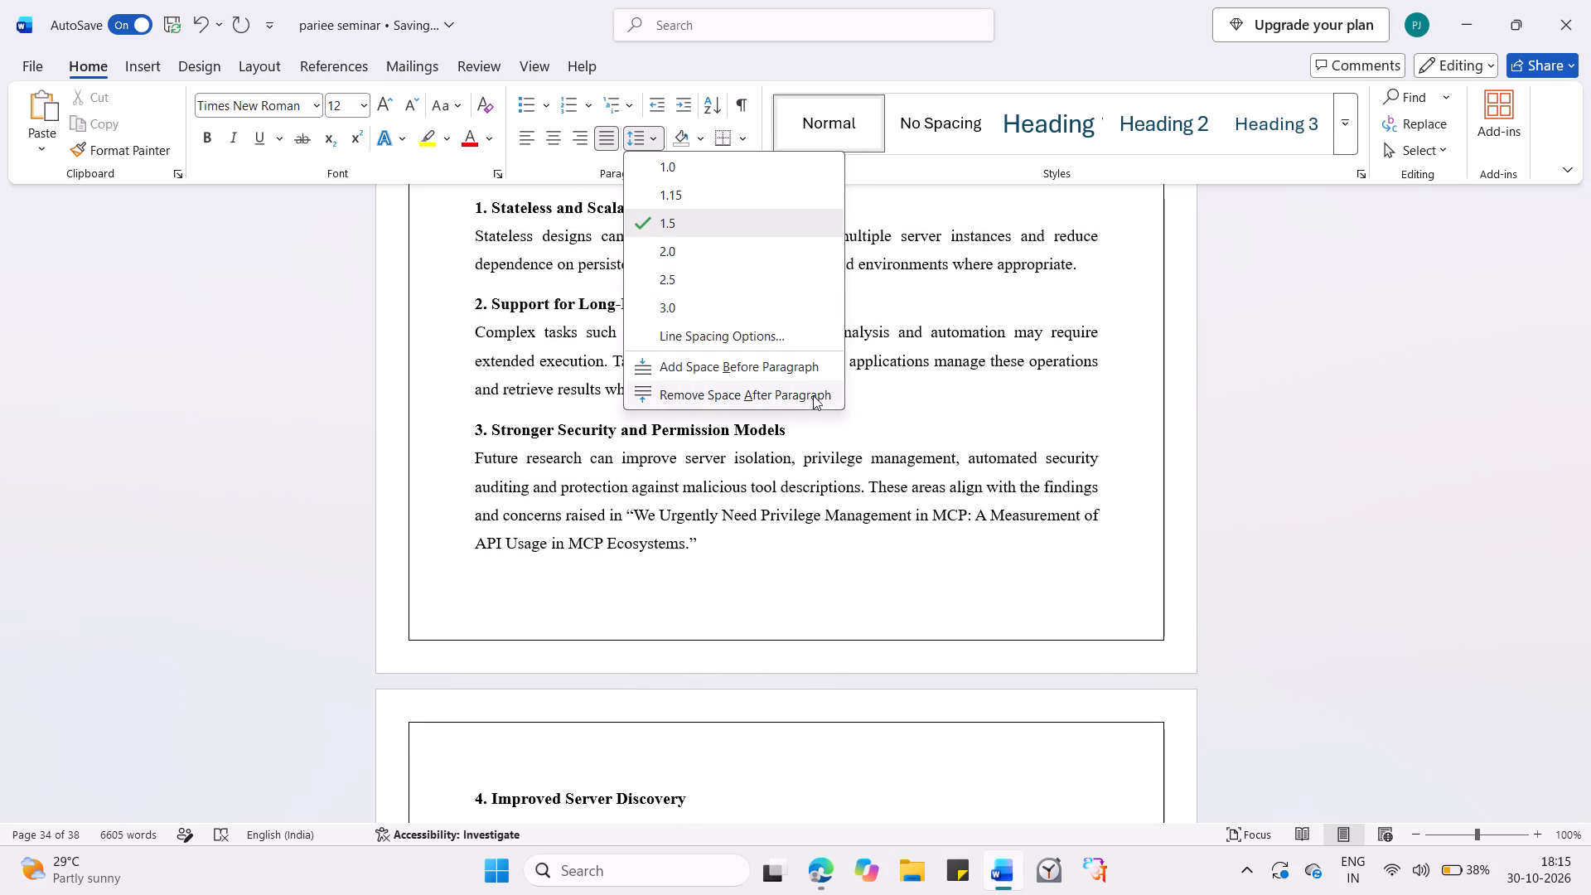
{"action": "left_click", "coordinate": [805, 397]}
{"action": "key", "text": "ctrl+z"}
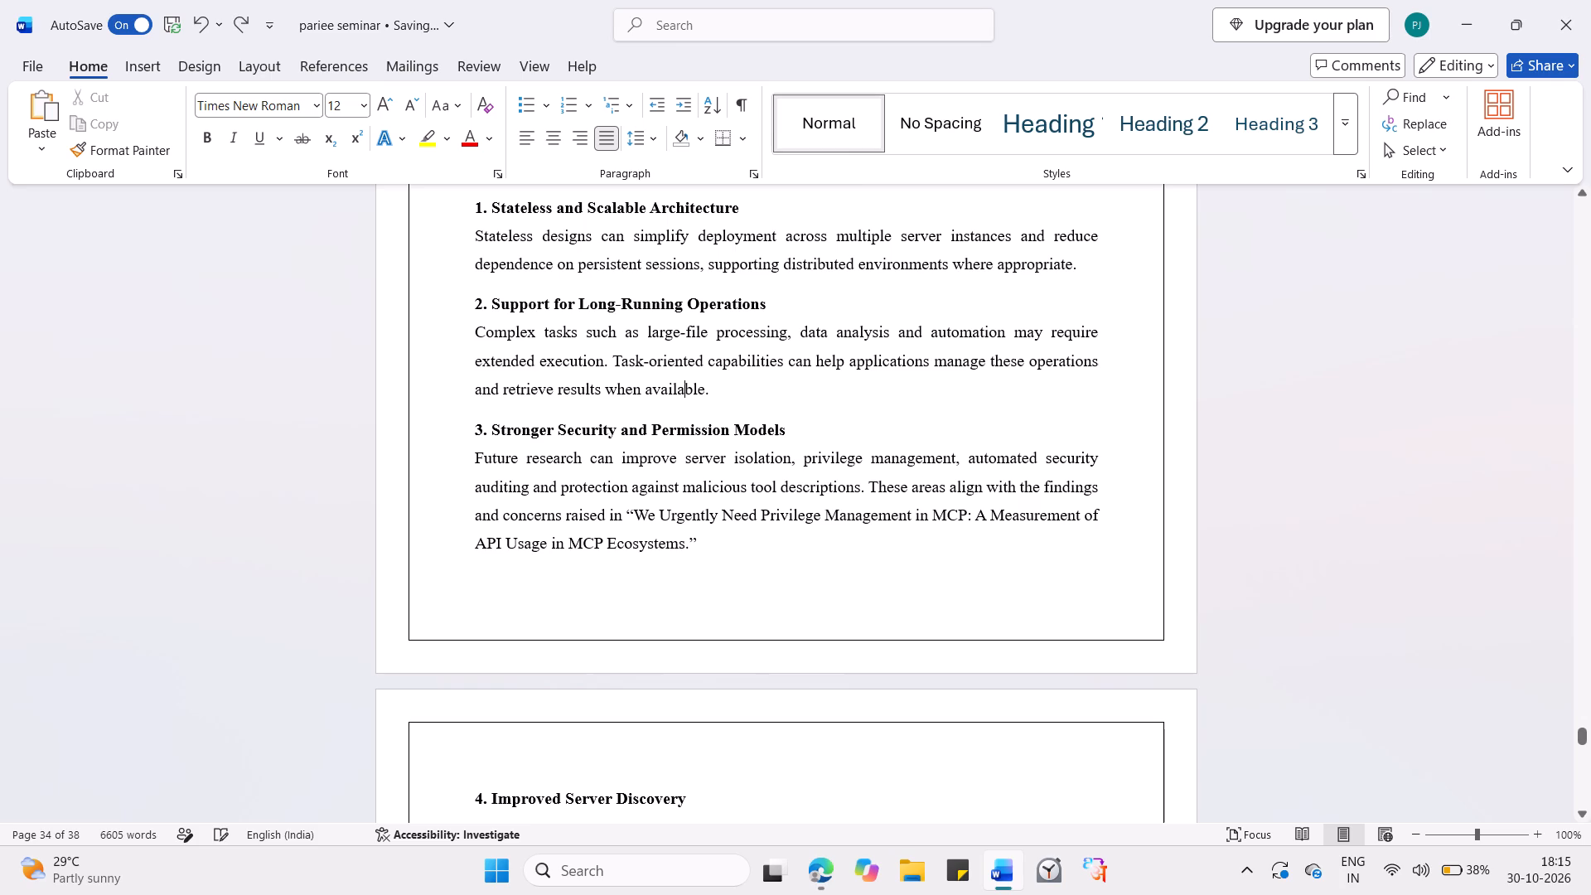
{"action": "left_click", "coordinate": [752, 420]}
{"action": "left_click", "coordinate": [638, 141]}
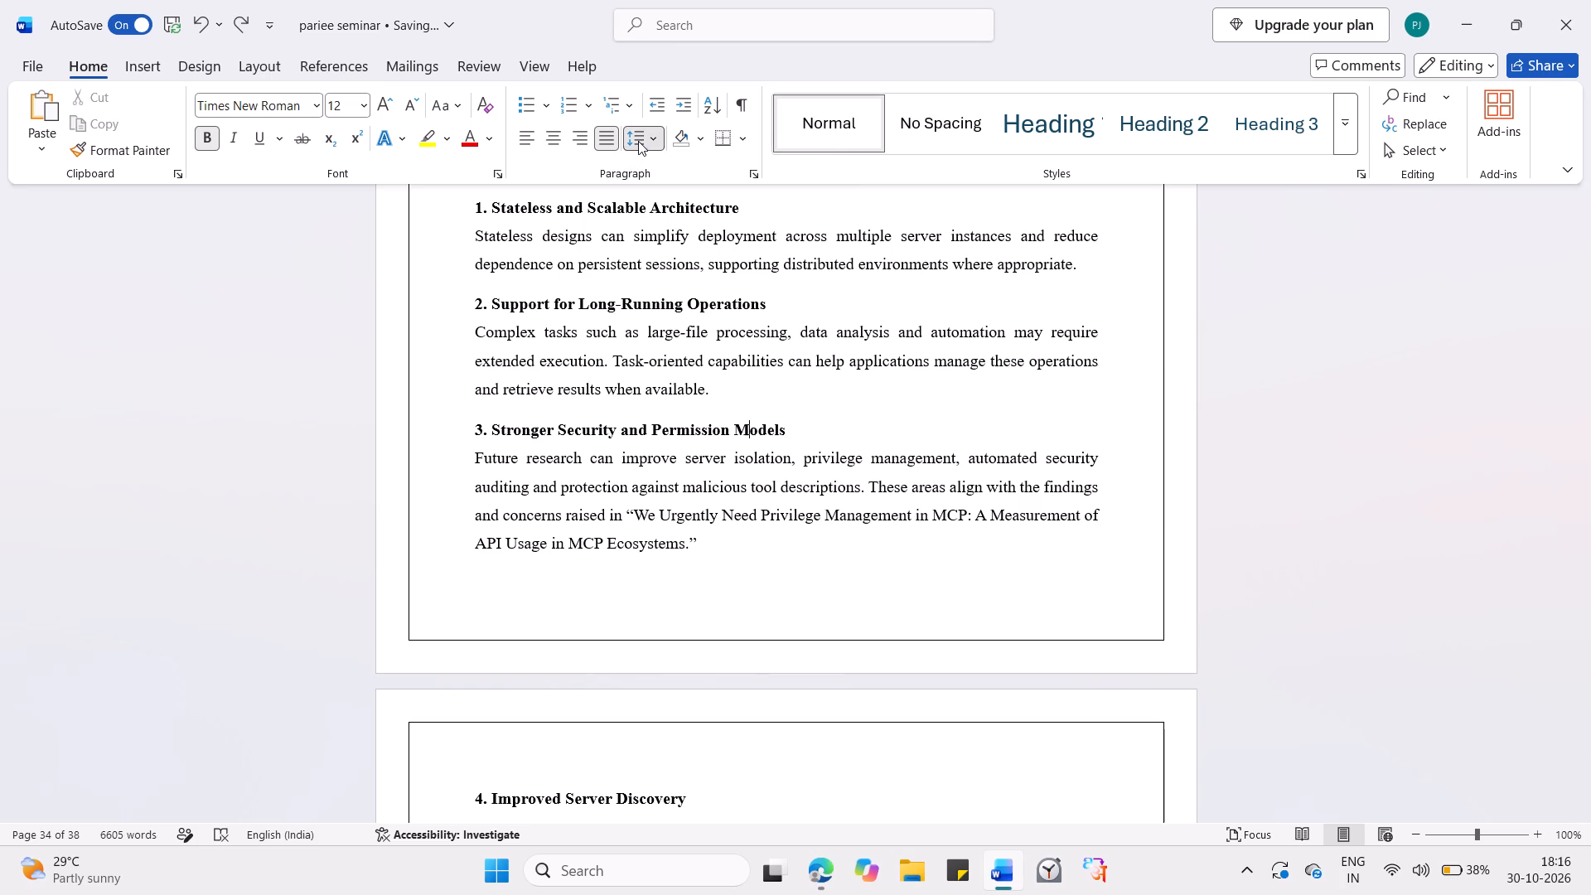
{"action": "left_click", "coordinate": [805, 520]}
Remove the space after the "4. Improved Server Discovery" and "5. Reduced Context Overhead" subheadings.
{"action": "scroll", "coordinate": [805, 520], "scroll_direction": "down", "scroll_amount": 1}
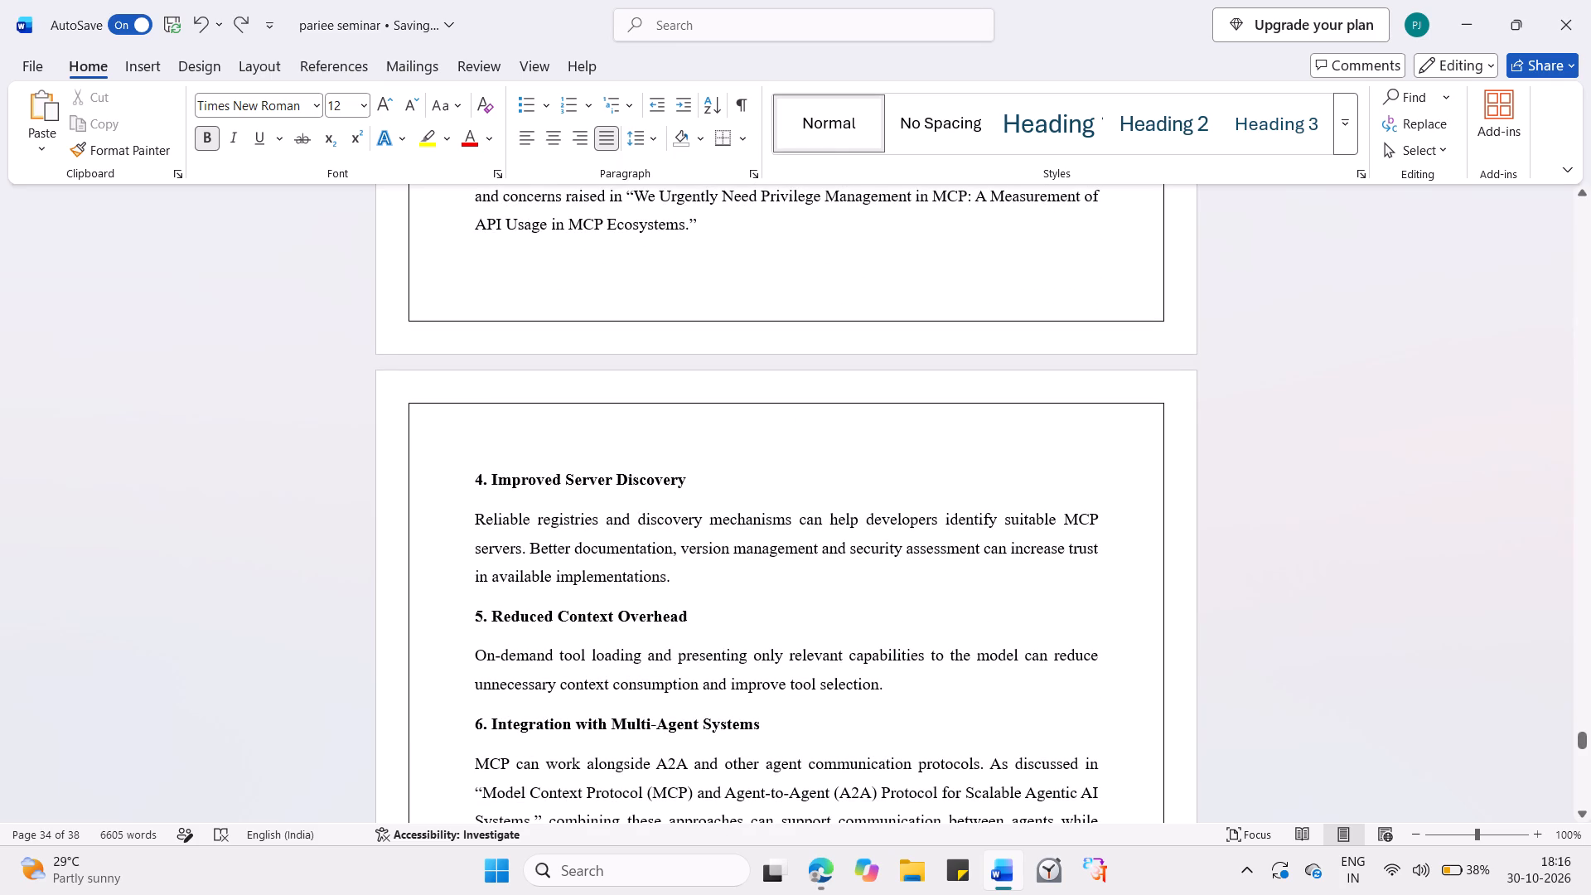
{"action": "left_click", "coordinate": [610, 484]}
{"action": "left_click", "coordinate": [636, 129]}
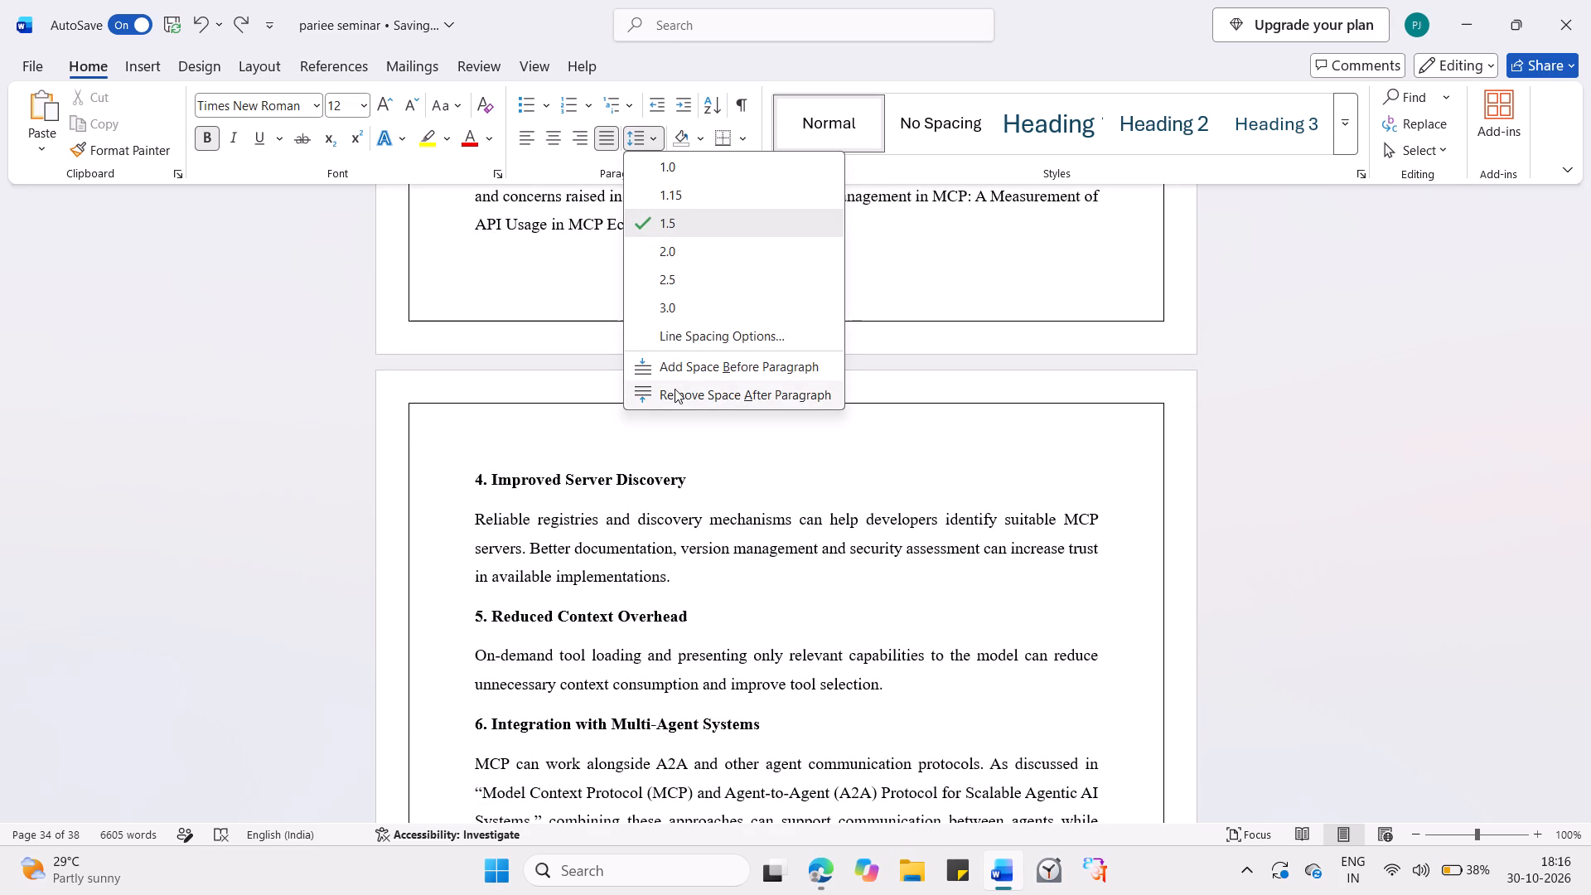
{"action": "left_click", "coordinate": [676, 397]}
{"action": "scroll", "coordinate": [676, 397], "scroll_direction": "down", "scroll_amount": 1}
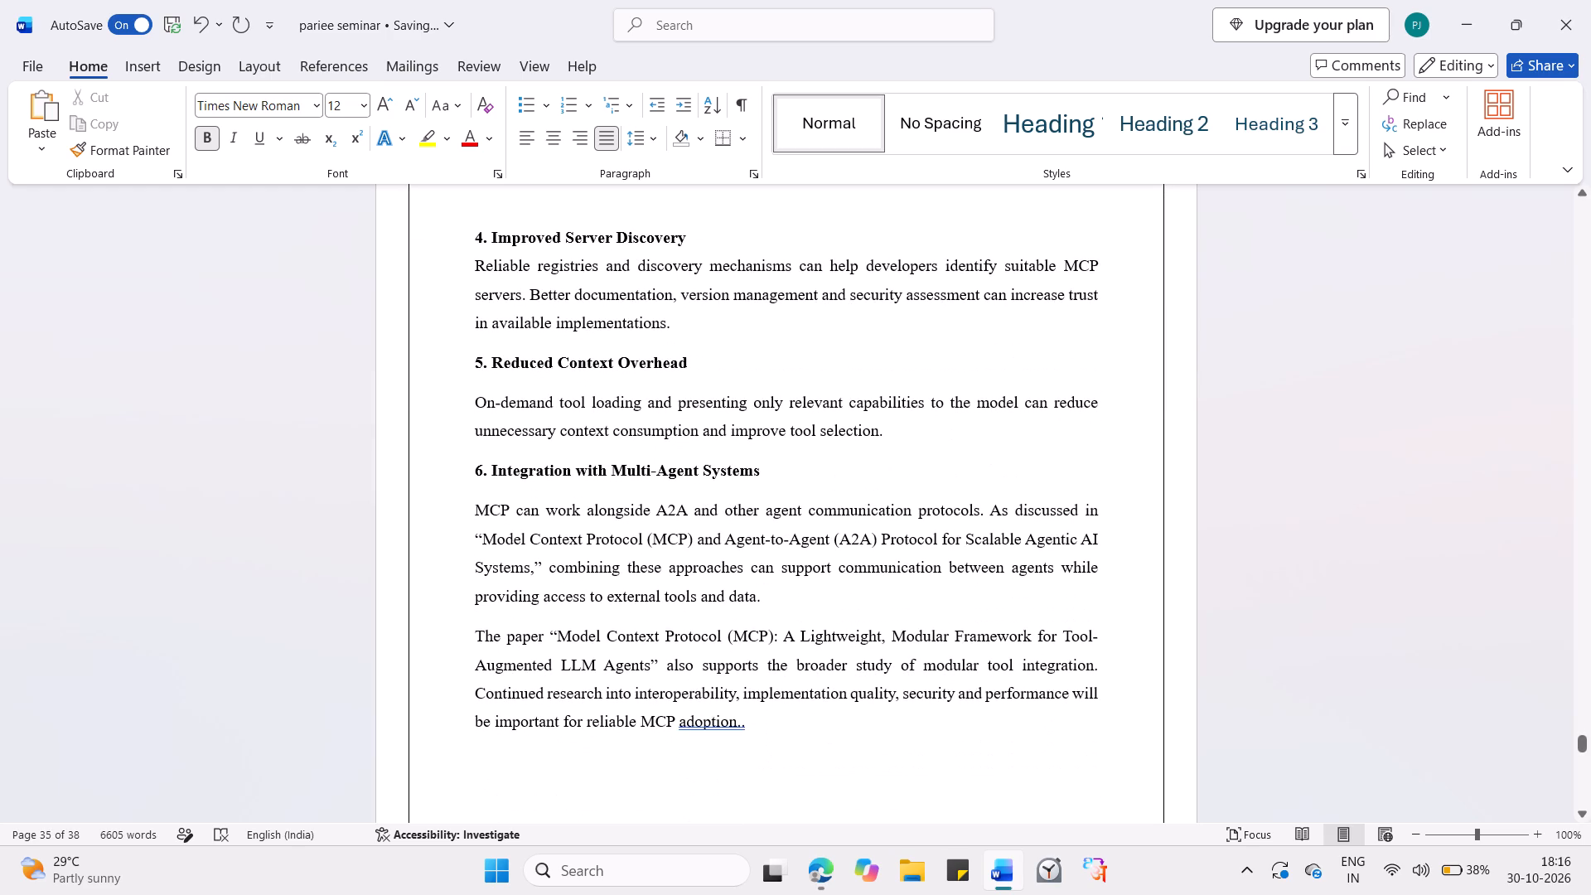
{"action": "left_click", "coordinate": [630, 373]}
{"action": "left_click_drag", "start_coordinate": [650, 133], "coordinate": [639, 360]}
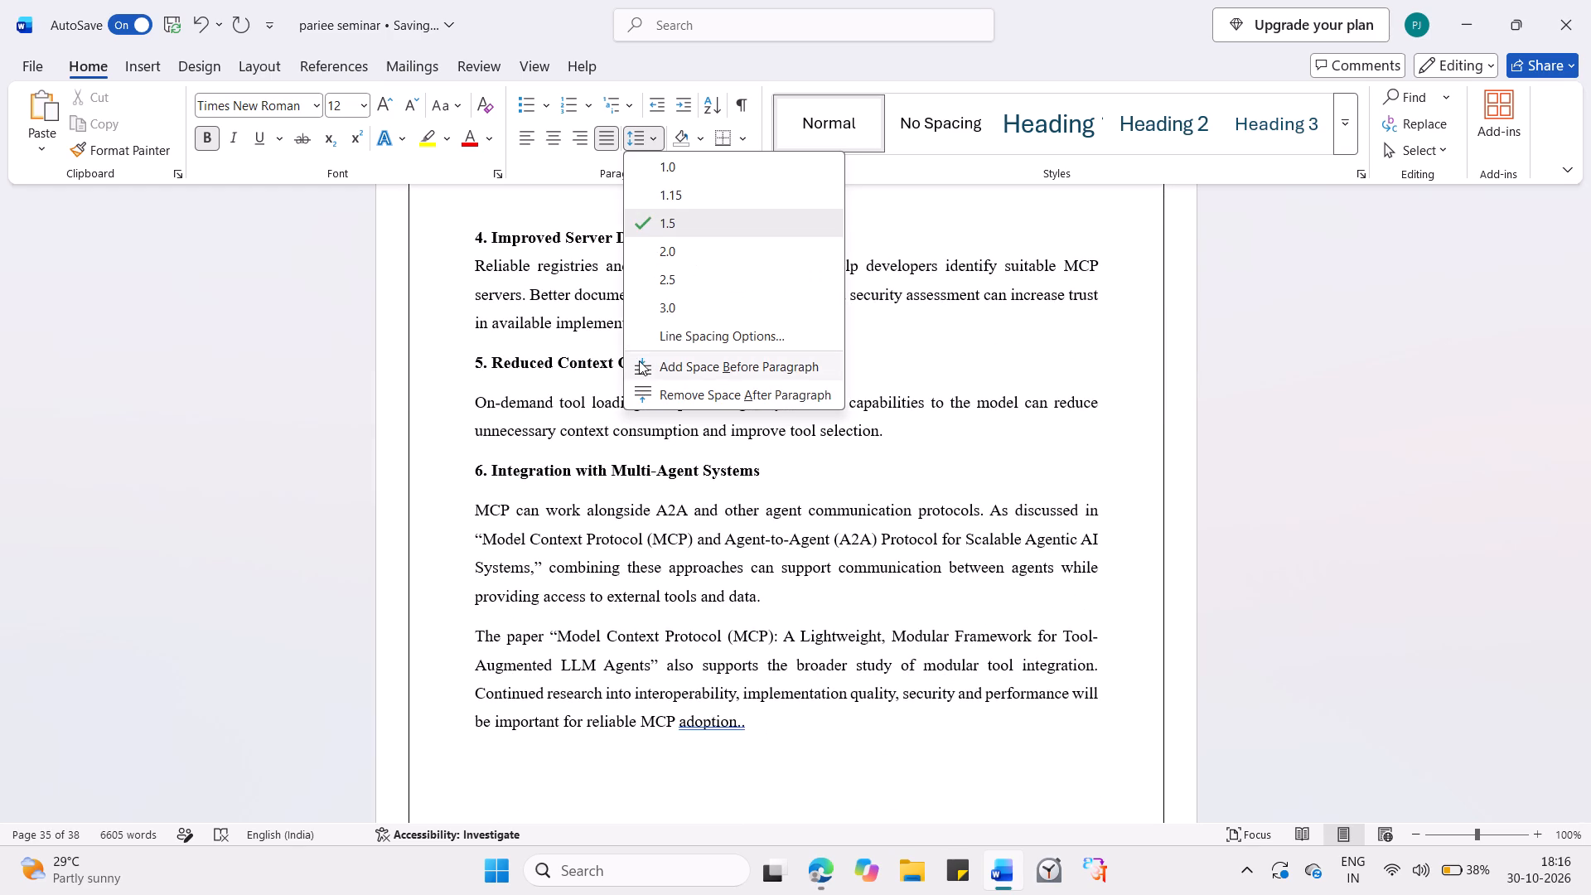
{"action": "left_click_drag", "start_coordinate": [639, 360], "coordinate": [674, 399]}
{"action": "left_click", "coordinate": [674, 399]}
Remove the space after the "6. Integration with Multi-Agent Systems" subheading.
{"action": "left_click", "coordinate": [611, 456]}
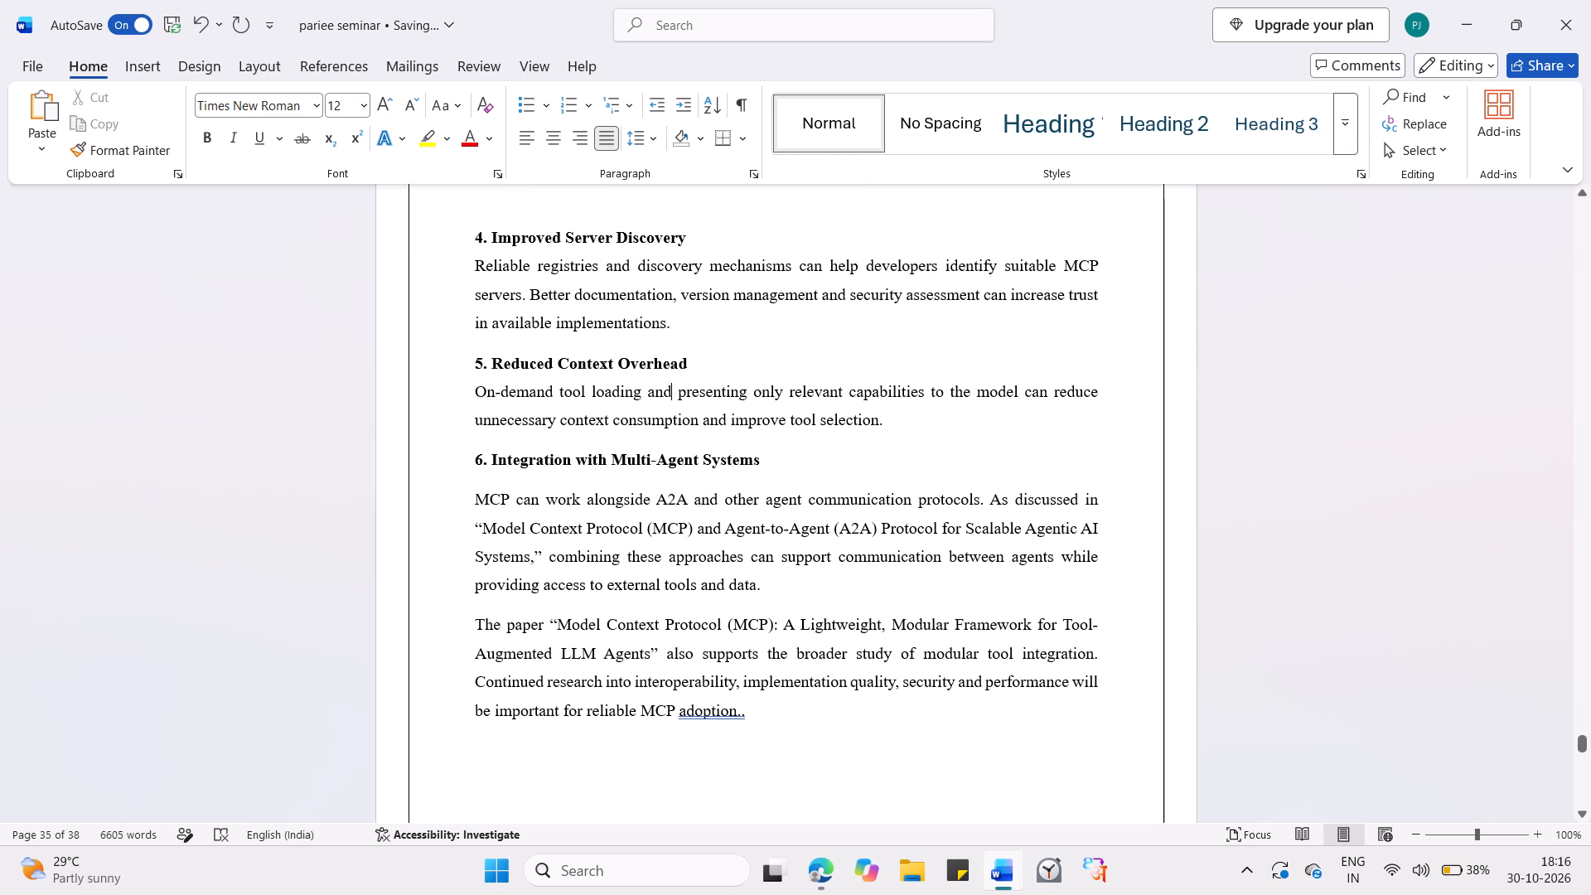
{"action": "left_click", "coordinate": [636, 136]}
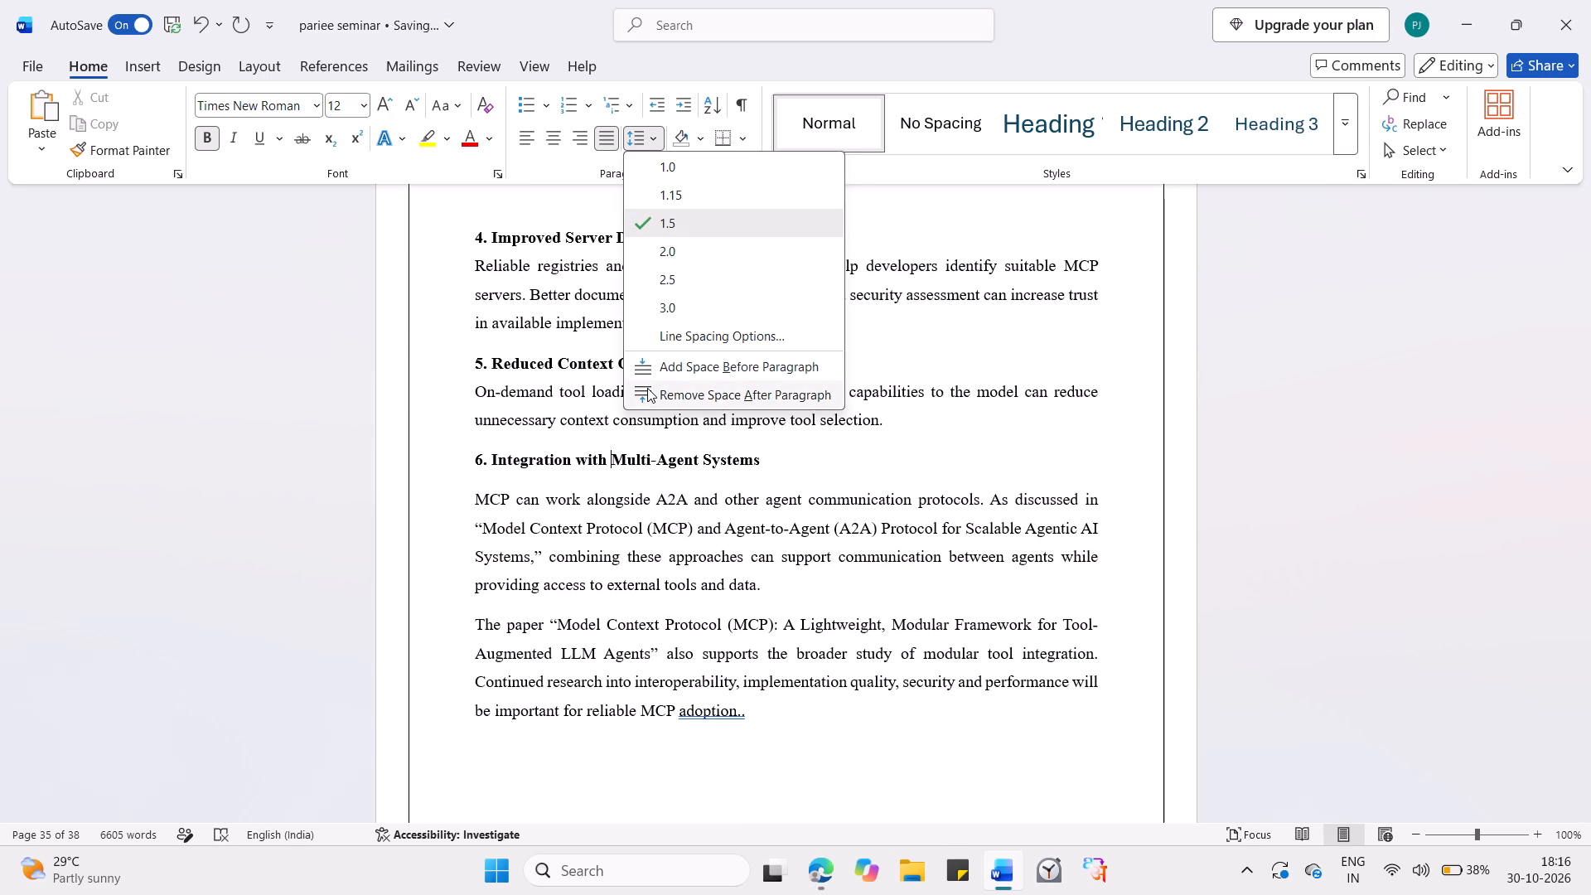
{"action": "left_click", "coordinate": [647, 388]}
Review the page layout and spacing from the start of Chapter 5 back through sections 4.6 and 4.5 to the preceding comparison text.
{"action": "scroll", "coordinate": [650, 467], "scroll_direction": "down", "scroll_amount": 2}
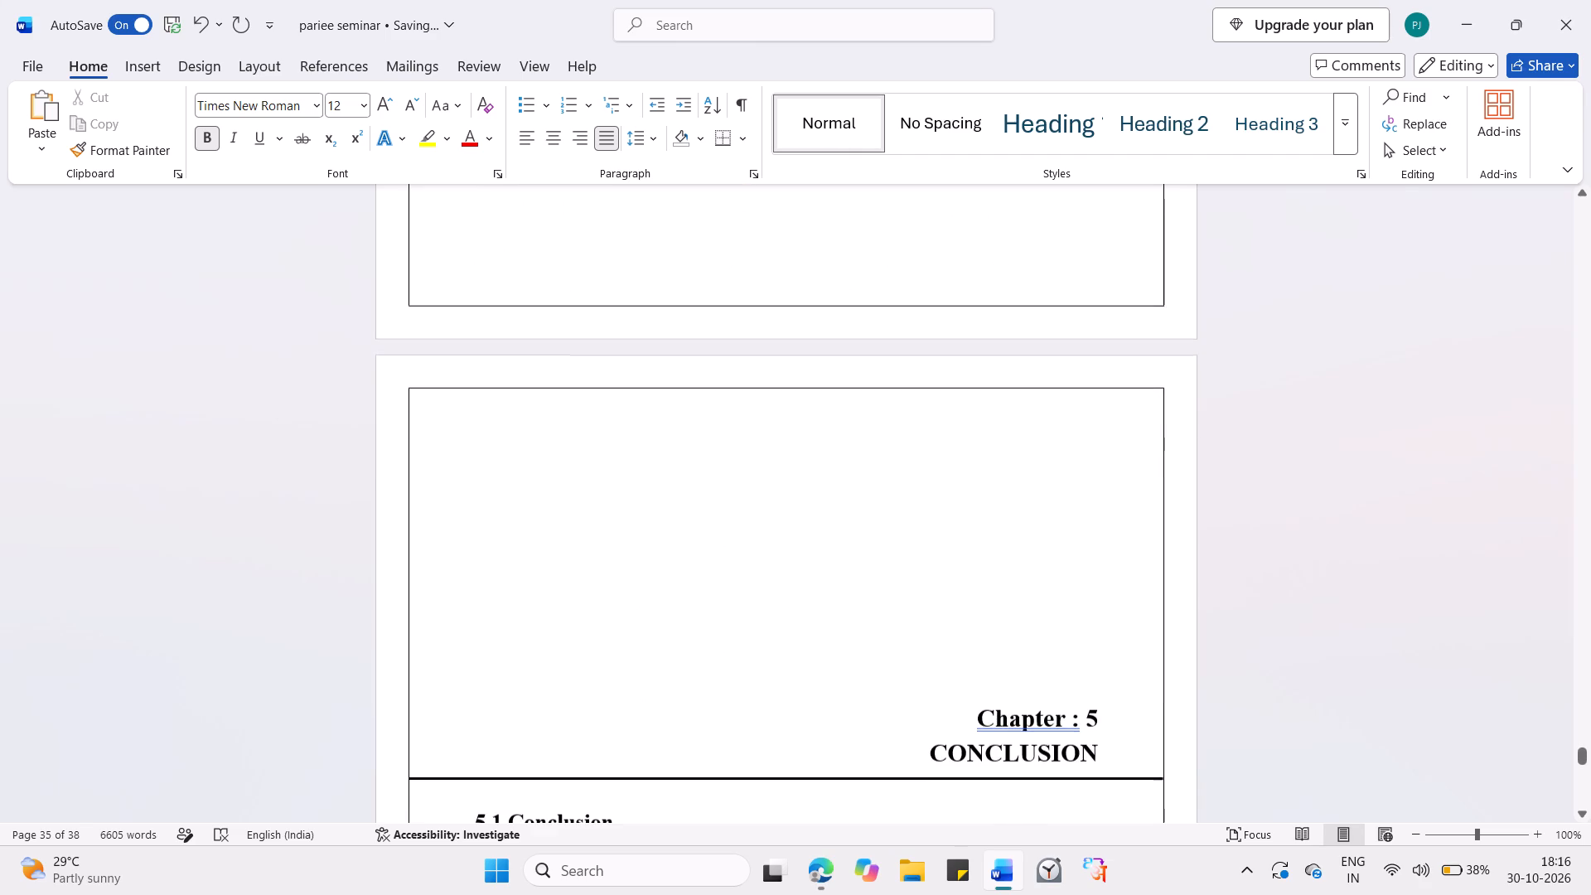
{"action": "scroll", "coordinate": [650, 467], "scroll_direction": "up", "scroll_amount": 3}
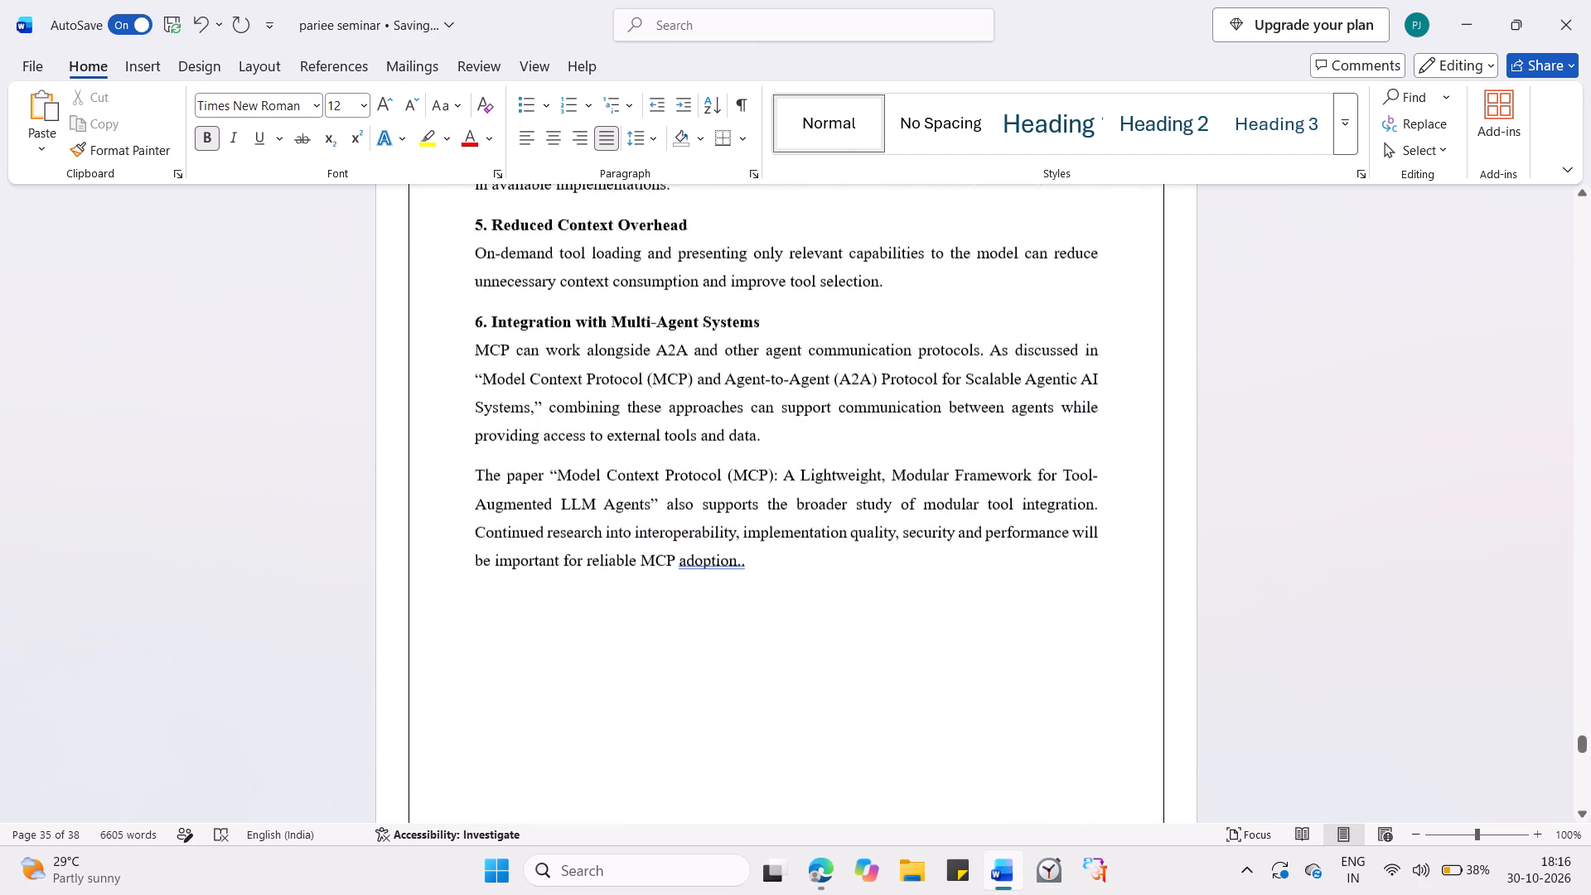
{"action": "scroll", "coordinate": [650, 467], "scroll_direction": "up", "scroll_amount": 4}
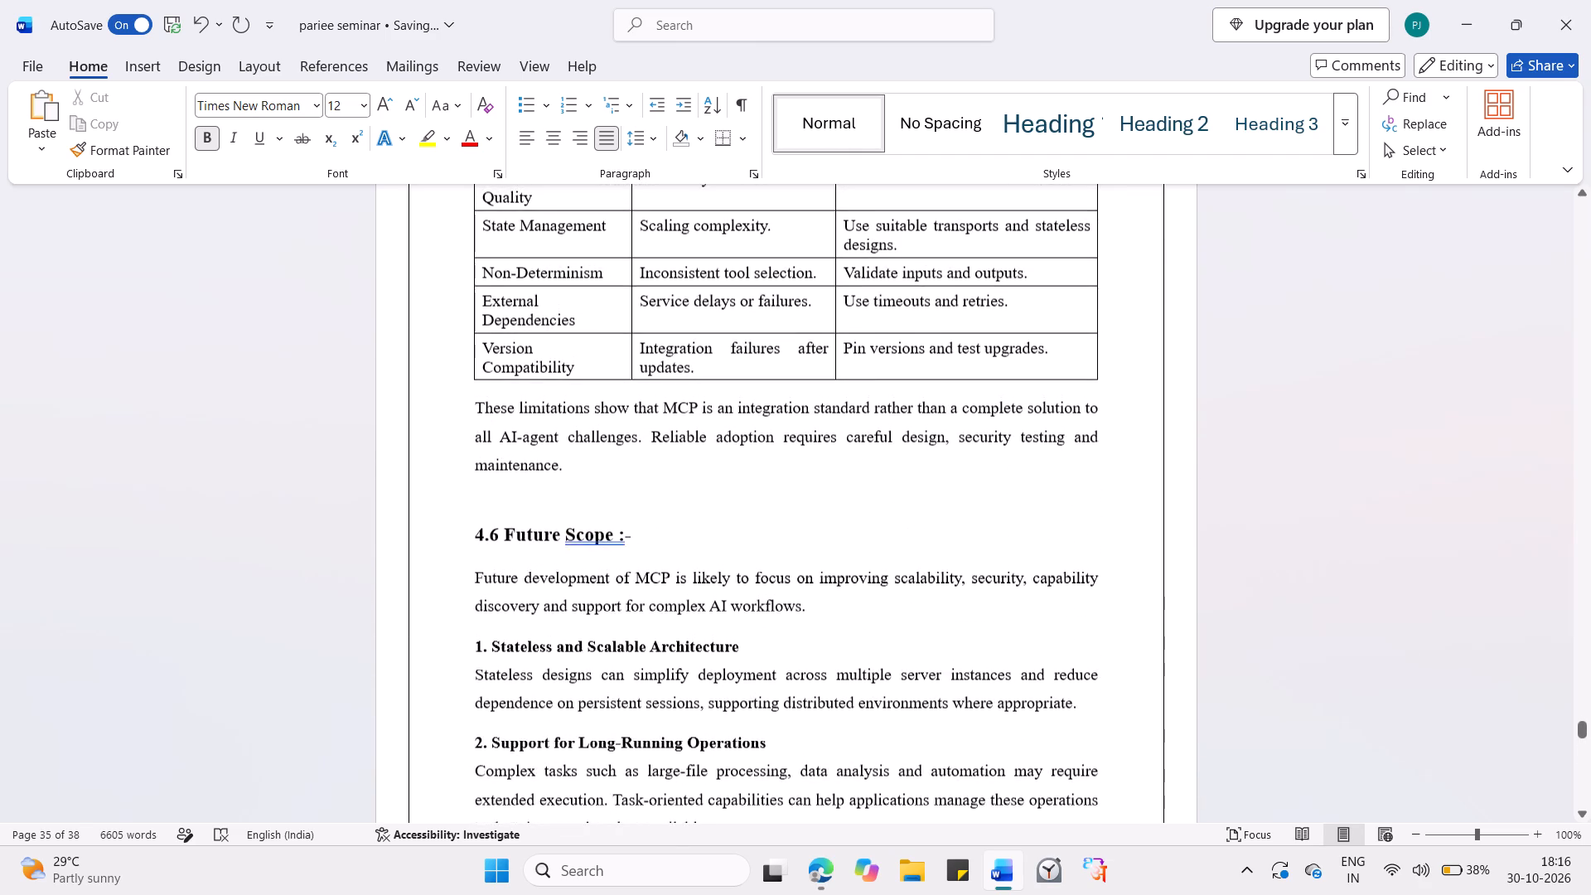
{"action": "scroll", "coordinate": [650, 467], "scroll_direction": "up", "scroll_amount": 2}
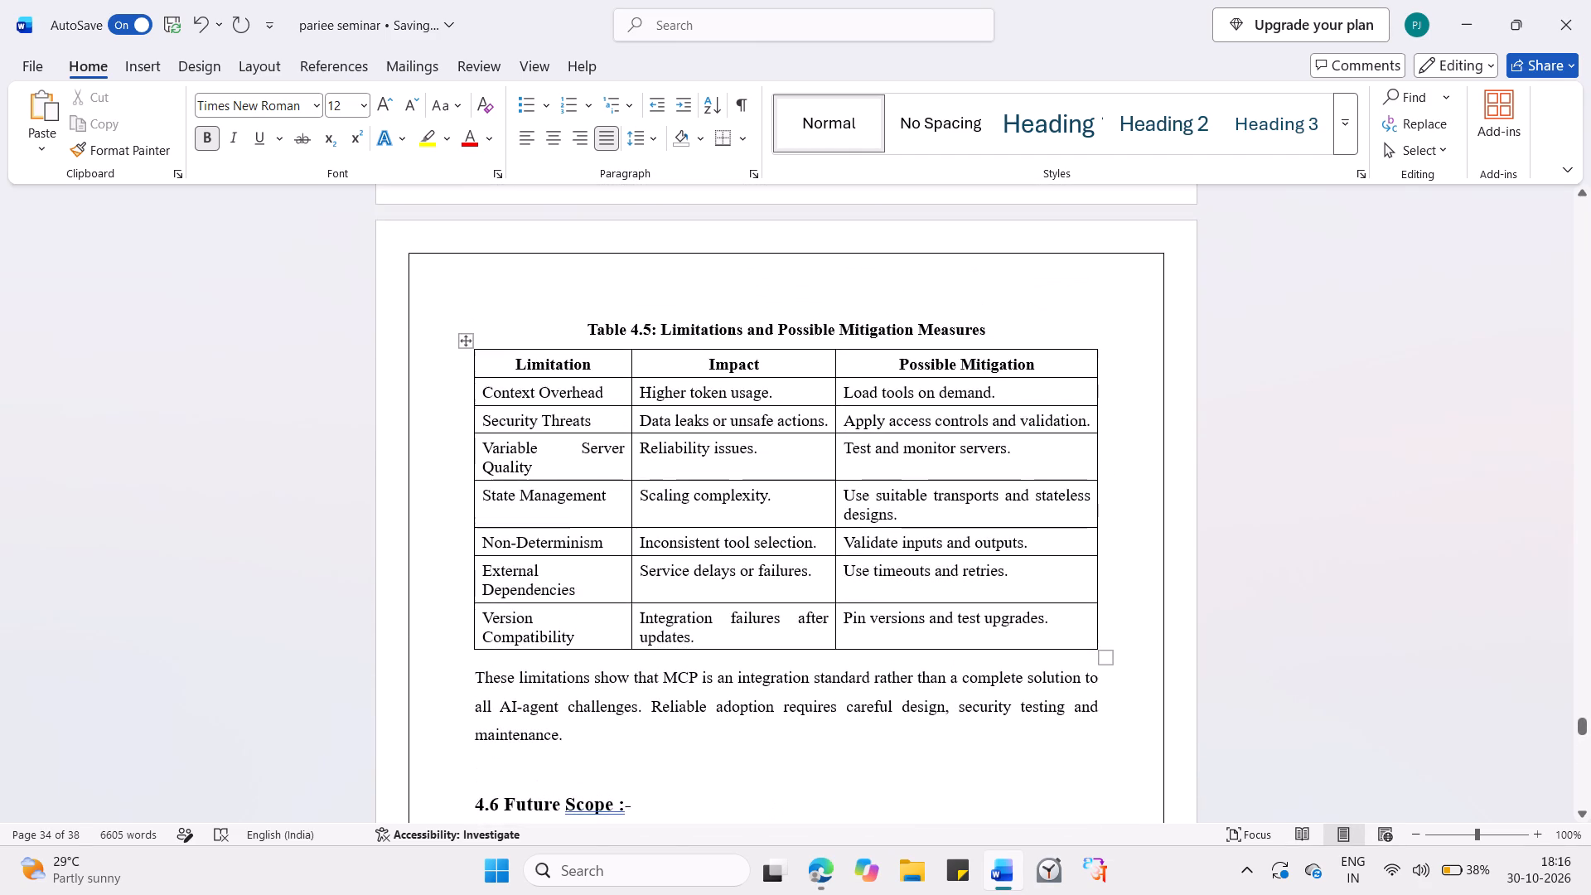
{"action": "scroll", "coordinate": [650, 467], "scroll_direction": "up", "scroll_amount": 3}
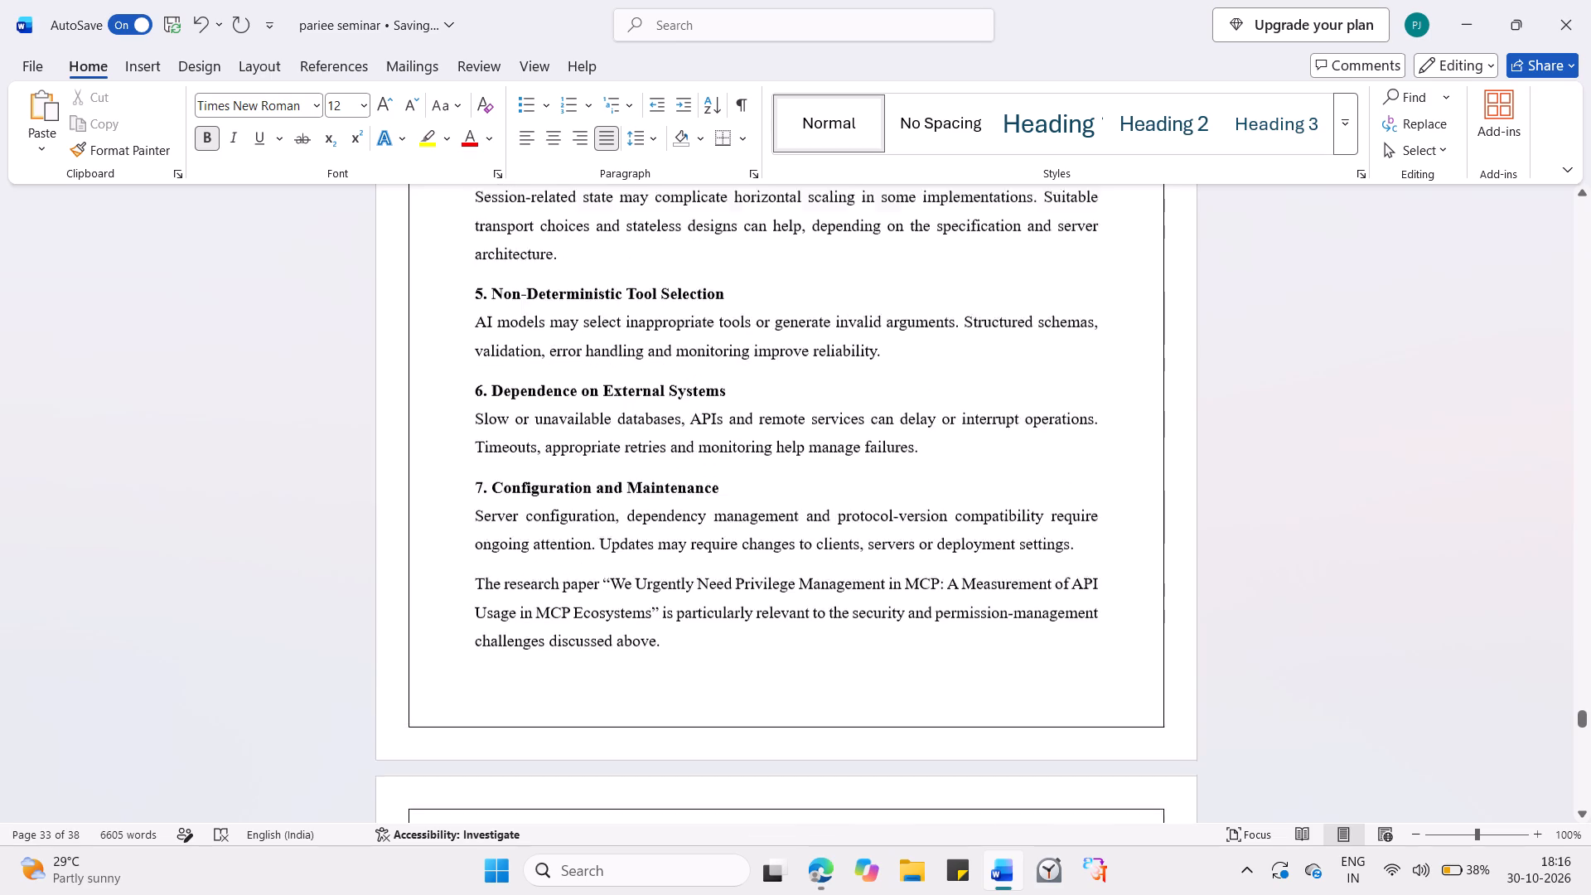
{"action": "scroll", "coordinate": [650, 467], "scroll_direction": "up", "scroll_amount": 3}
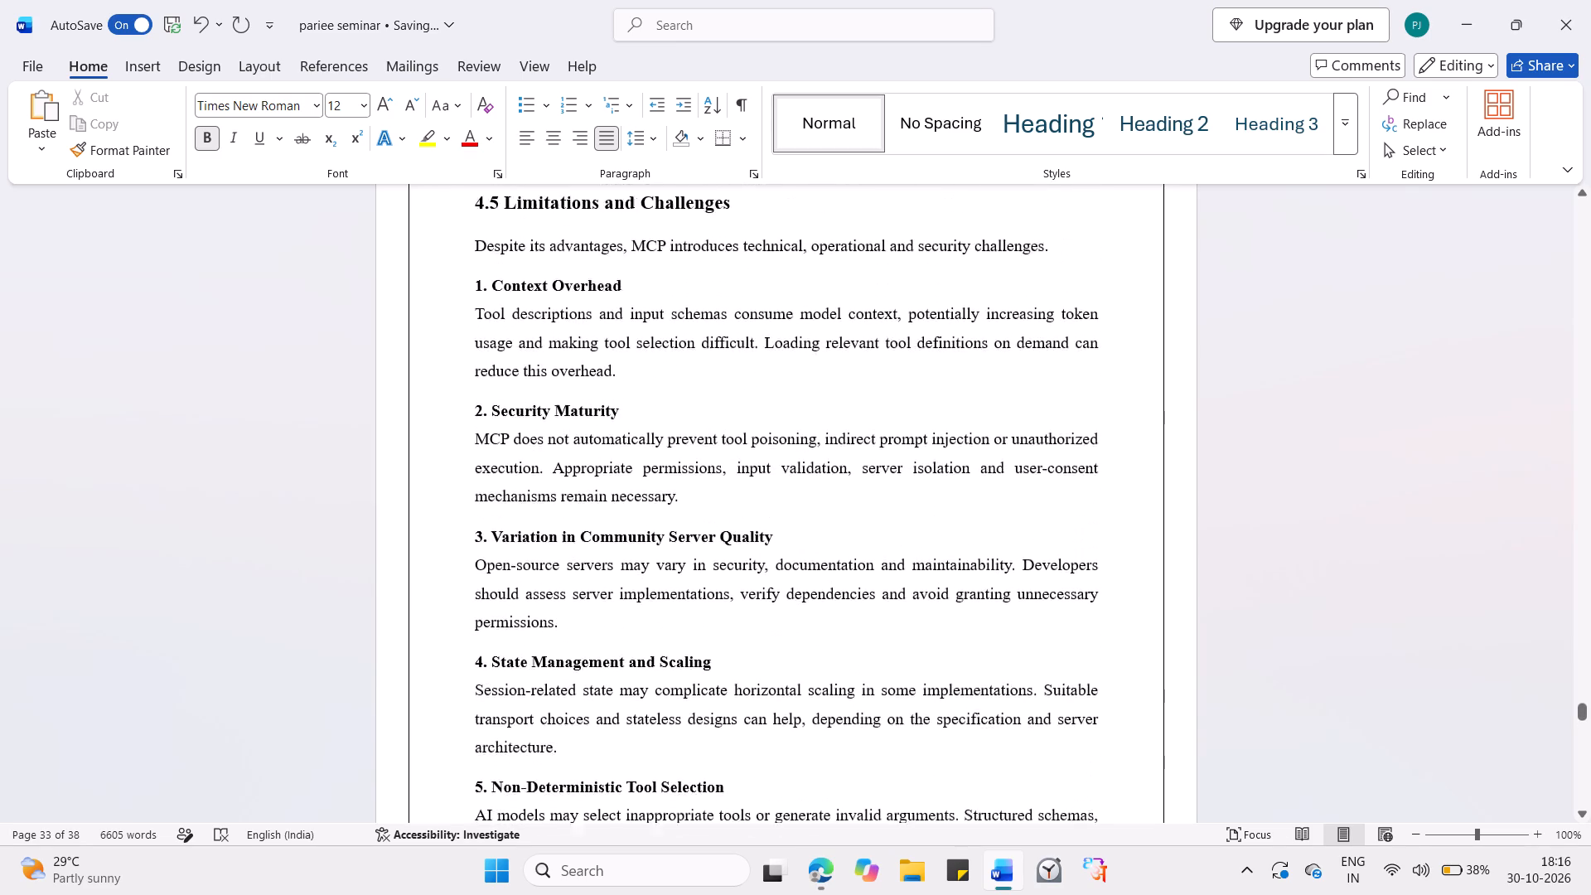
{"action": "scroll", "coordinate": [650, 467], "scroll_direction": "up", "scroll_amount": 3}
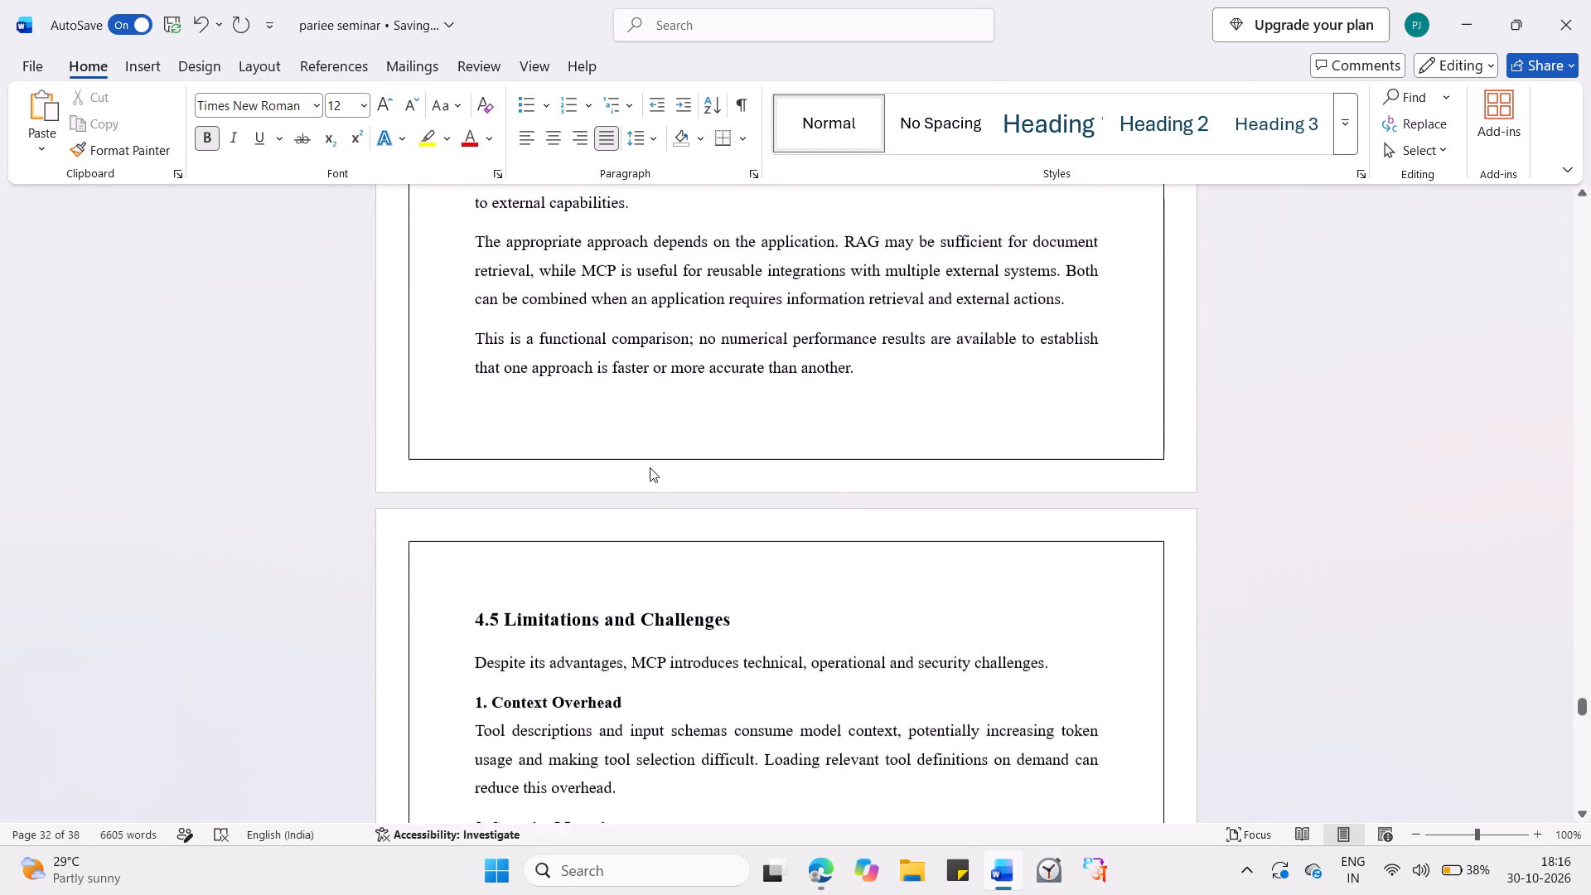
{"action": "scroll", "coordinate": [650, 467], "scroll_direction": "up", "scroll_amount": 1}
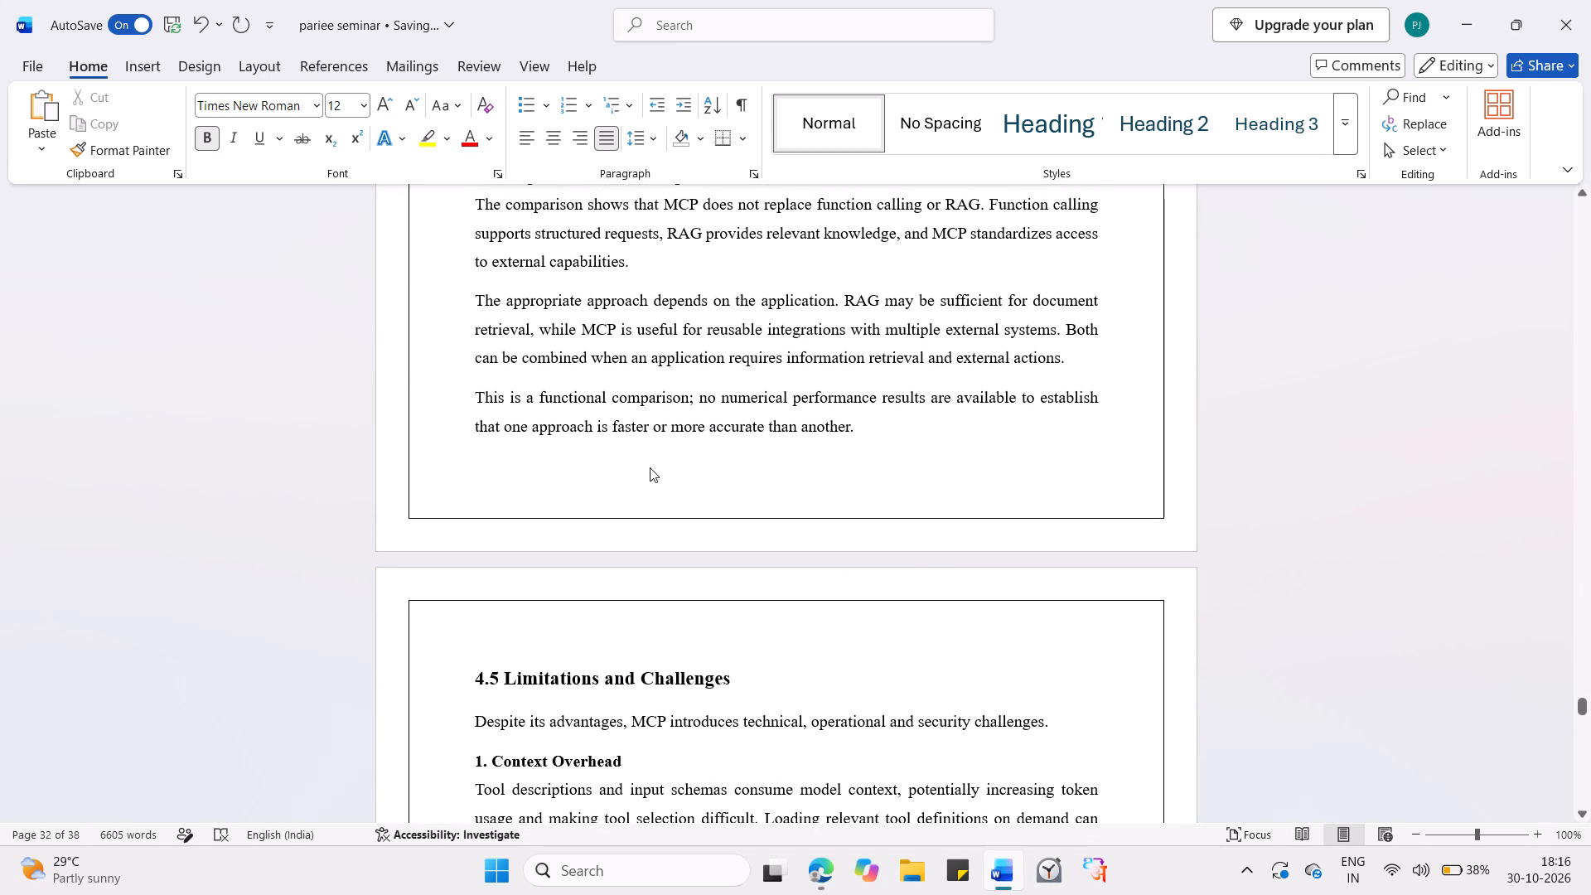